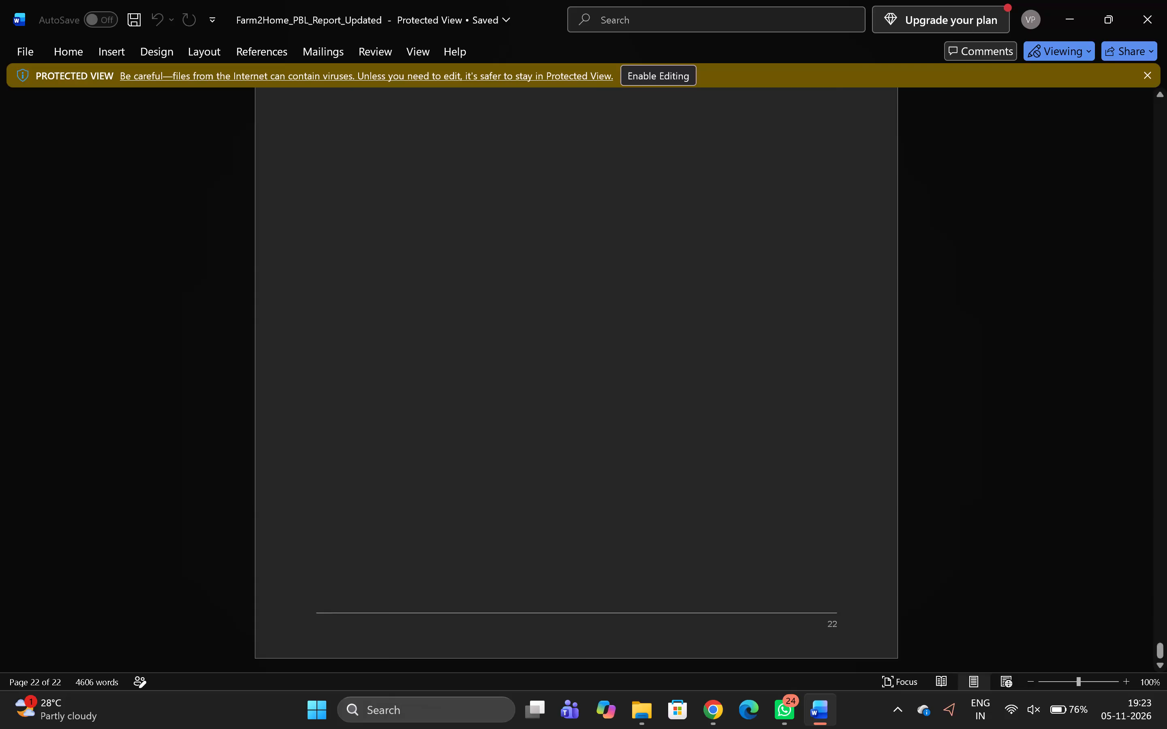
# Look back through the Farm2Home PBL report from its last page towards the earlier chapters.
pyautogui.scroll(6, 1017, 367)
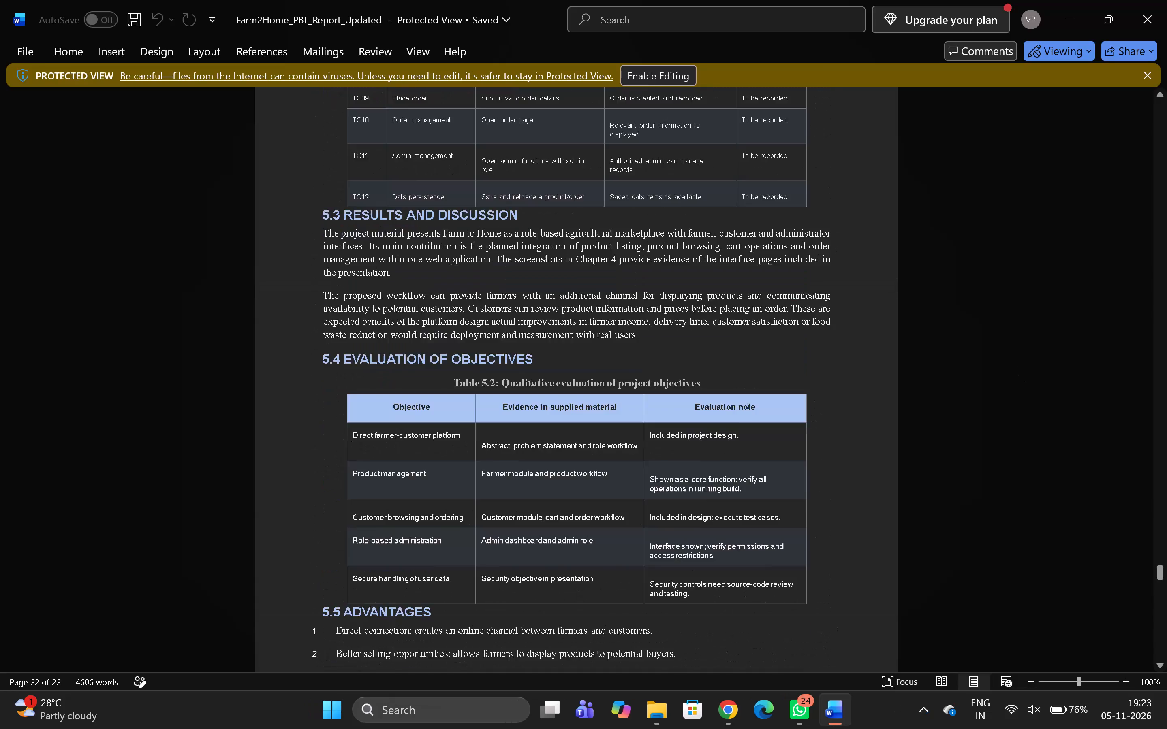
pyautogui.scroll(10, 1017, 367)
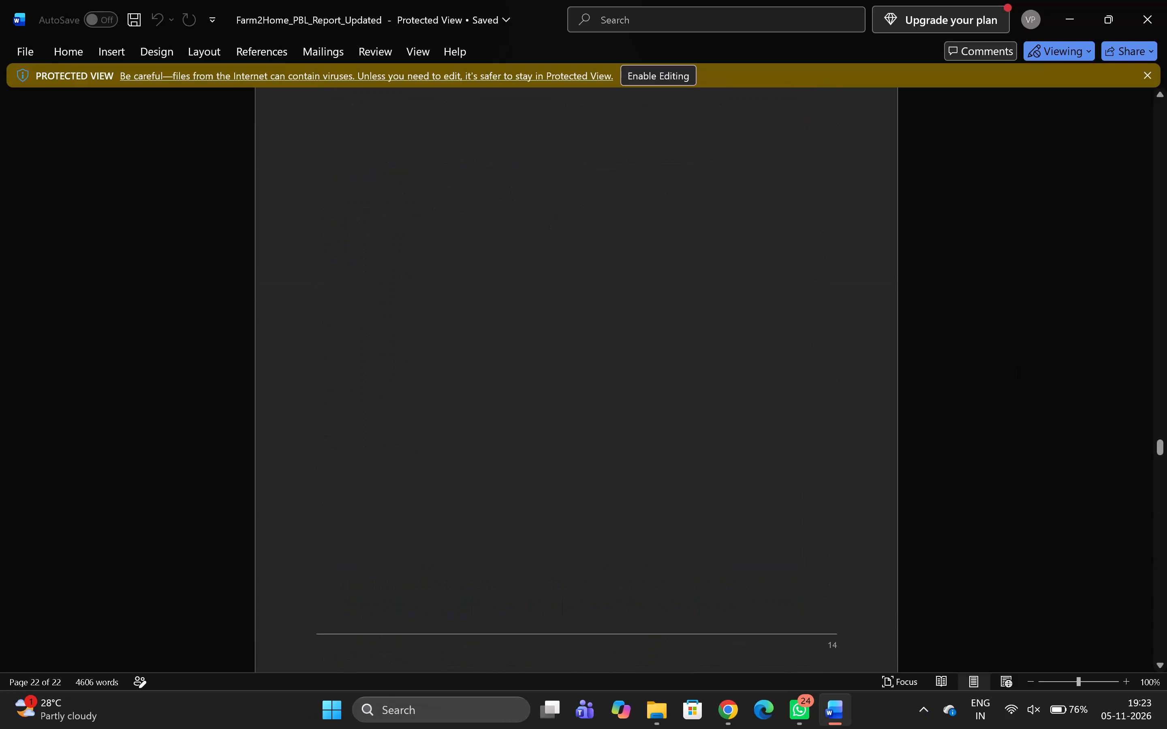
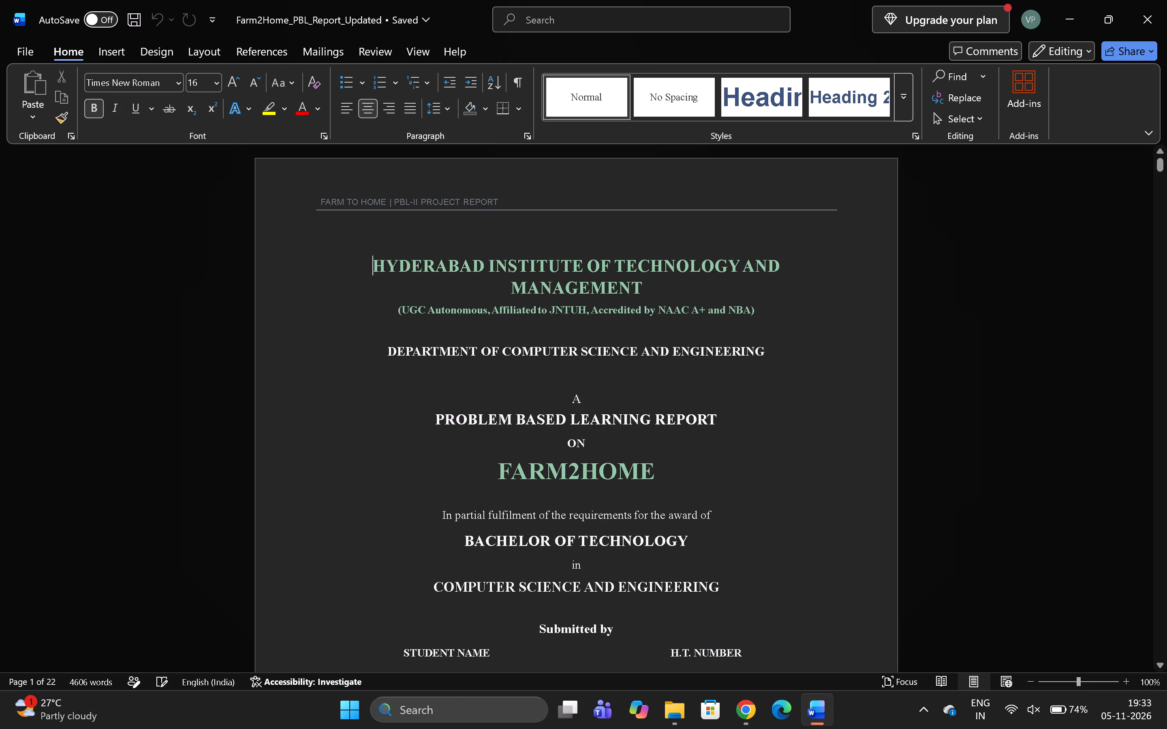
# In the Declaration table, shorten the surname of the second listed student to the initial "P.", keeping the given names.
pyautogui.scroll(-4, 704, 348)
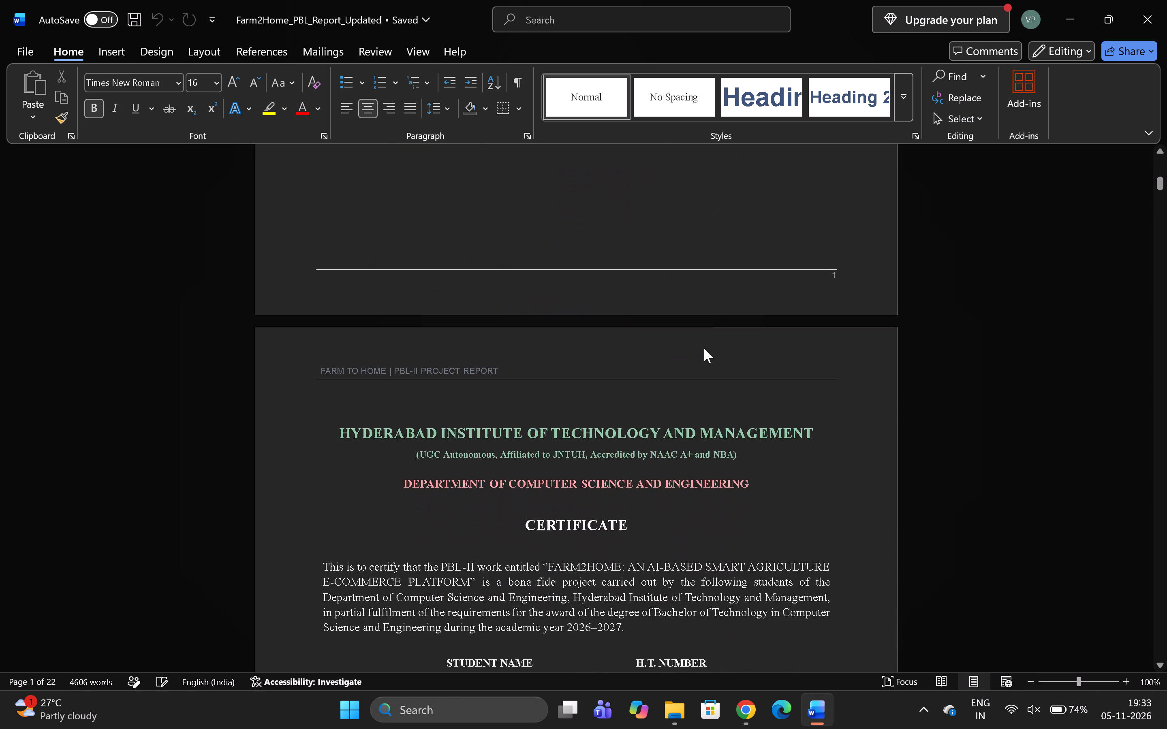
pyautogui.scroll(-3, 704, 348)
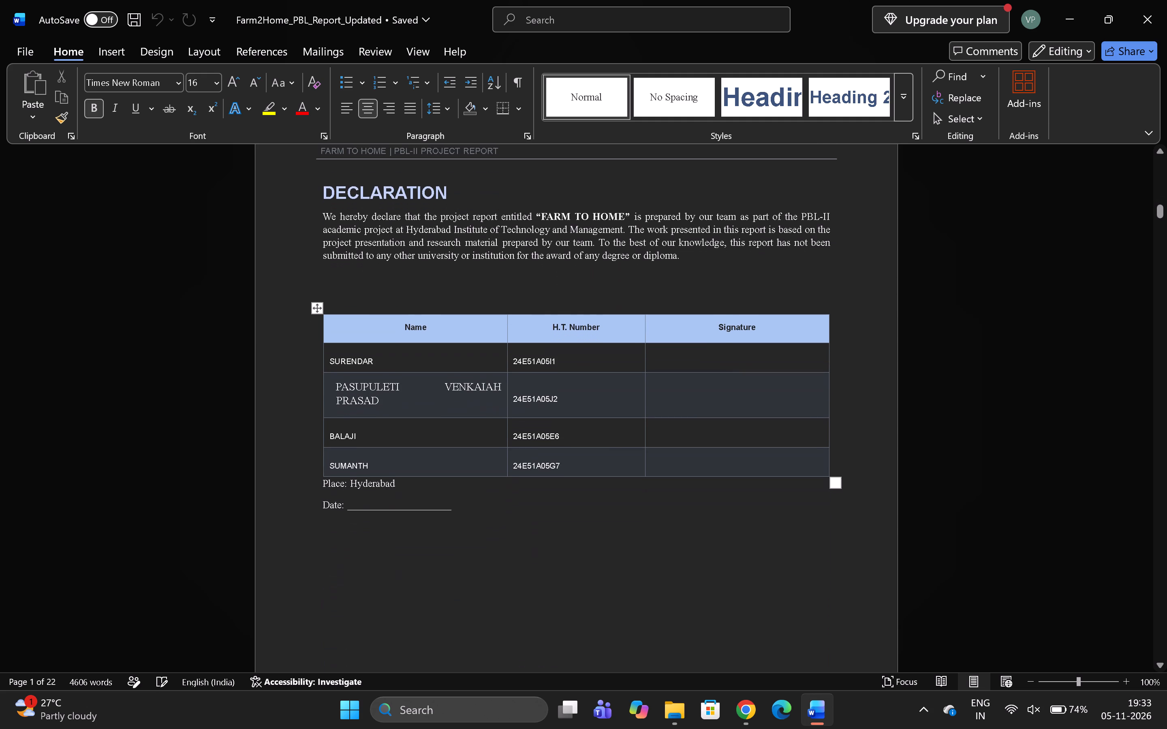
pyautogui.scroll(-1, 704, 348)
pyautogui.click(435, 315)
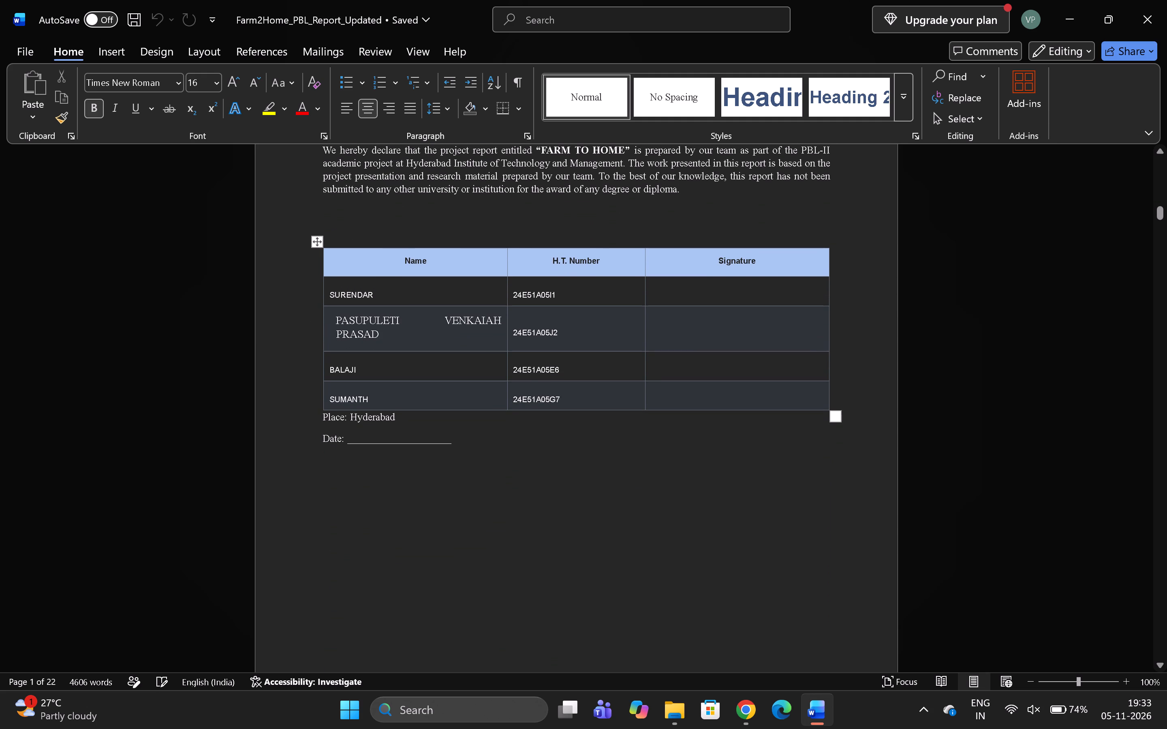
pyautogui.press('BackSpace')
pyautogui.press('BackSpace')
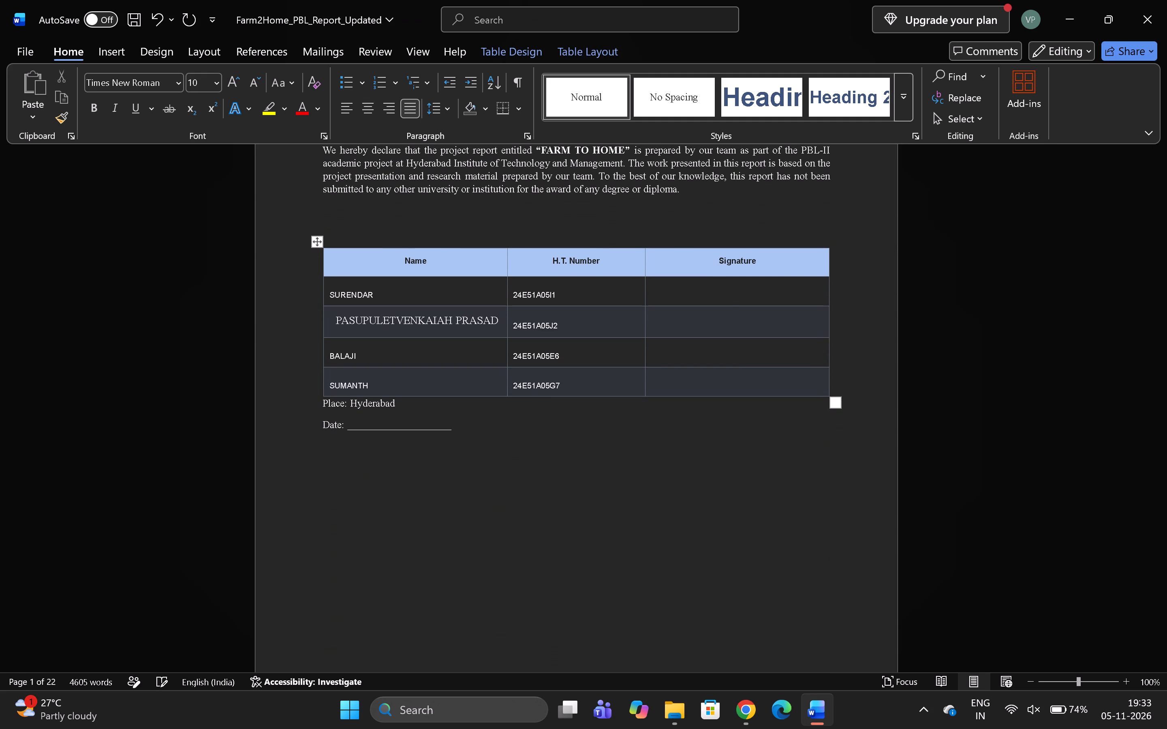
pyautogui.press('space')
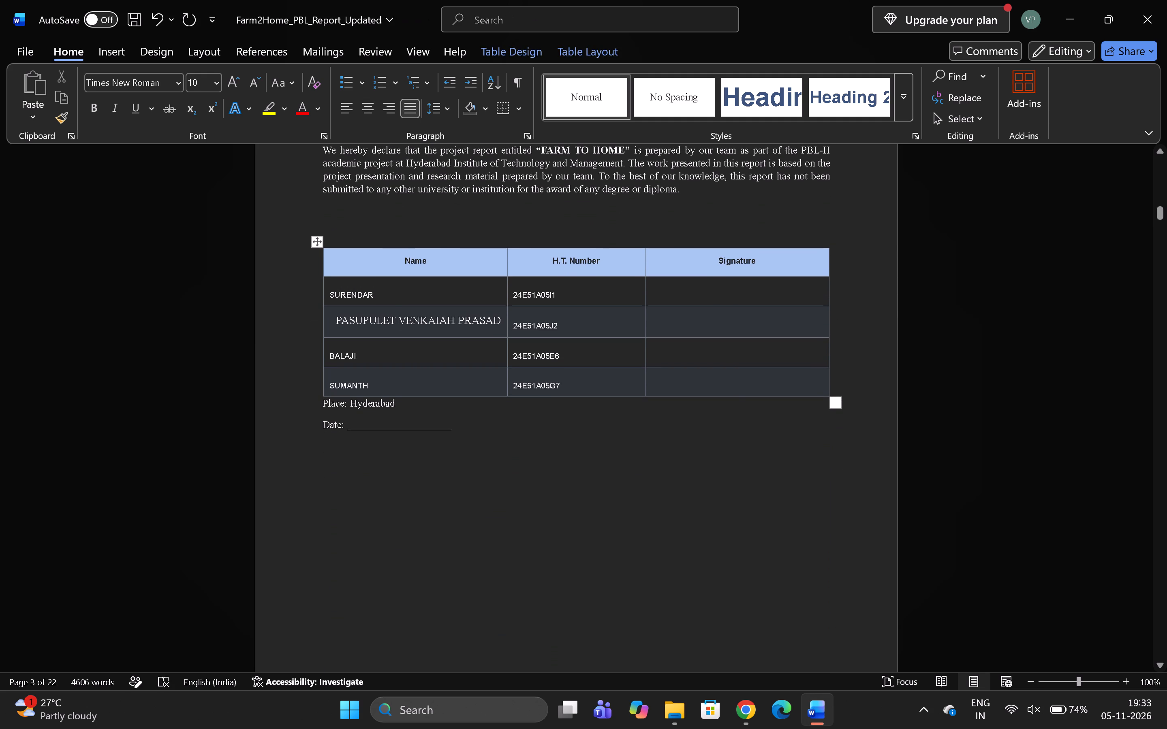
pyautogui.press('BackSpace')
pyautogui.press('BackSpace')
pyautogui.press('BackSpace')
pyautogui.press('BackSpace')
pyautogui.press('BackSpace')
pyautogui.press('BackSpace')
pyautogui.press('BackSpace')
pyautogui.press('BackSpace')
pyautogui.press('BackSpace')
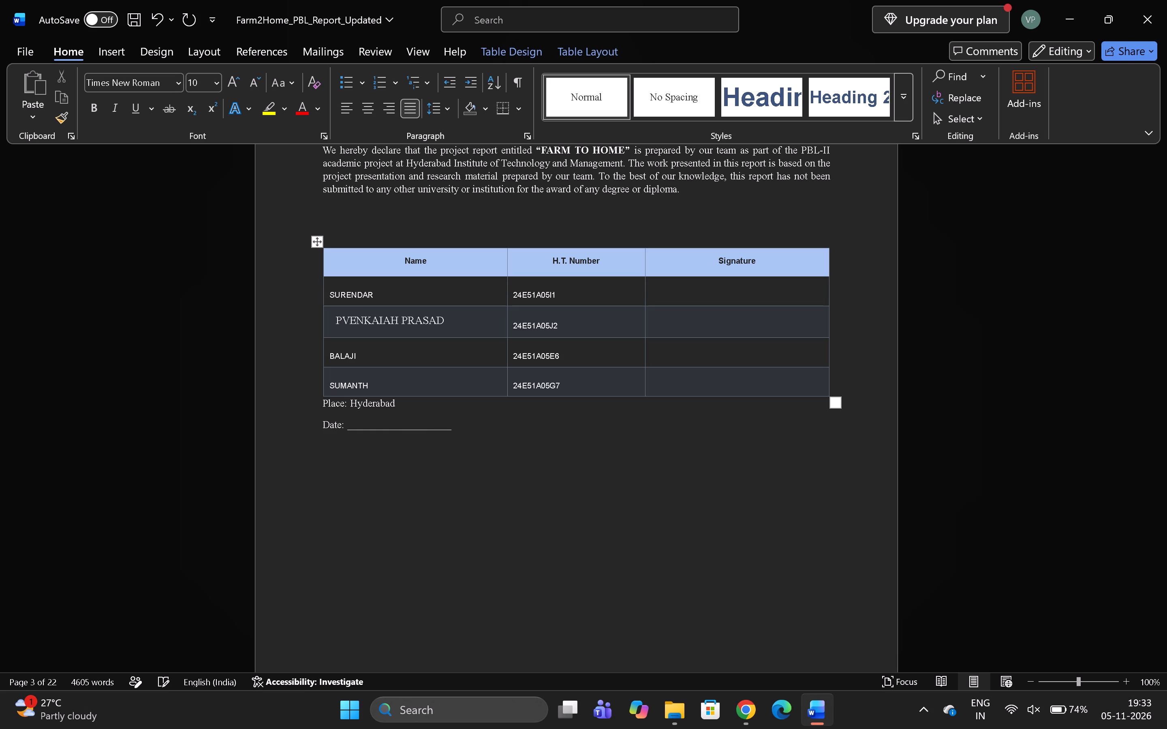
pyautogui.press('BackSpace')
pyautogui.press('BackSpace')
pyautogui.write('P.')
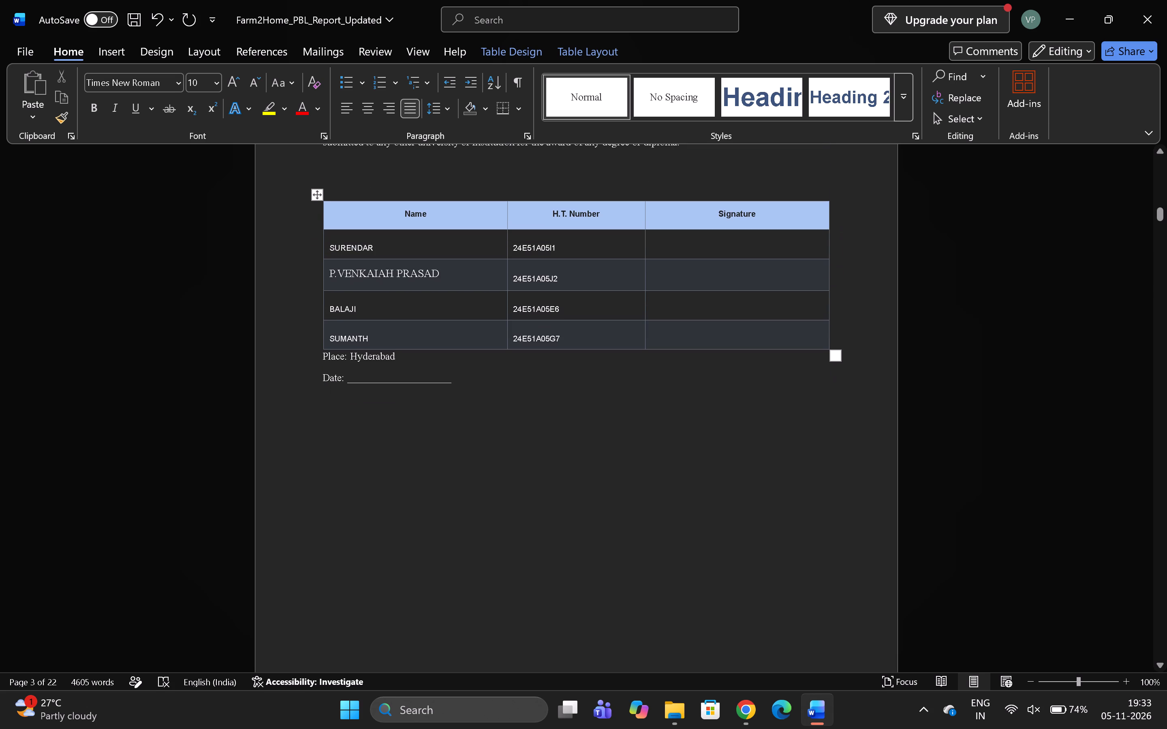
pyautogui.press('BackSpace')
pyautogui.press('BackSpace')
pyautogui.press('BackSpace')
# Look through the report from the Acknowledgement page to the hardware and software requirements in Chapter 3.
pyautogui.scroll(-1, 475, 416)
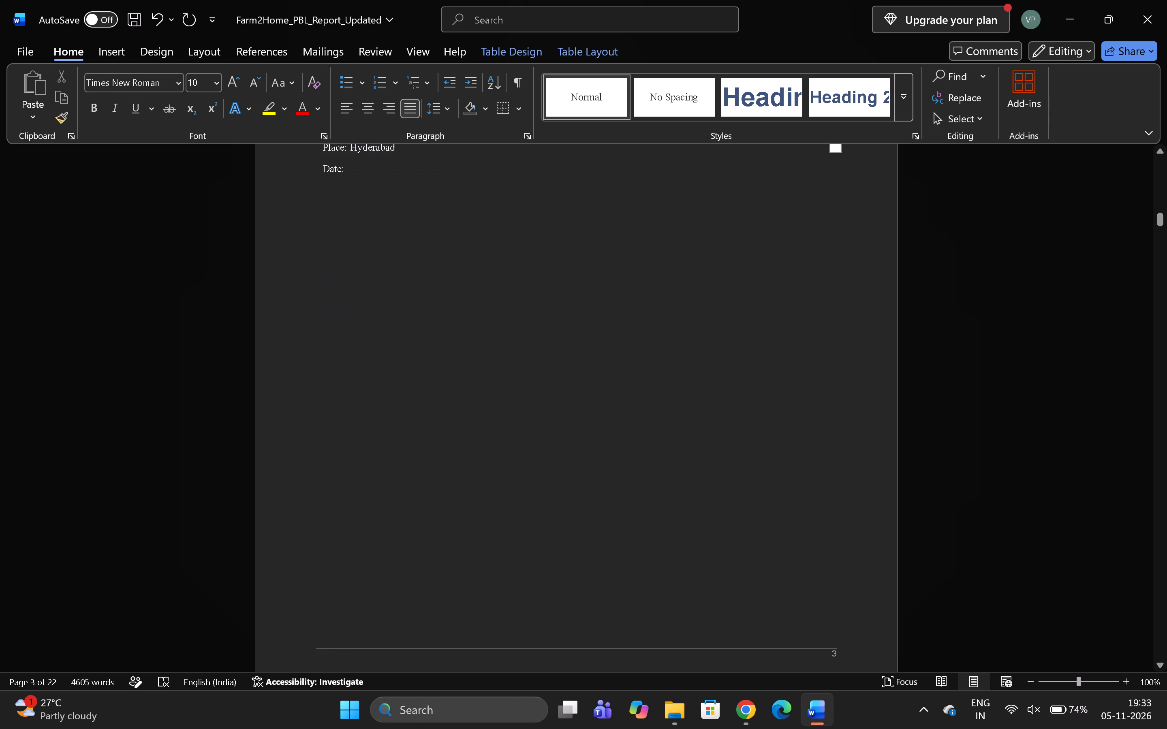
pyautogui.scroll(-3, 475, 416)
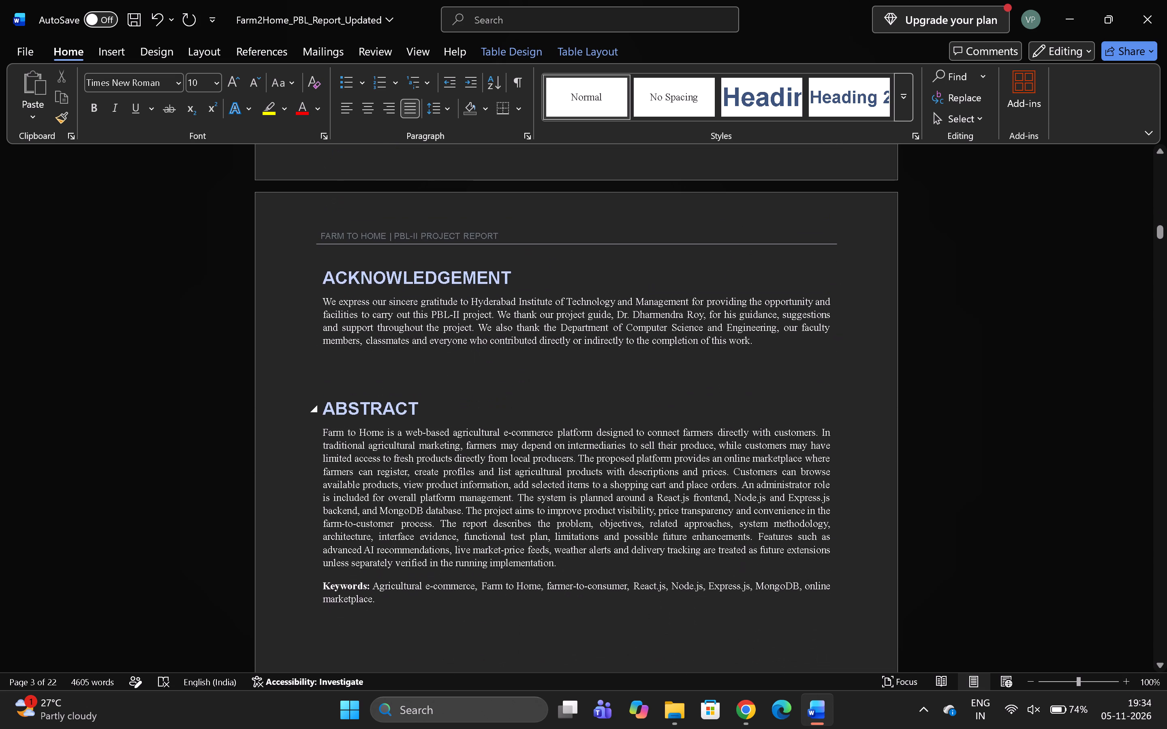
pyautogui.scroll(-1, 475, 416)
pyautogui.scroll(-2, 527, 339)
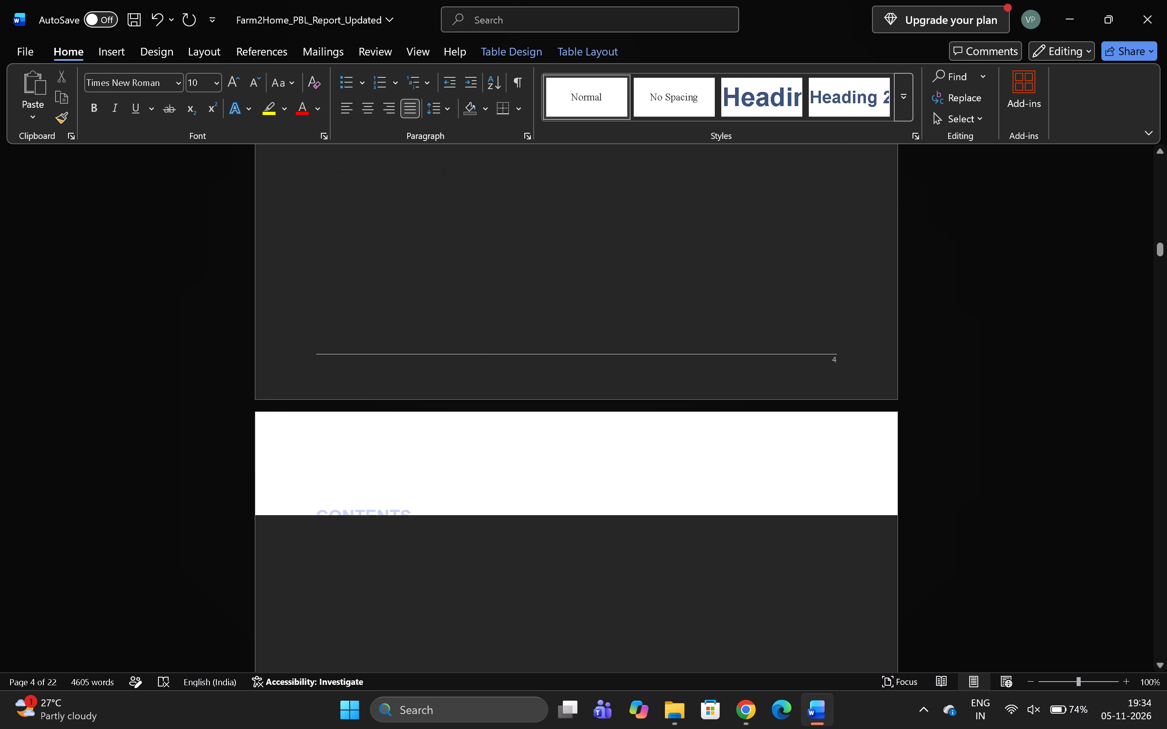
pyautogui.scroll(-4, 527, 339)
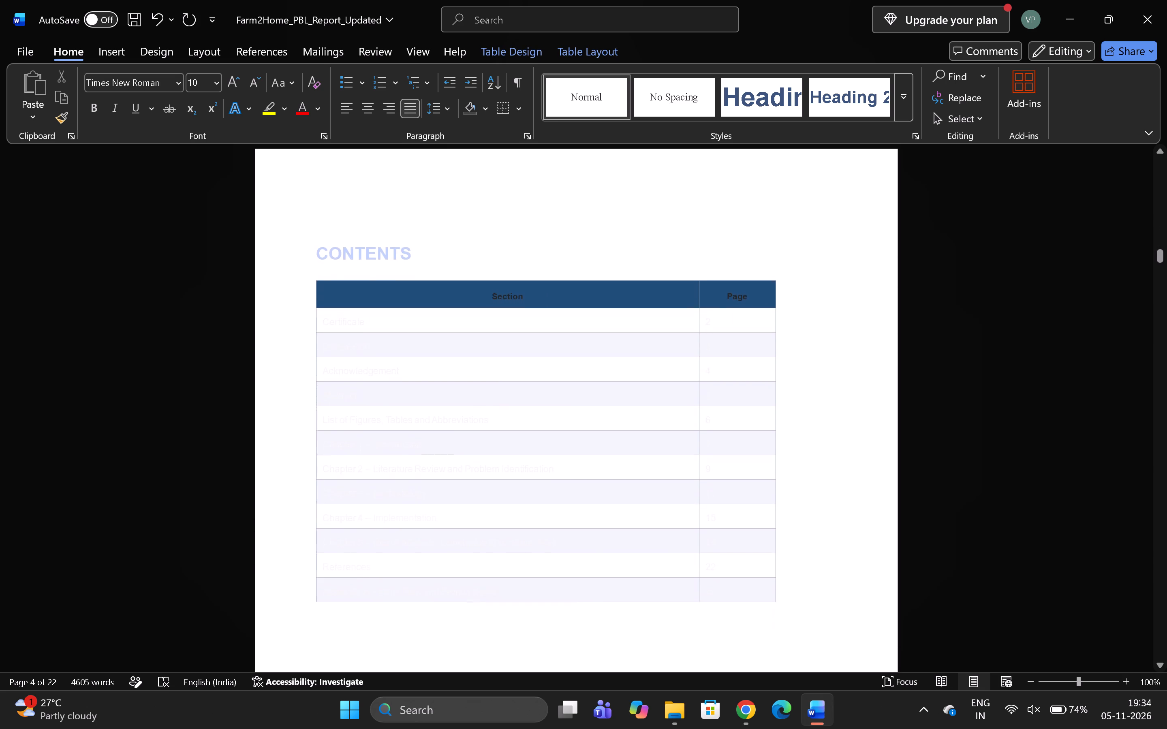
pyautogui.scroll(-3, 527, 339)
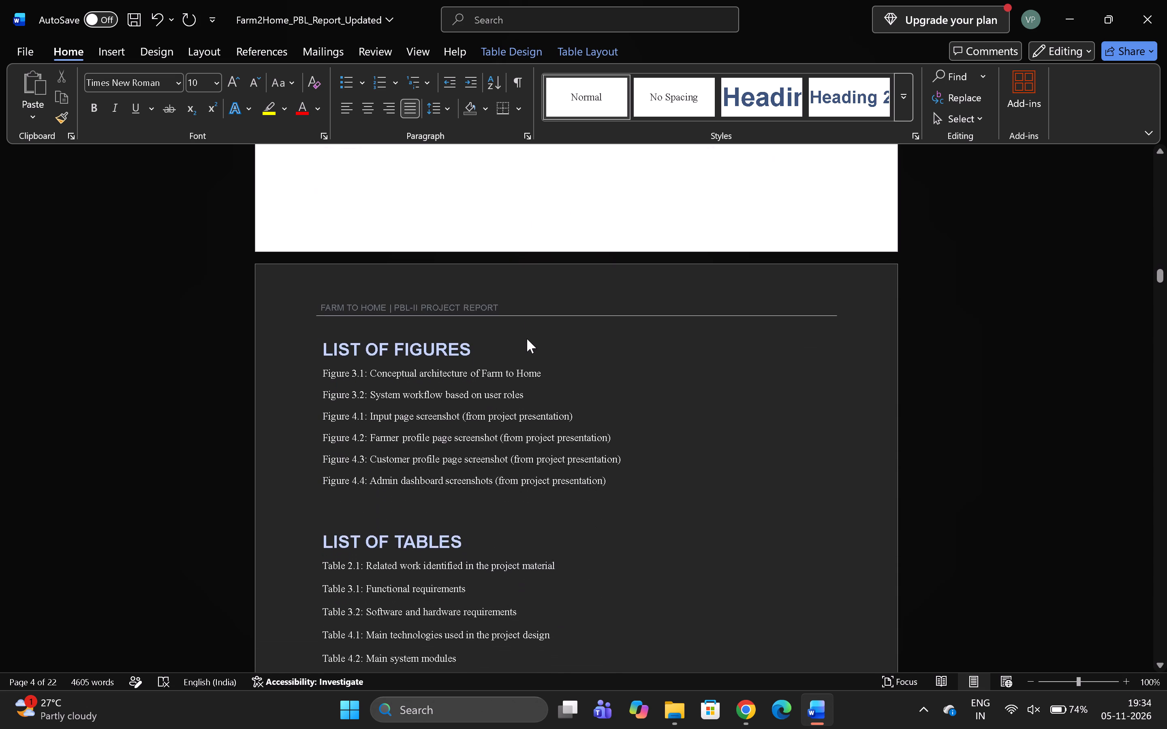
pyautogui.scroll(-3, 527, 339)
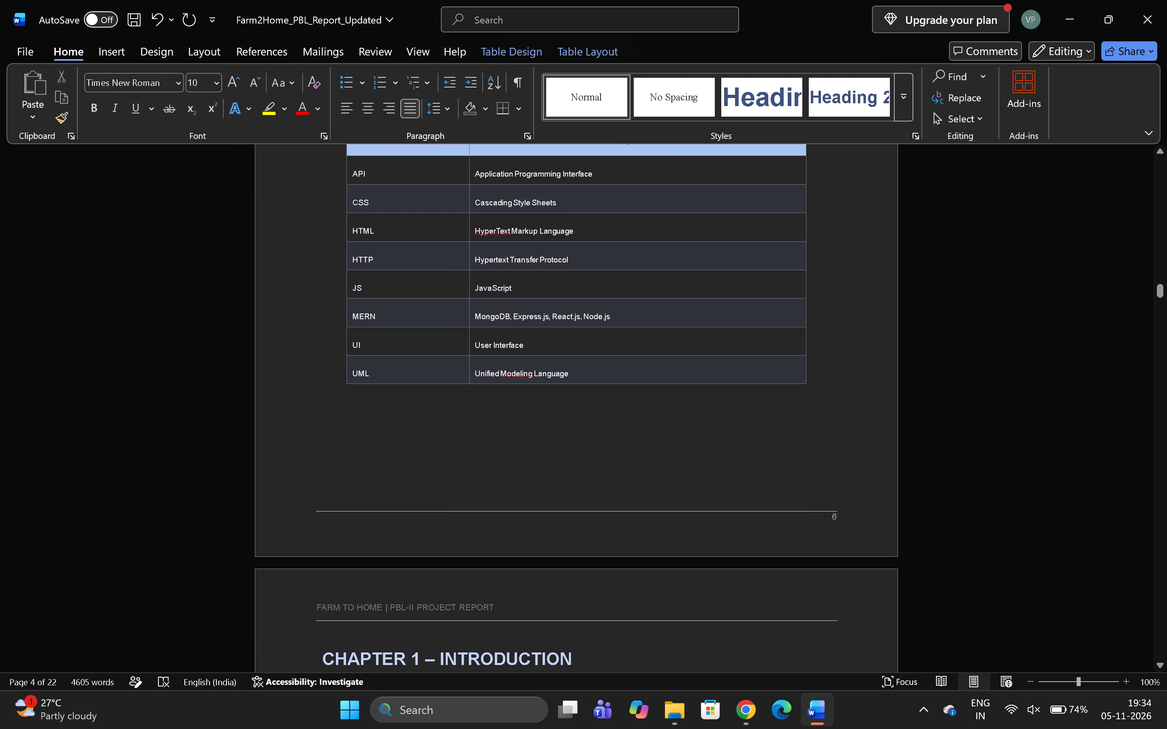
pyautogui.scroll(-2, 527, 339)
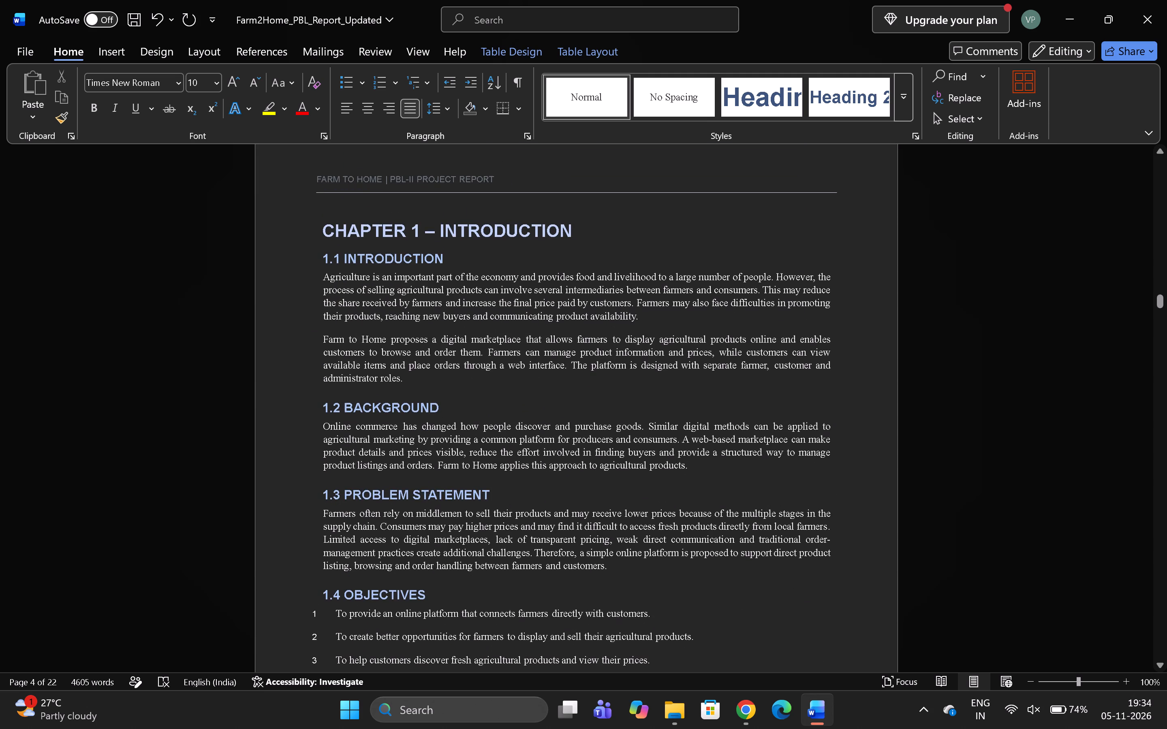
pyautogui.scroll(-1, 527, 339)
pyautogui.scroll(1, 527, 339)
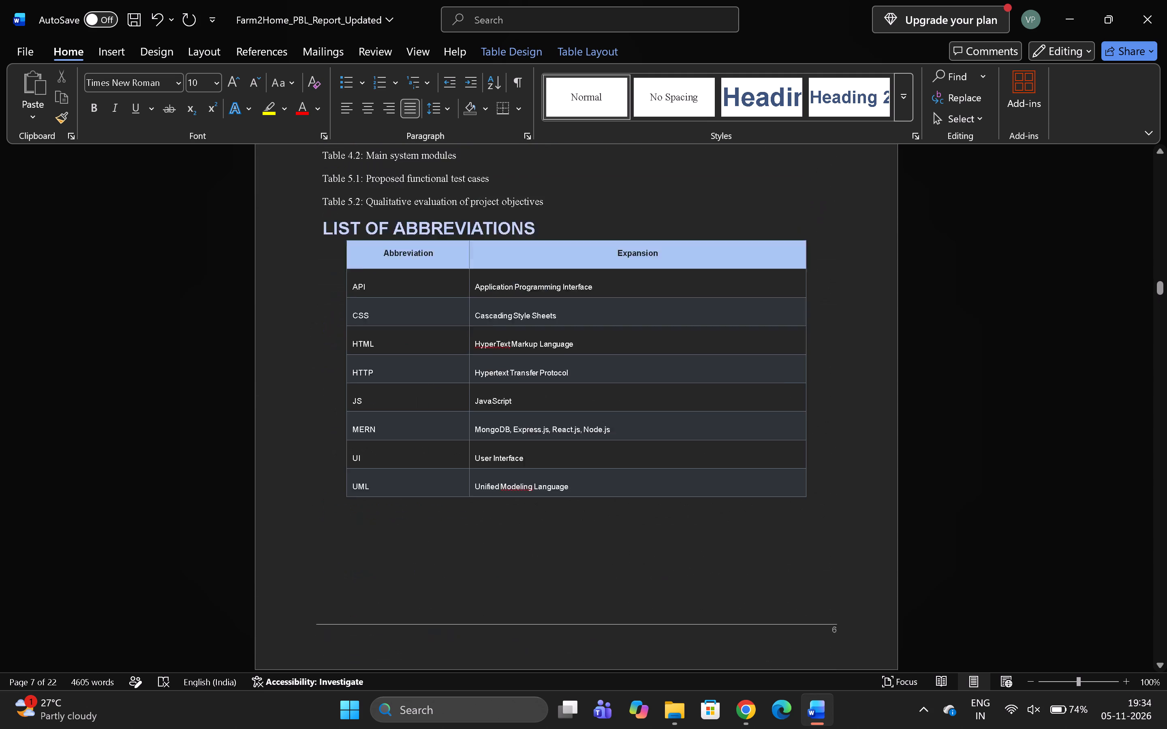
pyautogui.scroll(-1, 527, 339)
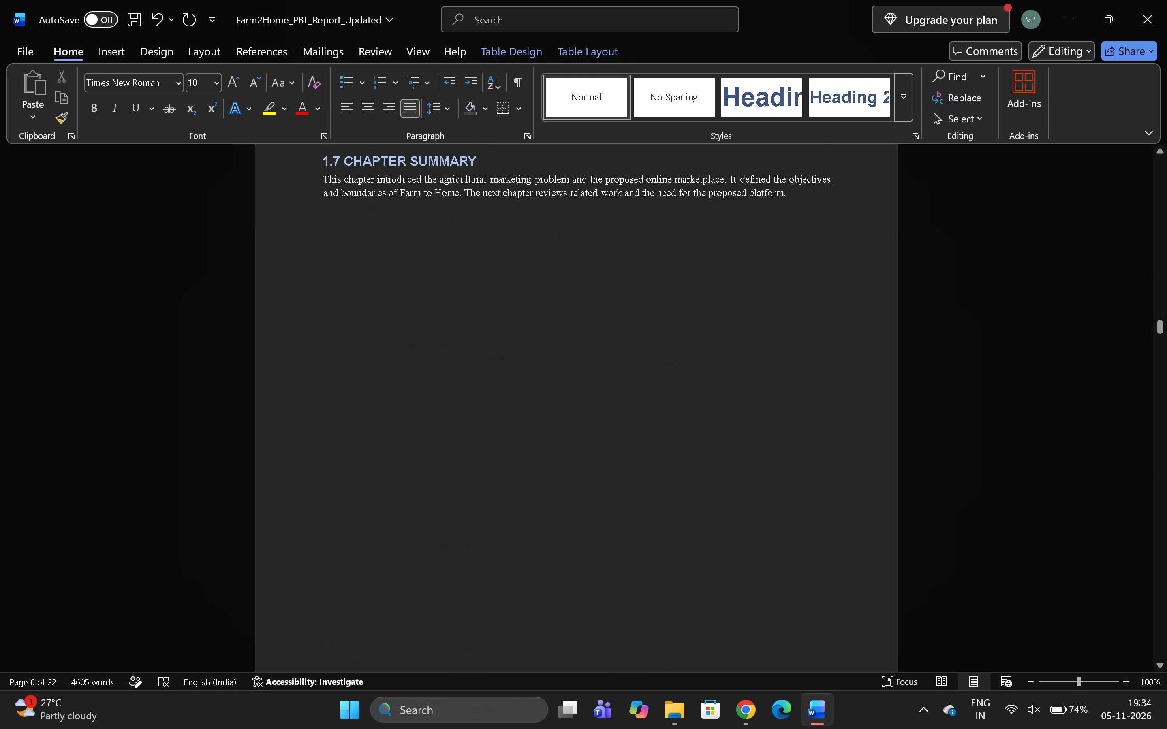
pyautogui.scroll(-4, 527, 339)
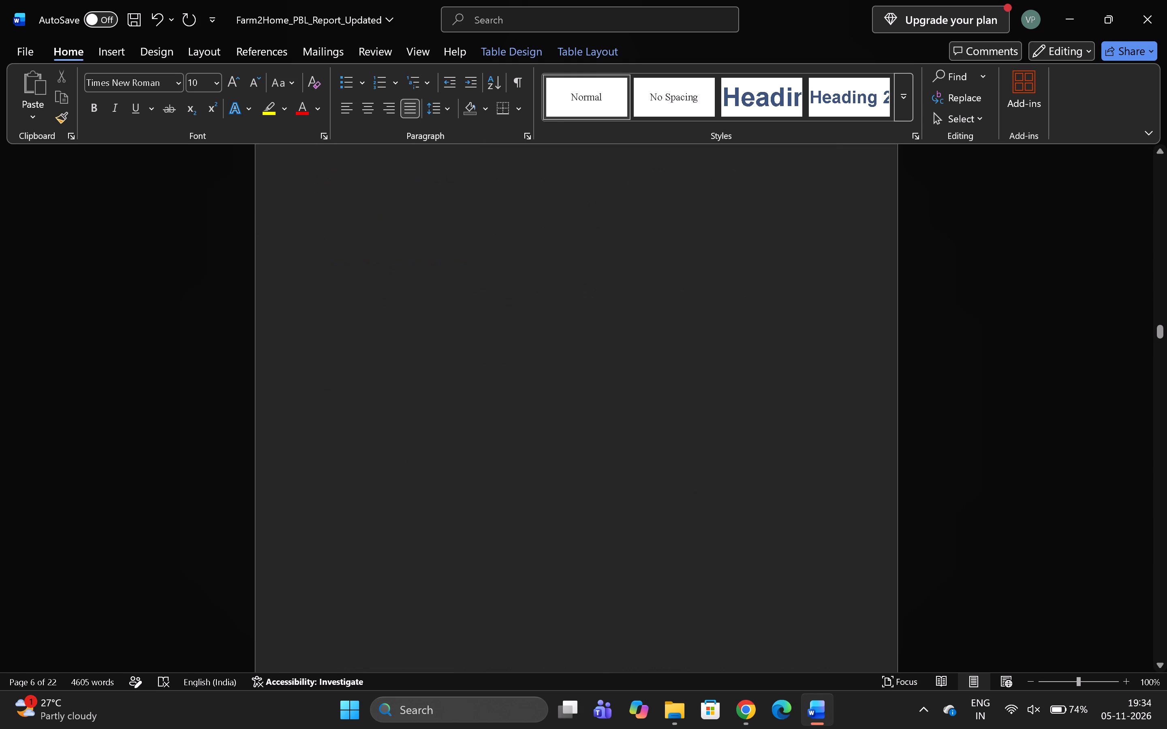
pyautogui.scroll(-3, 527, 339)
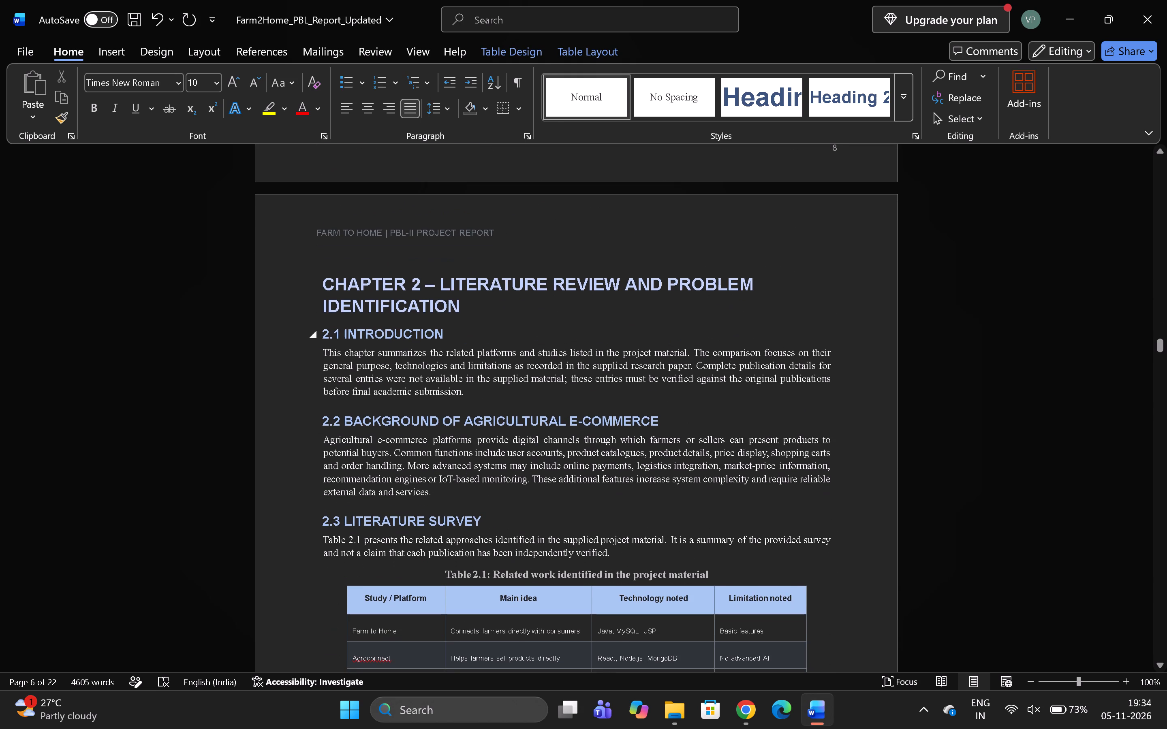
pyautogui.scroll(-3, 527, 339)
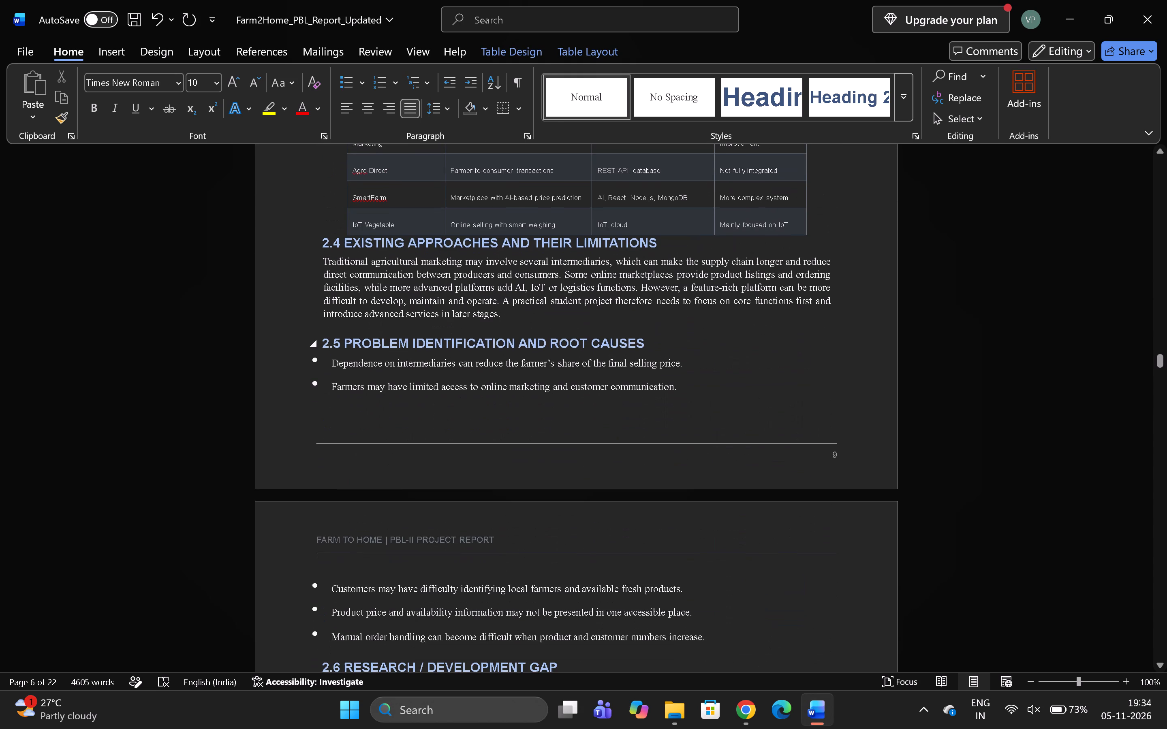
pyautogui.scroll(-3, 527, 339)
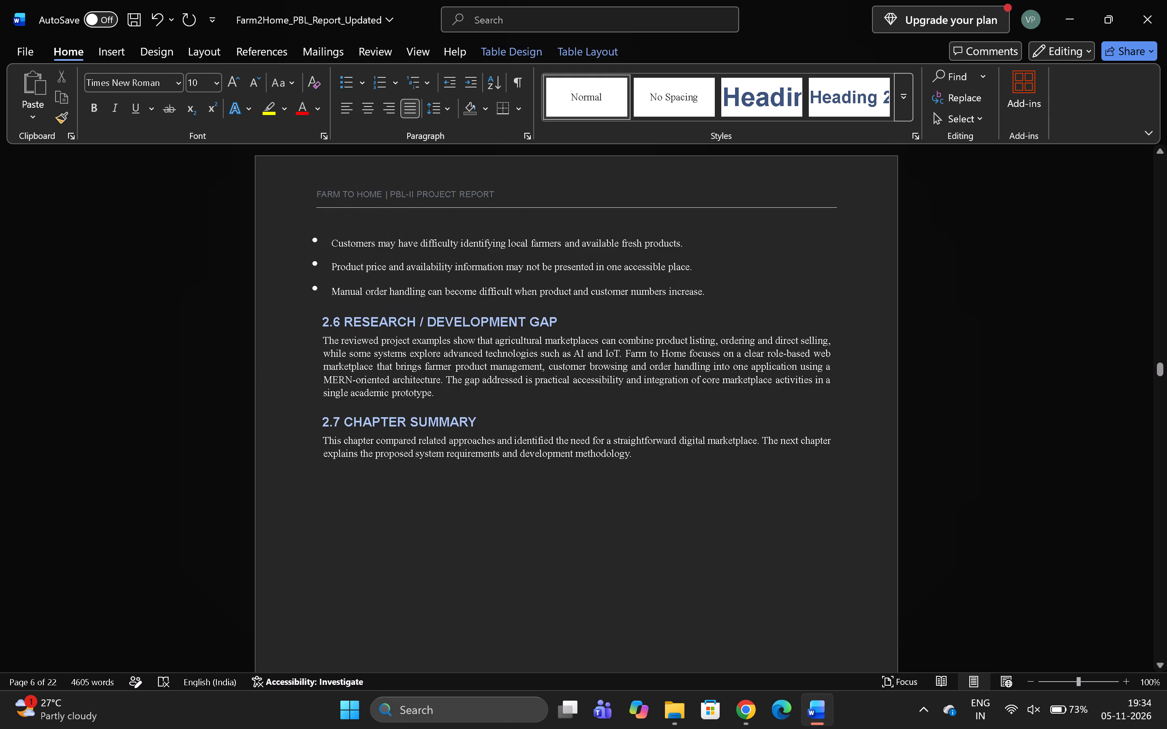
pyautogui.scroll(-2, 527, 339)
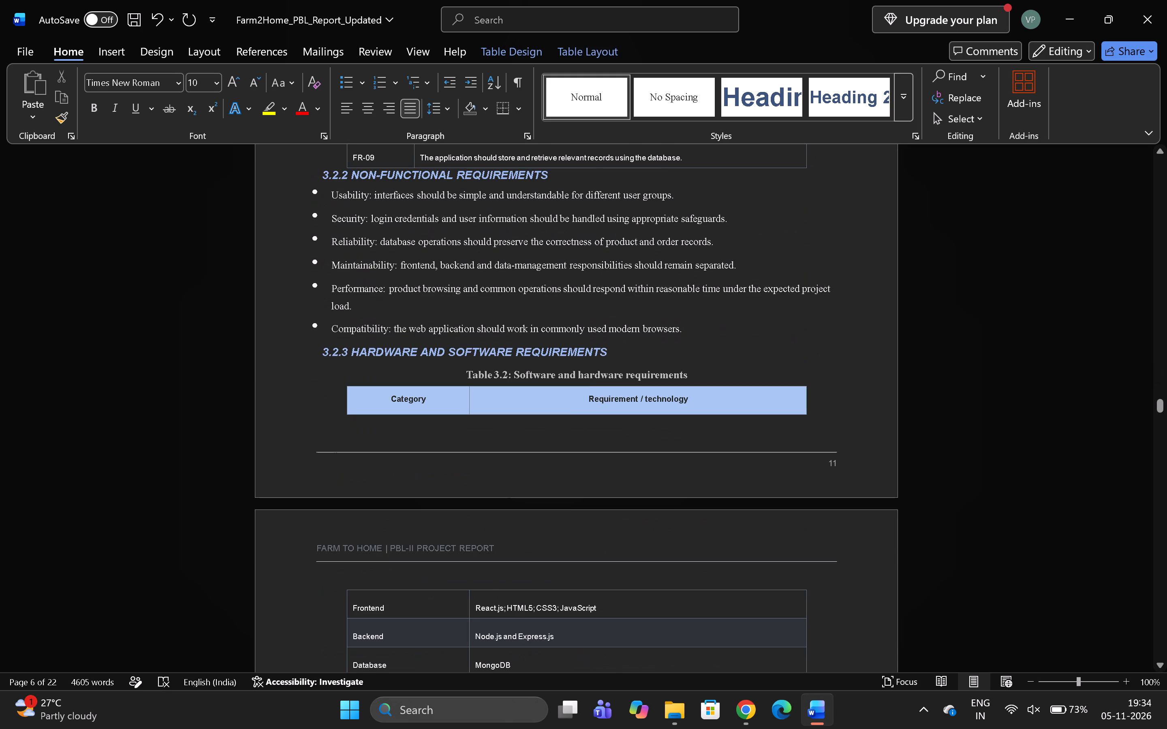
# Insert three blank lines between the 3.2.3 Hardware and Software Requirements heading and the Table 3.2 caption.
pyautogui.click(614, 356)
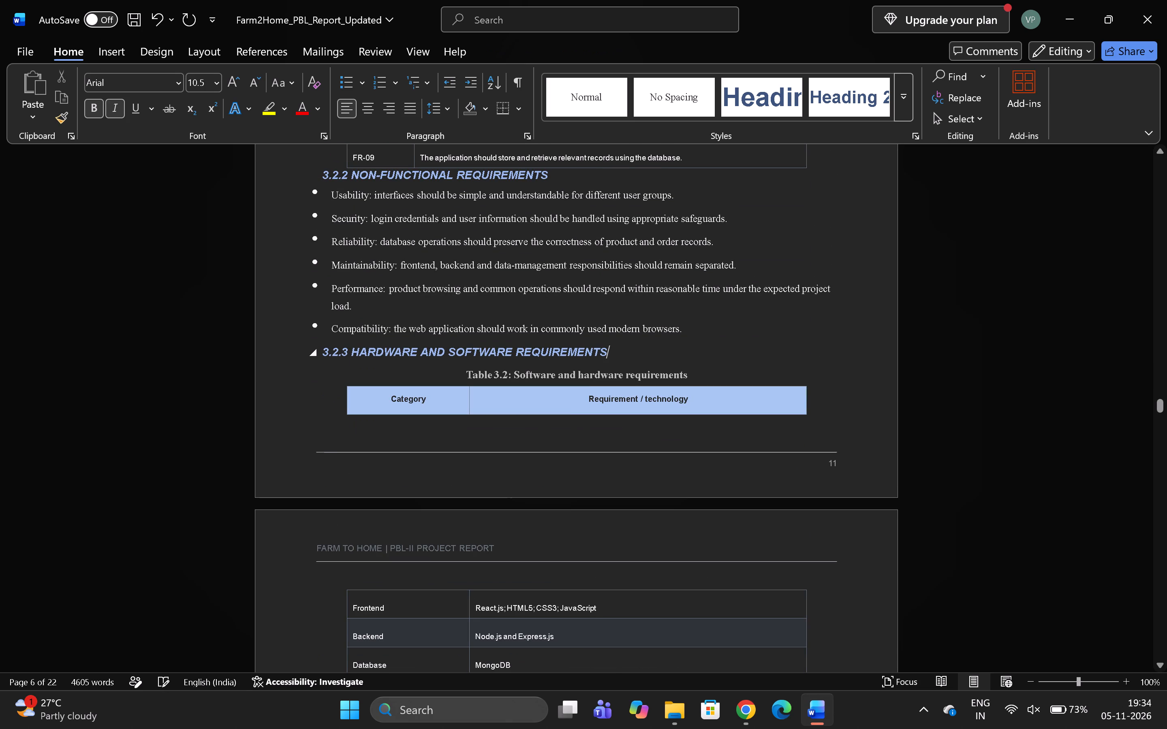
pyautogui.press('Return')
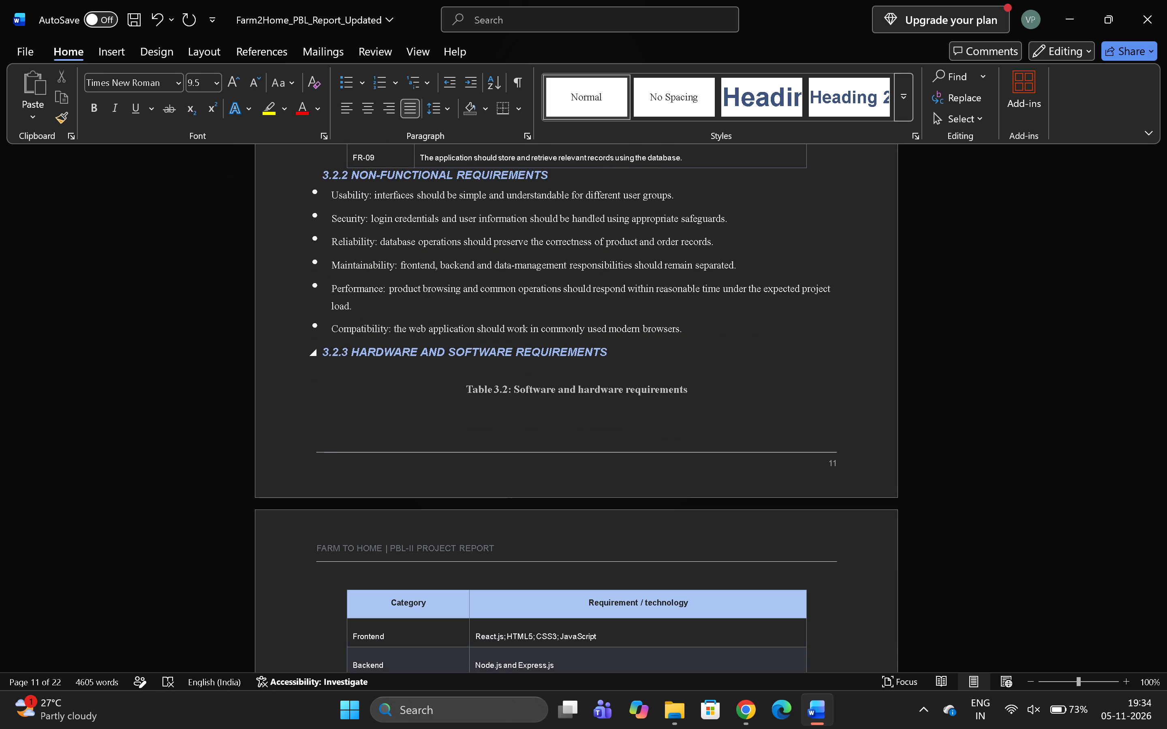
pyautogui.click(636, 359)
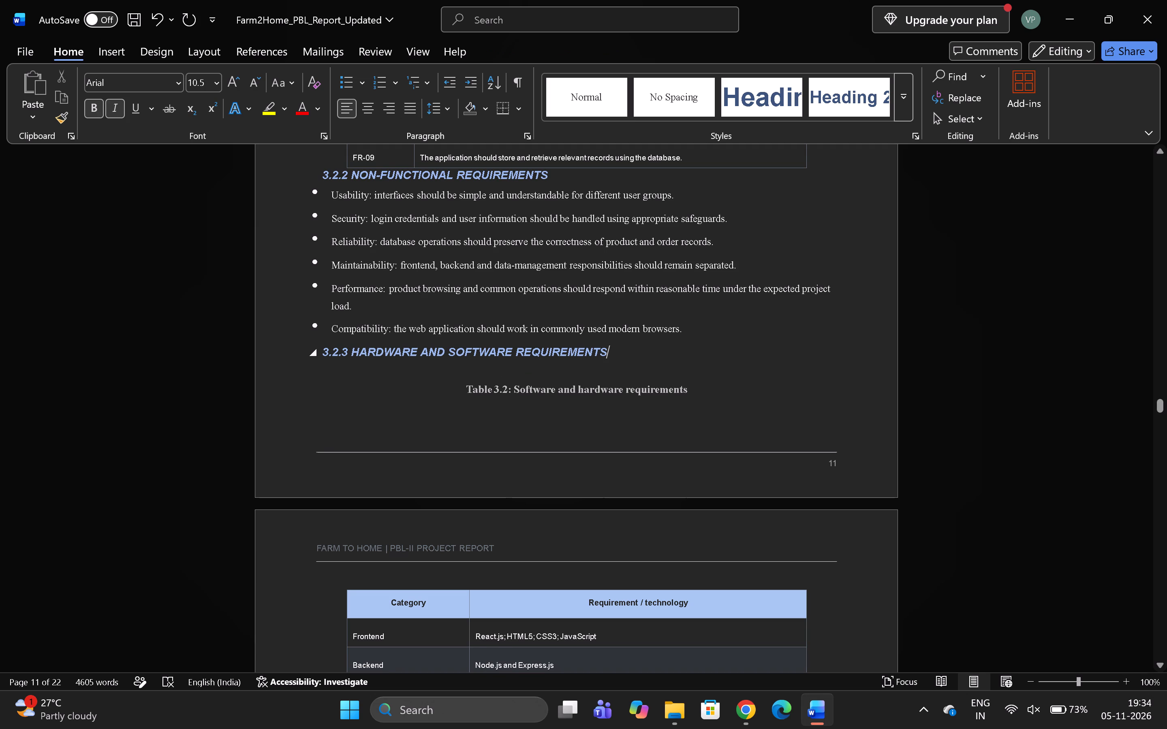
pyautogui.press('Return')
pyautogui.press('Return')
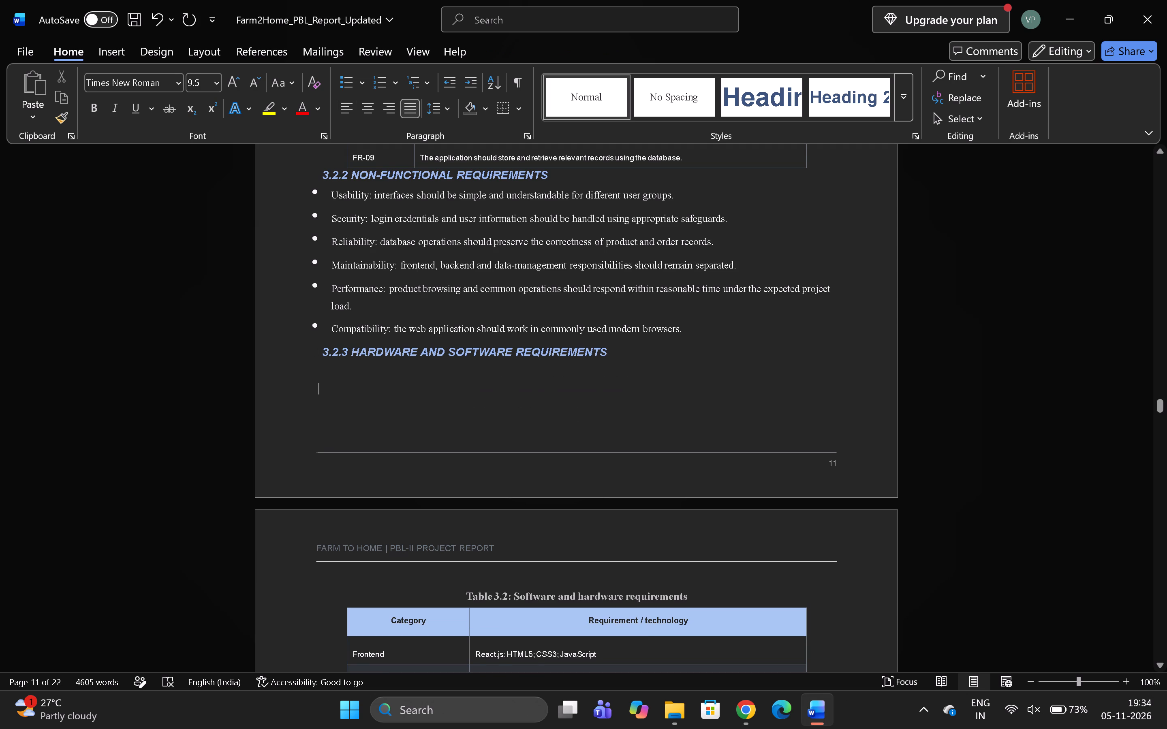
# Delete the heading "3.2.3 Hardware and Software Requirements" back to the end of the Compatibility bullet.
pyautogui.click(672, 362)
pyautogui.press('BackSpace')
pyautogui.press('BackSpace')
pyautogui.press('BackSpace')
pyautogui.press('BackSpace')
pyautogui.press('BackSpace')
pyautogui.press('BackSpace')
pyautogui.press('BackSpace')
pyautogui.press('BackSpace')
pyautogui.press('BackSpace')
pyautogui.press('BackSpace')
pyautogui.press('BackSpace')
pyautogui.press('BackSpace')
pyautogui.press('BackSpace')
pyautogui.press('BackSpace')
pyautogui.press('BackSpace')
pyautogui.press('BackSpace')
pyautogui.press('BackSpace')
pyautogui.press('BackSpace')
pyautogui.press('BackSpace')
pyautogui.press('BackSpace')
pyautogui.press('BackSpace')
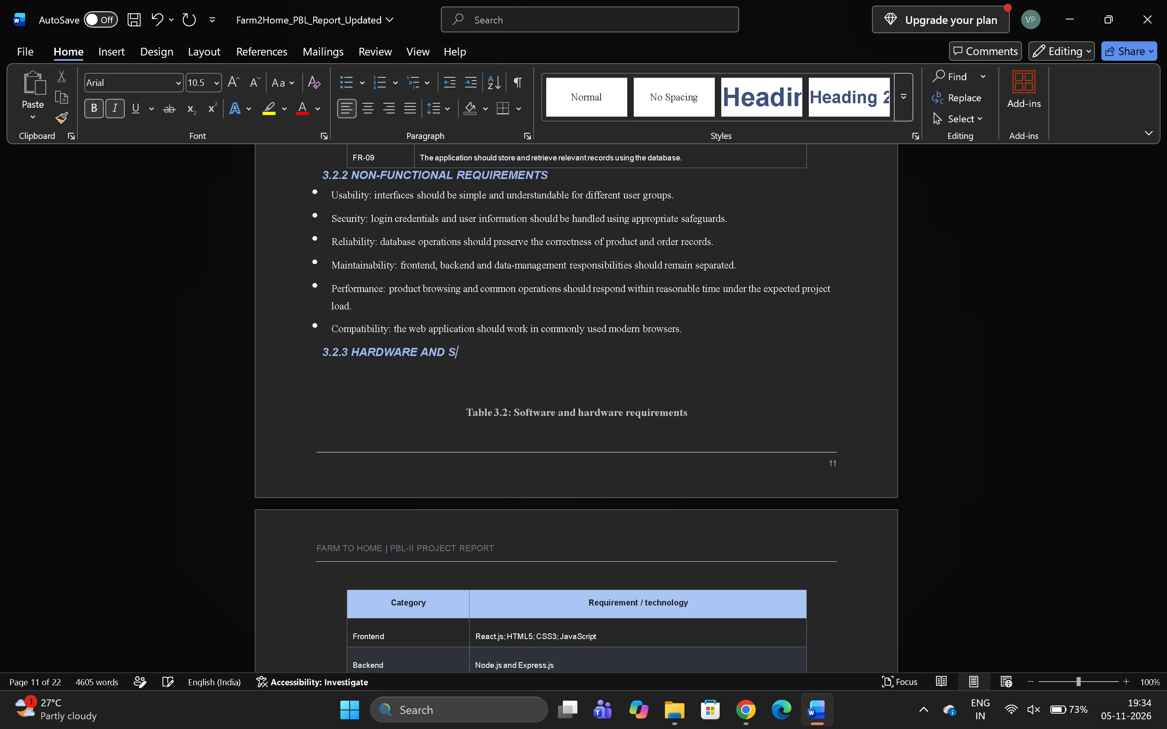
pyautogui.press('BackSpace')
pyautogui.press('BackSpace')
pyautogui.press('BackSpace')
pyautogui.press('BackSpace')
pyautogui.press('BackSpace')
pyautogui.press('BackSpace')
pyautogui.press('BackSpace')
pyautogui.press('BackSpace')
pyautogui.press('BackSpace')
pyautogui.press('BackSpace')
pyautogui.press('BackSpace')
pyautogui.press('BackSpace')
pyautogui.press('BackSpace')
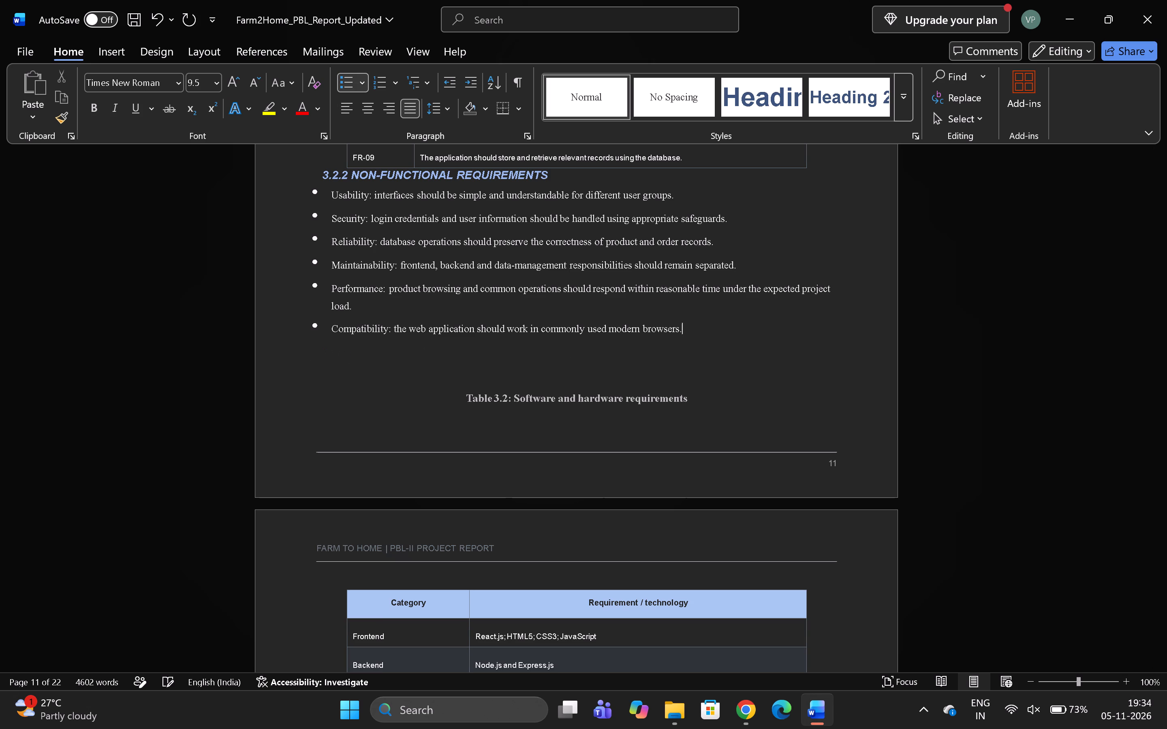
# Add an empty bullet below the Compatibility item, pushing the Table 3.2 caption onto the page with its table.
pyautogui.press('Return')
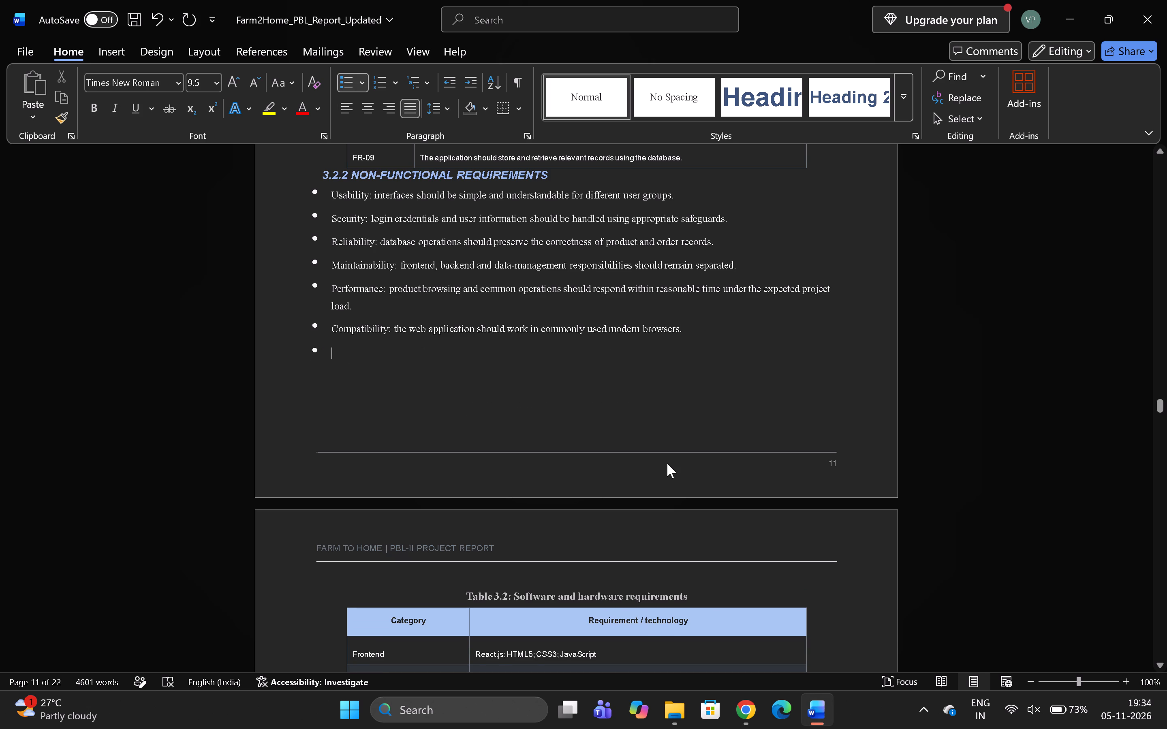
# Look through the report from Table 3.2 and the architecture and workflow diagrams to the end-of-report page.
pyautogui.scroll(-1, 477, 609)
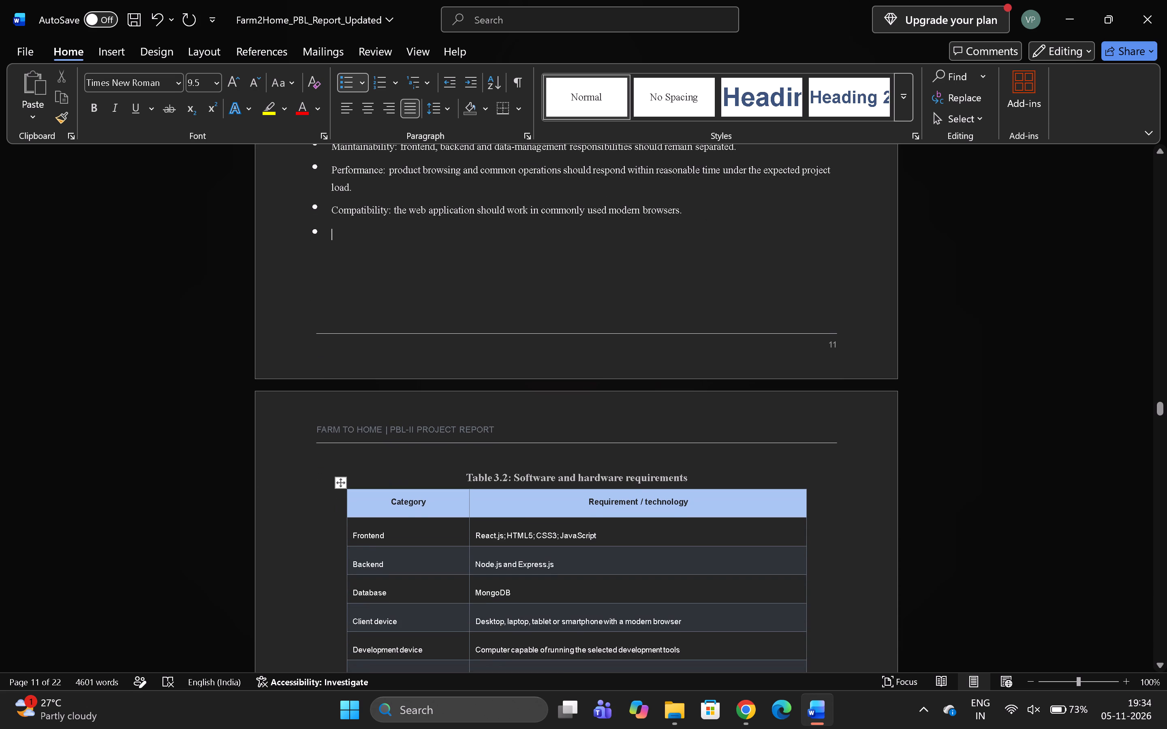
pyautogui.scroll(-2, 477, 609)
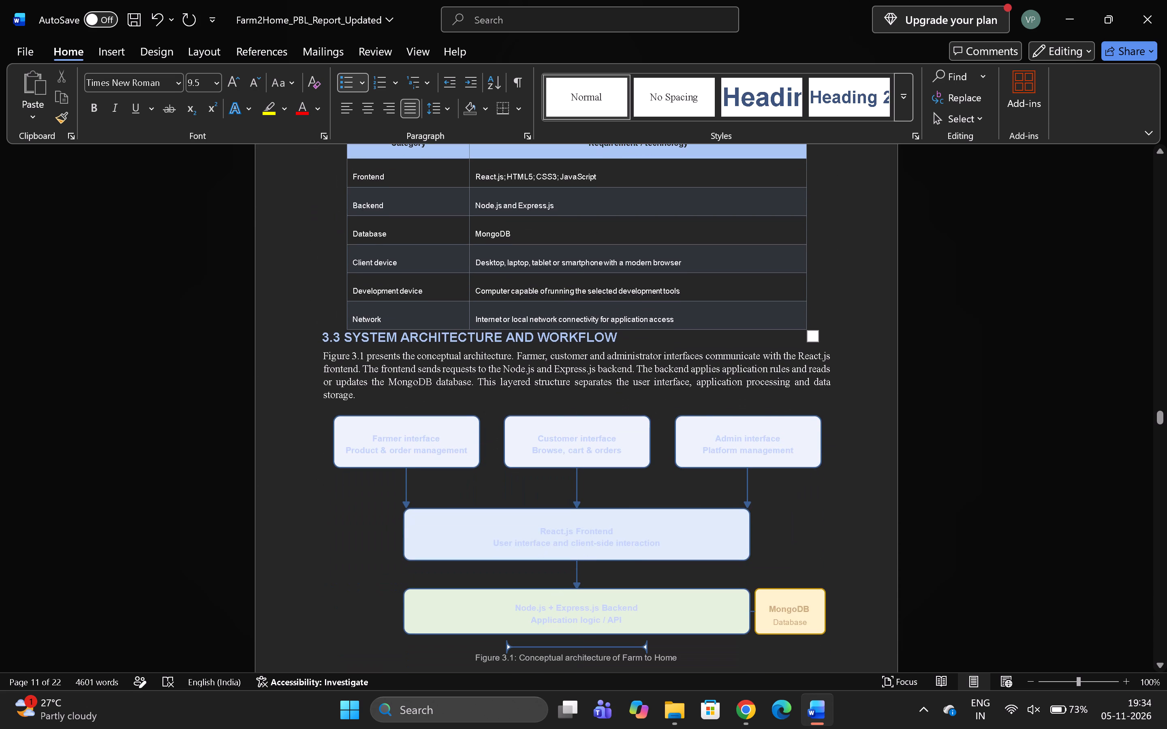
pyautogui.scroll(-3, 477, 609)
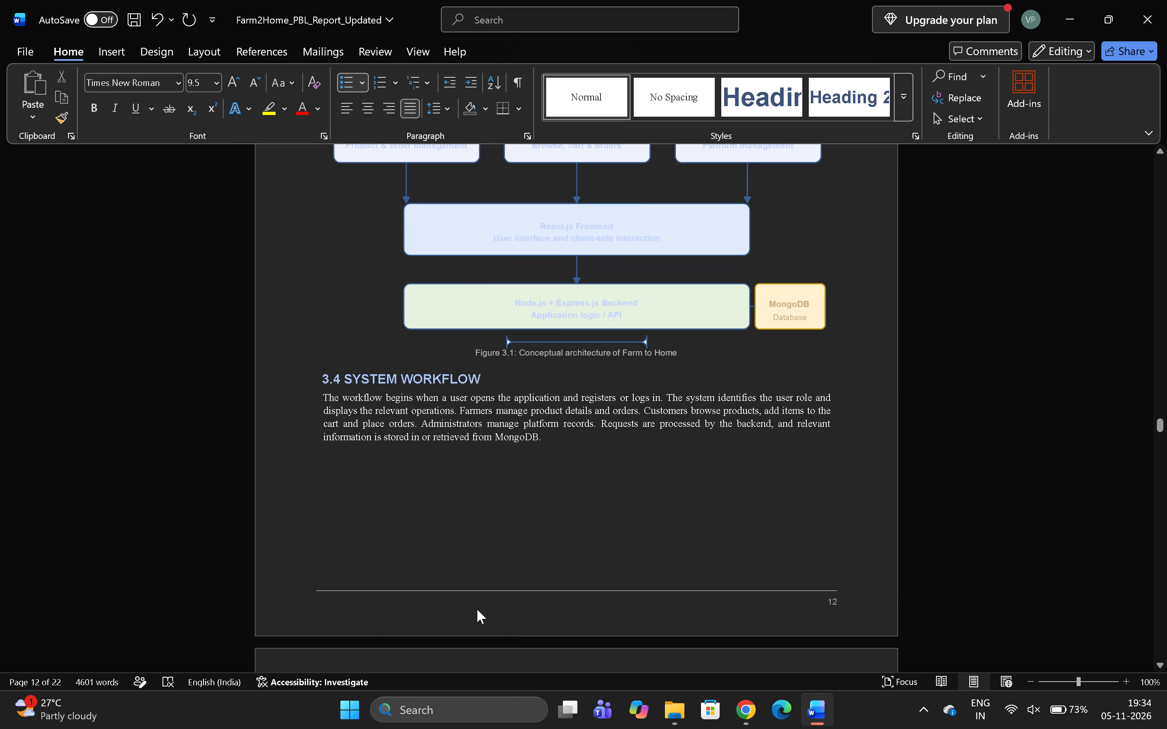
pyautogui.scroll(-2, 477, 609)
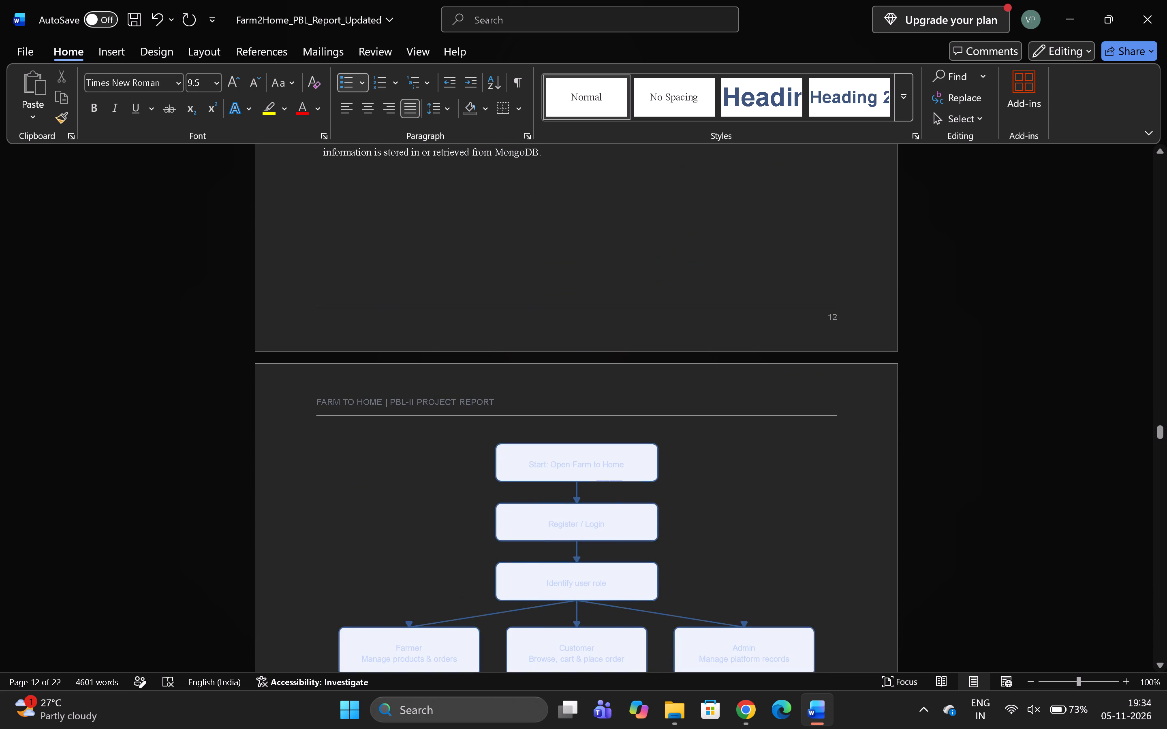
pyautogui.scroll(-3, 477, 609)
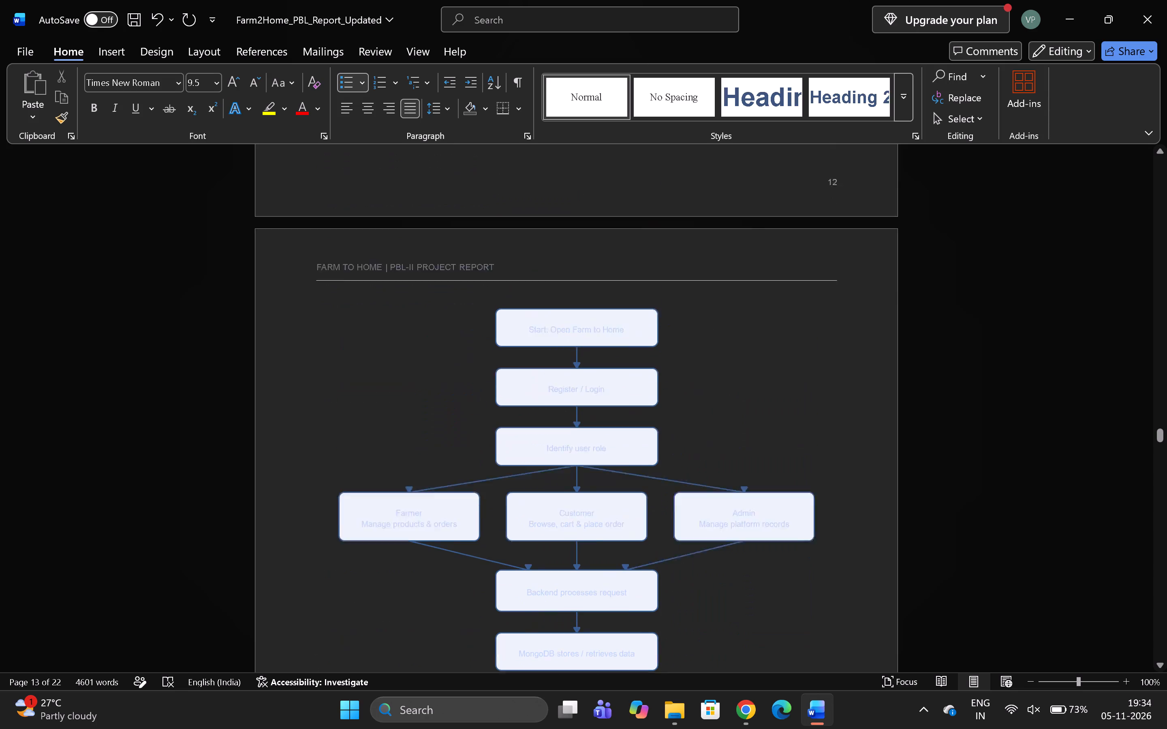
pyautogui.scroll(-8, 477, 609)
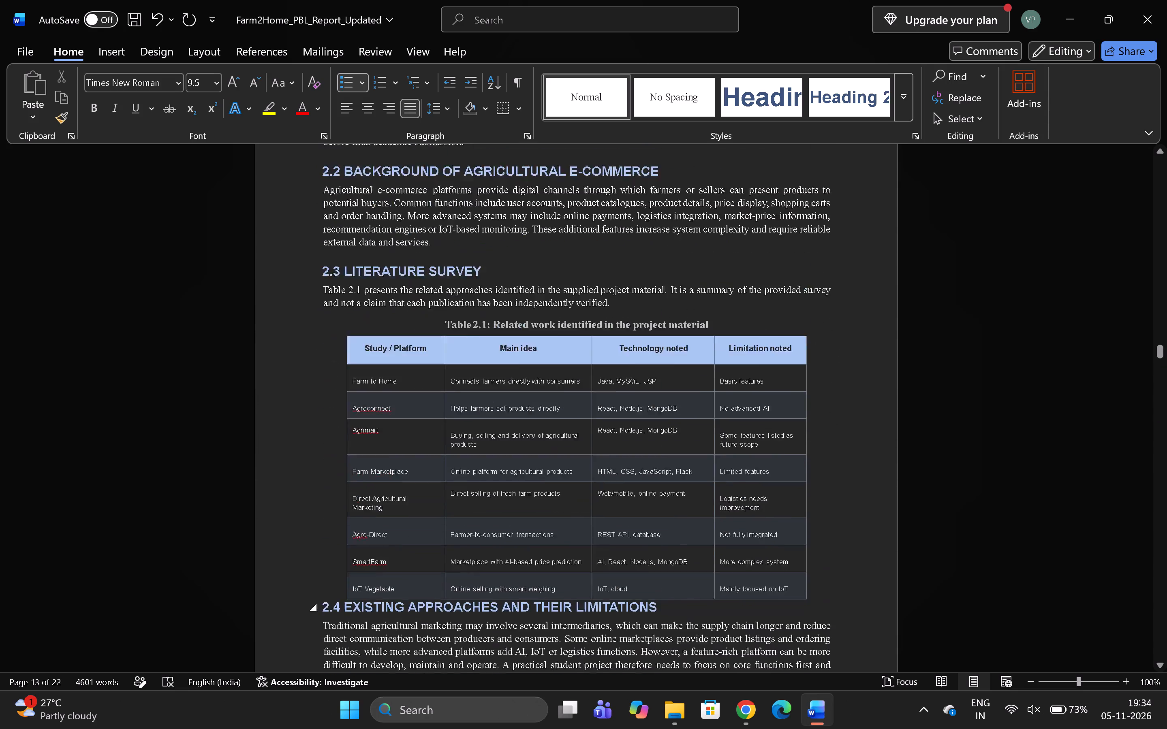
pyautogui.scroll(-7, 477, 609)
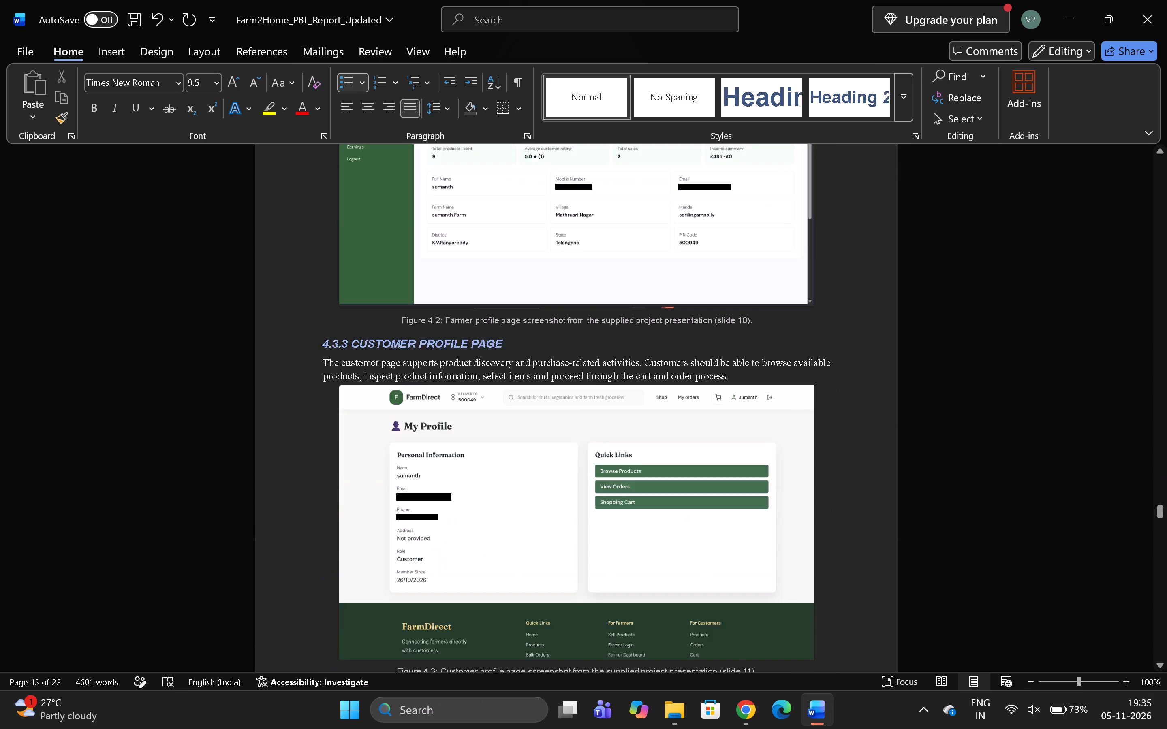
pyautogui.scroll(-4, 477, 609)
# Delete the line "HYDERABAD INSTITUTE OF TECHNOLOGY AND MANAGEMENT" below "— END OF REPORT —" on the last page.
pyautogui.scroll(3, 477, 609)
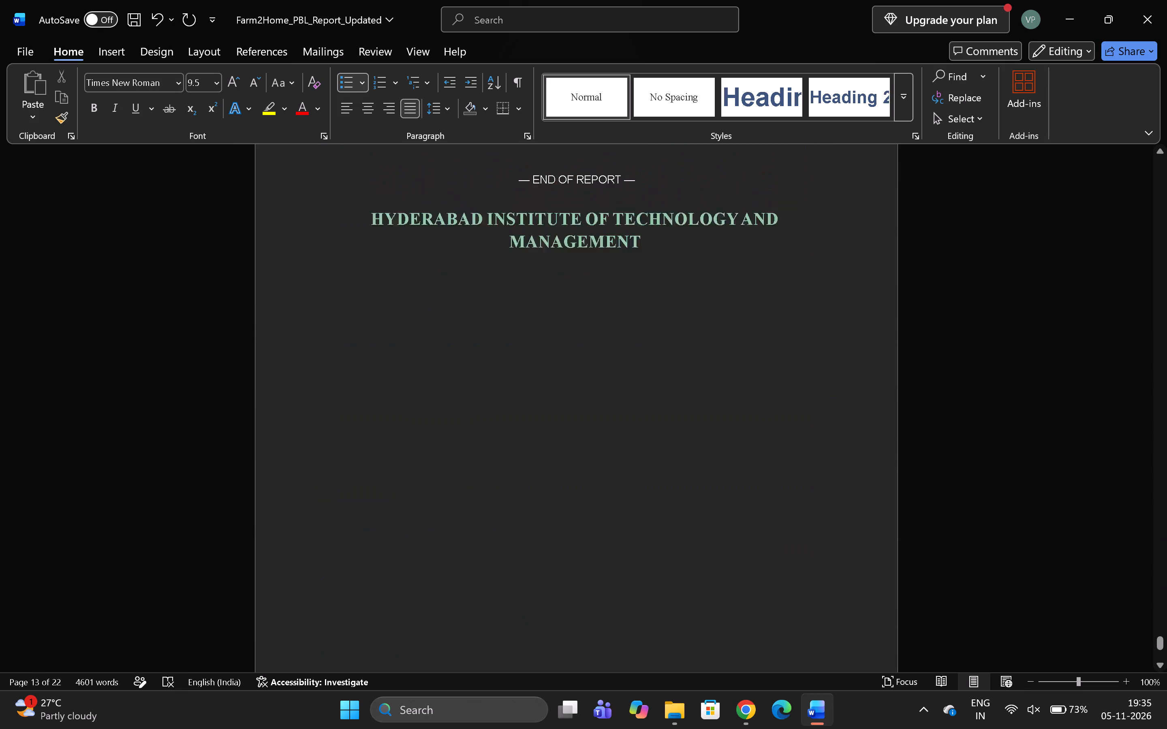
pyautogui.scroll(2, 477, 609)
pyautogui.scroll(-2, 477, 609)
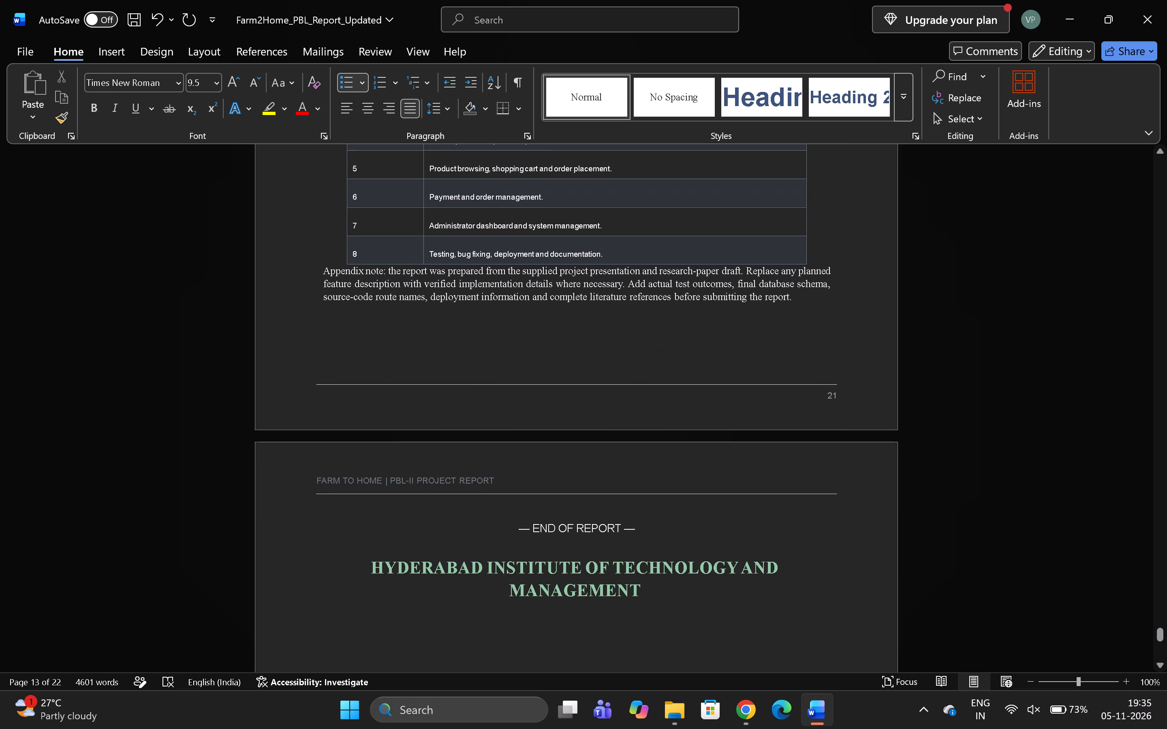
pyautogui.click(667, 593)
pyautogui.press('BackSpace')
pyautogui.press('BackSpace')
pyautogui.press('BackSpace')
pyautogui.press('BackSpace')
pyautogui.press('BackSpace')
pyautogui.press('BackSpace')
pyautogui.press('BackSpace')
pyautogui.press('BackSpace')
pyautogui.press('BackSpace')
pyautogui.press('BackSpace')
pyautogui.press('BackSpace')
pyautogui.press('BackSpace')
pyautogui.press('BackSpace')
pyautogui.press('BackSpace')
pyautogui.press('BackSpace')
pyautogui.press('BackSpace')
pyautogui.press('BackSpace')
pyautogui.press('BackSpace')
pyautogui.press('BackSpace')
pyautogui.press('BackSpace')
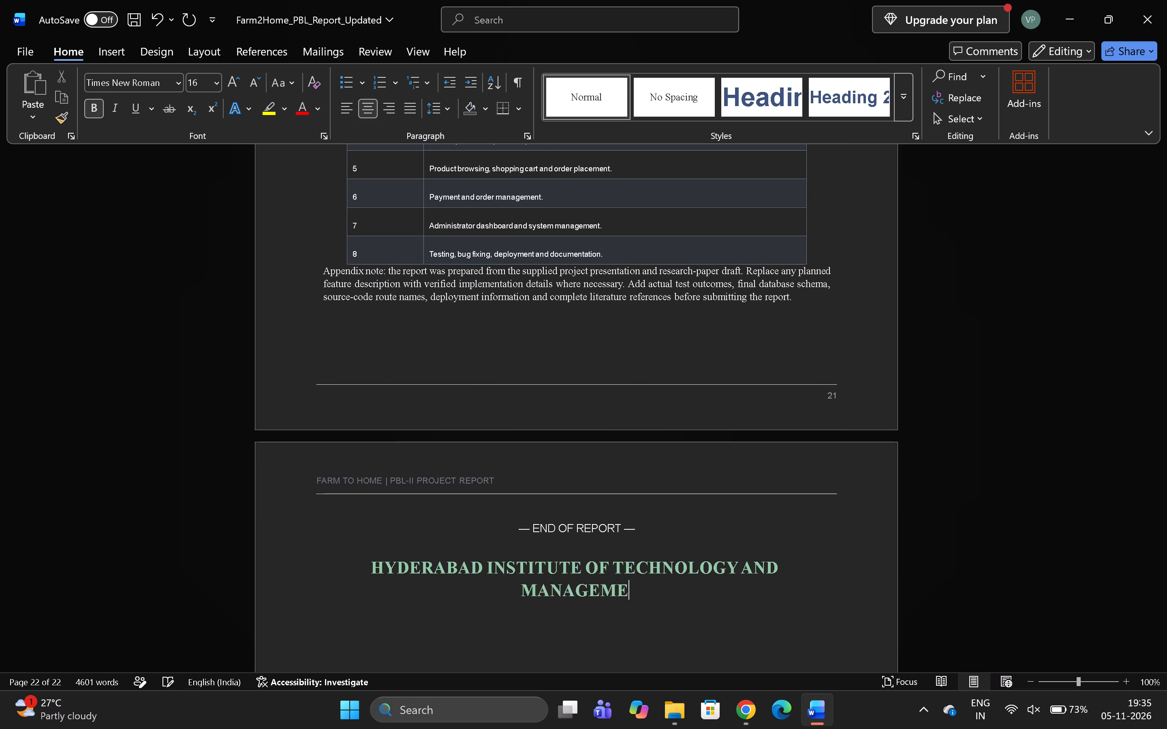
pyautogui.press('BackSpace')
pyautogui.press('BackSpace')
pyautogui.press('BackSpace')
pyautogui.press('BackSpace')
pyautogui.press('BackSpace')
pyautogui.press('BackSpace')
pyautogui.press('BackSpace')
pyautogui.press('BackSpace')
pyautogui.press('BackSpace')
pyautogui.press('BackSpace')
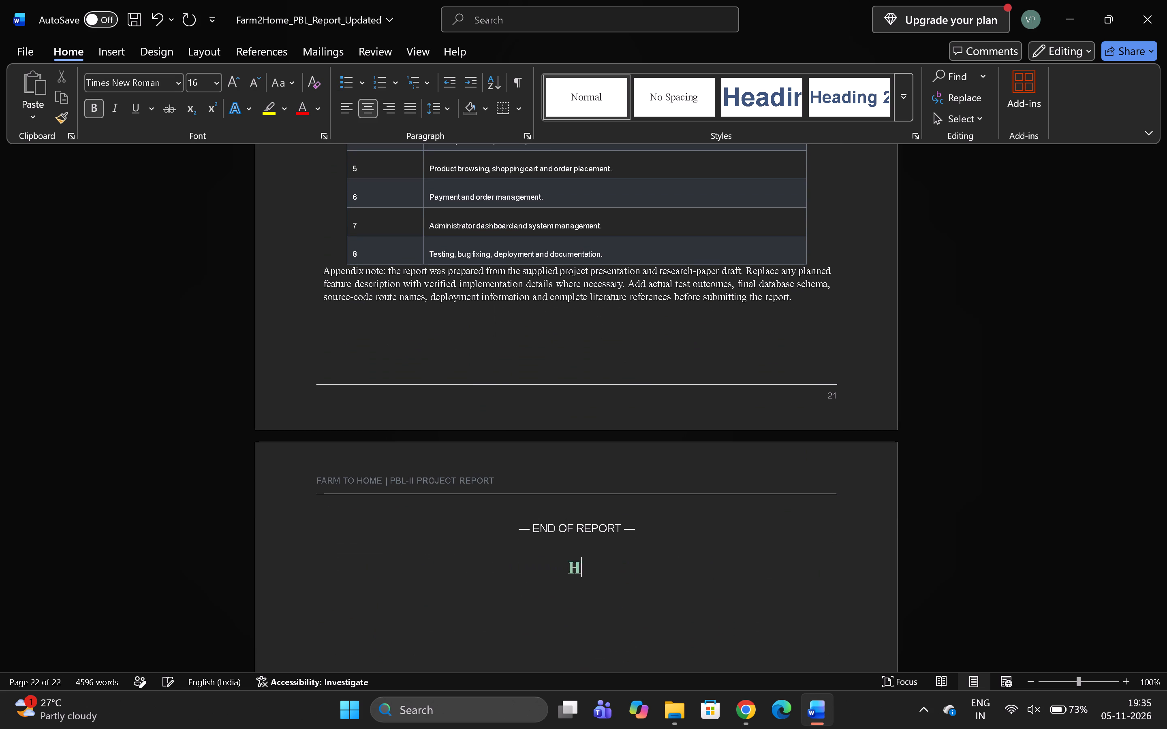
# Look back through Appendix A, the References and the Chapter 5 sections from the Conclusion up to 5.5 Advantages.
pyautogui.scroll(1, 667, 593)
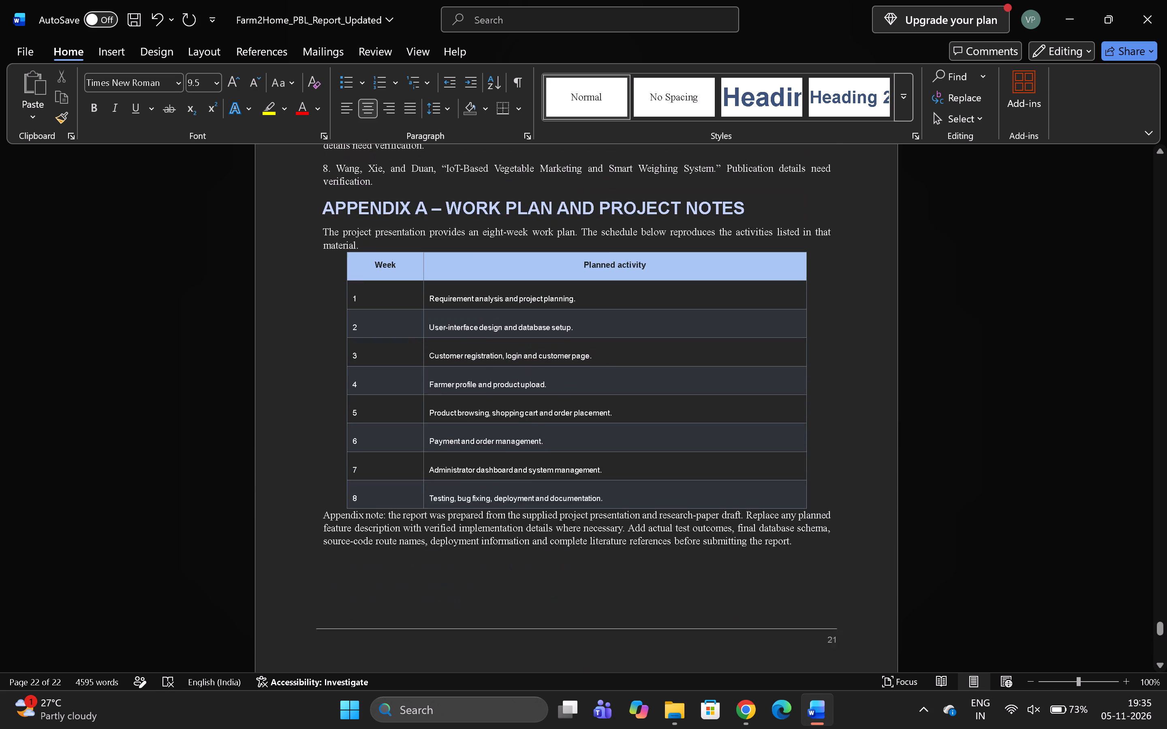
pyautogui.scroll(5, 667, 593)
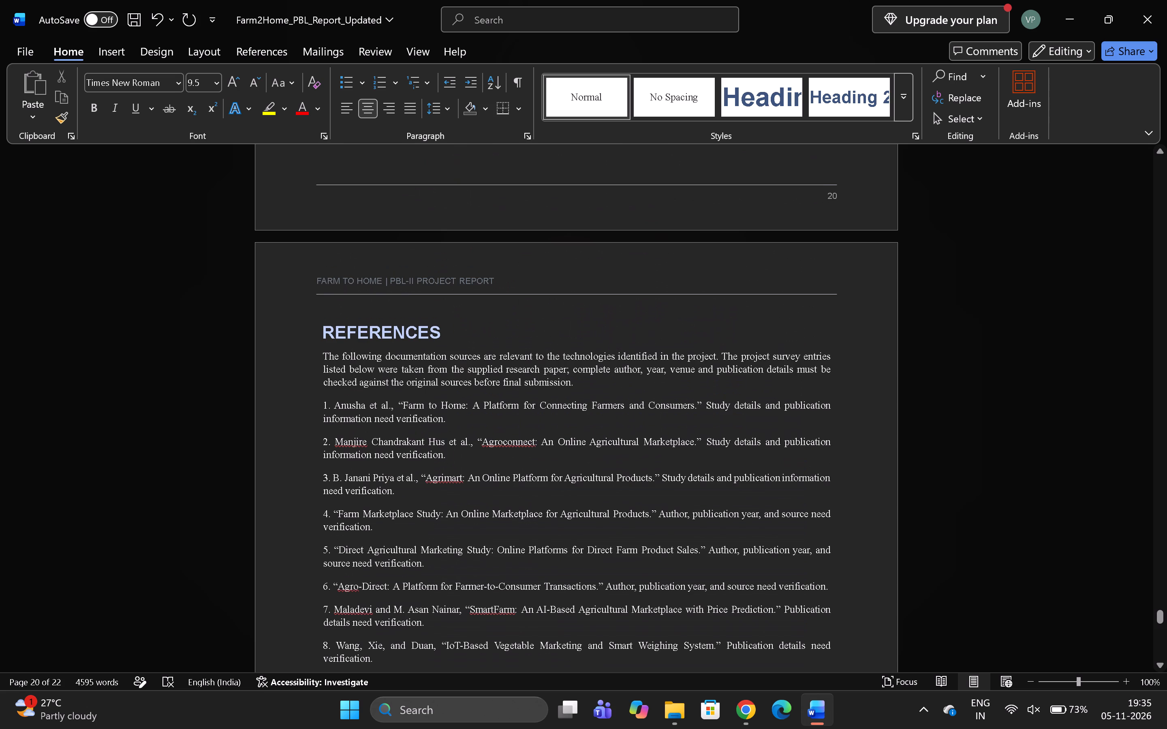
pyautogui.scroll(4, 667, 593)
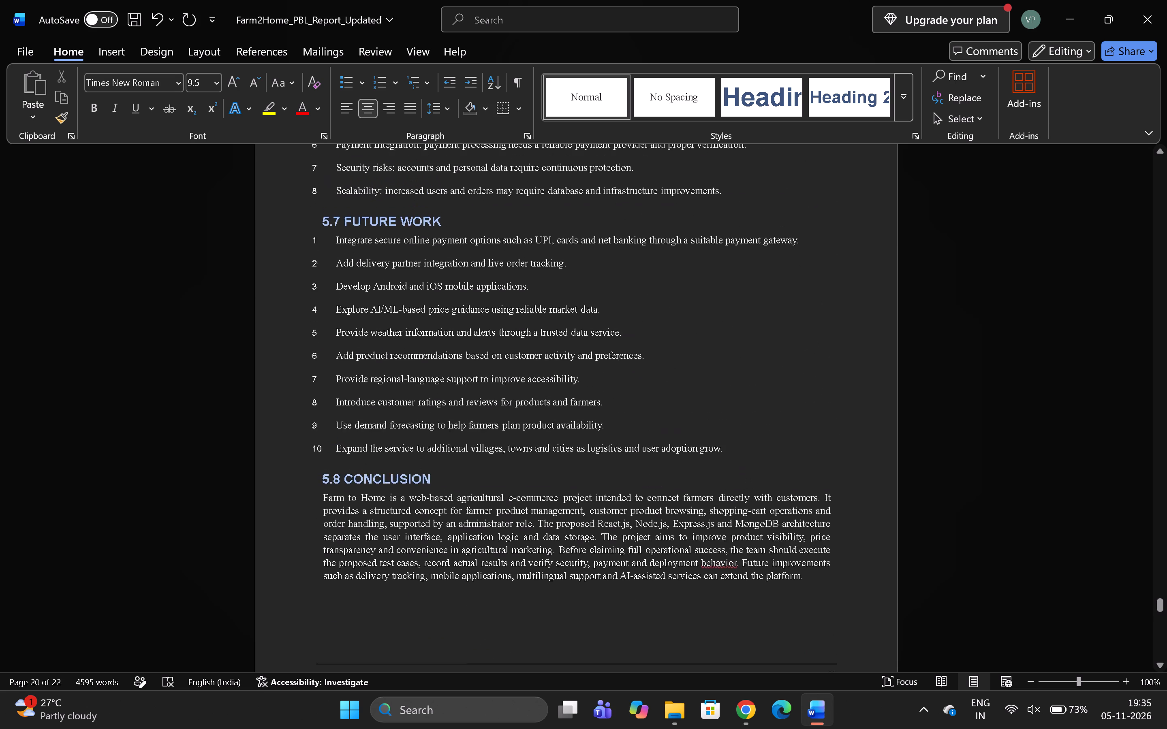
pyautogui.scroll(3, 667, 593)
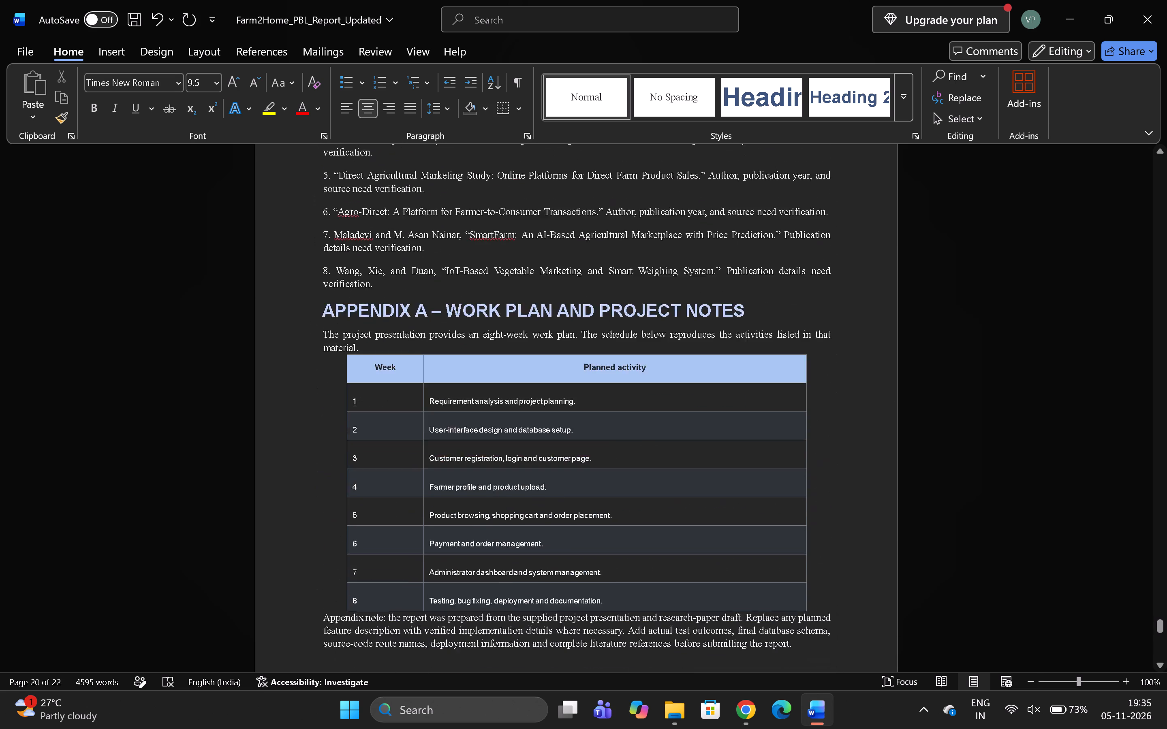
pyautogui.scroll(3, 667, 593)
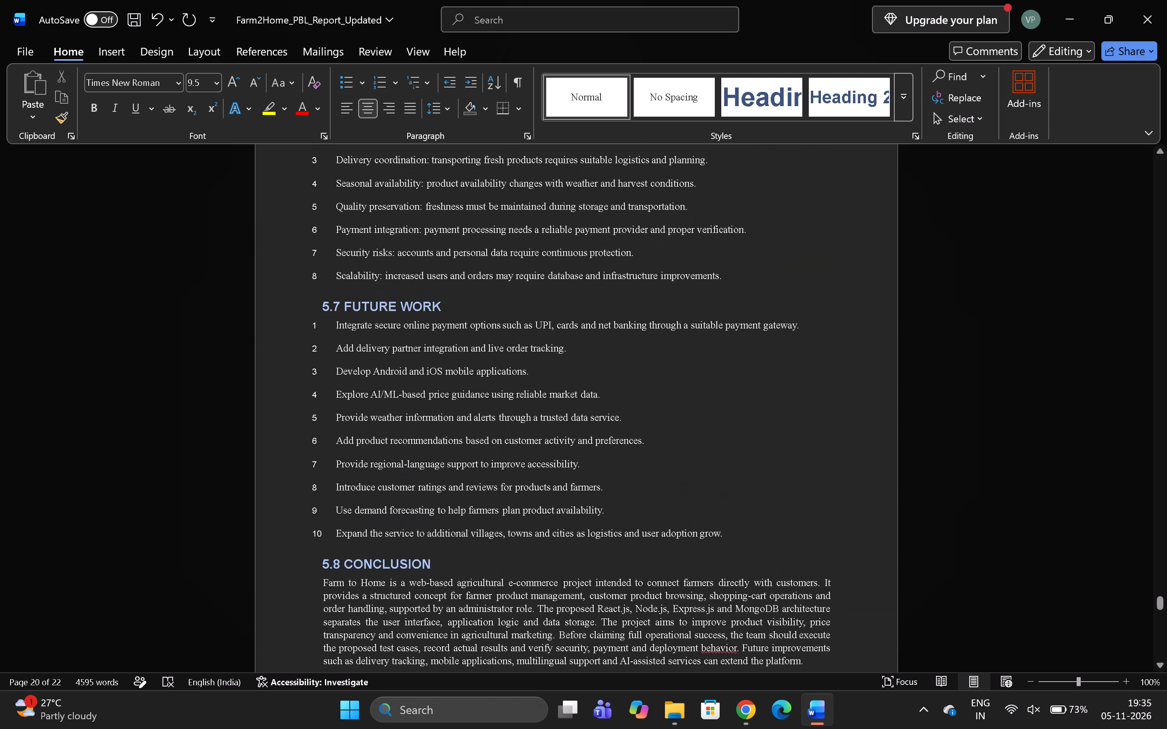
pyautogui.scroll(3, 667, 593)
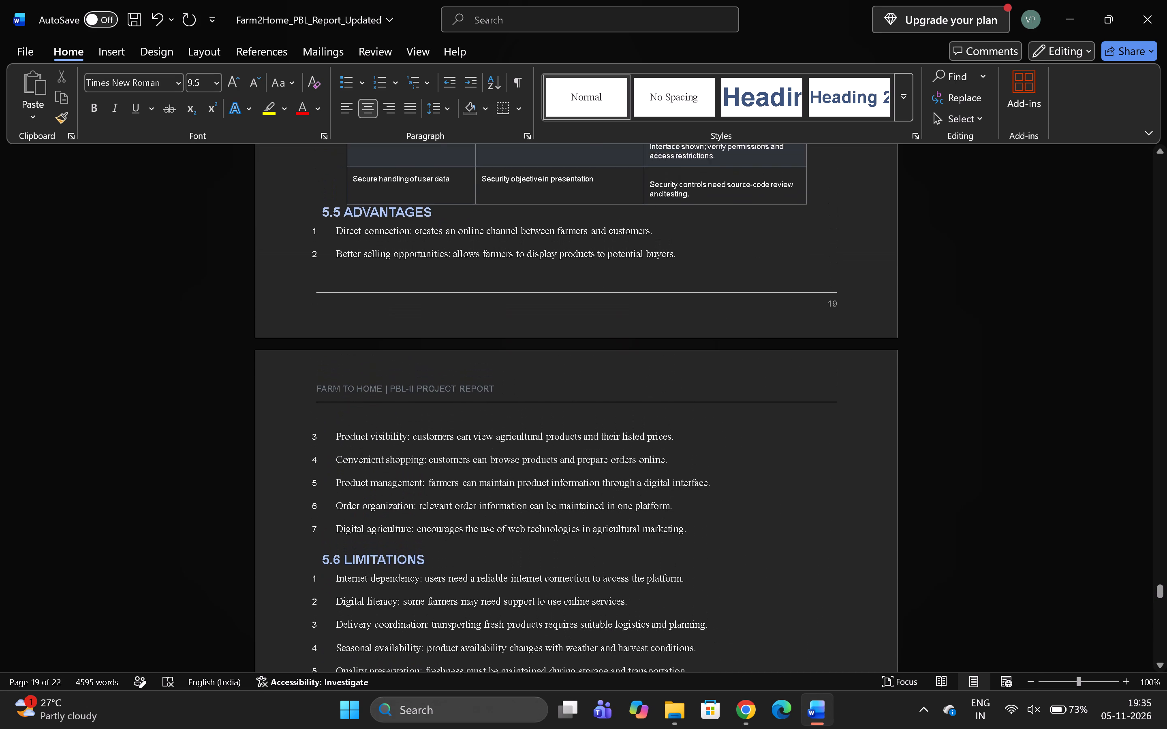
pyautogui.scroll(1, 667, 593)
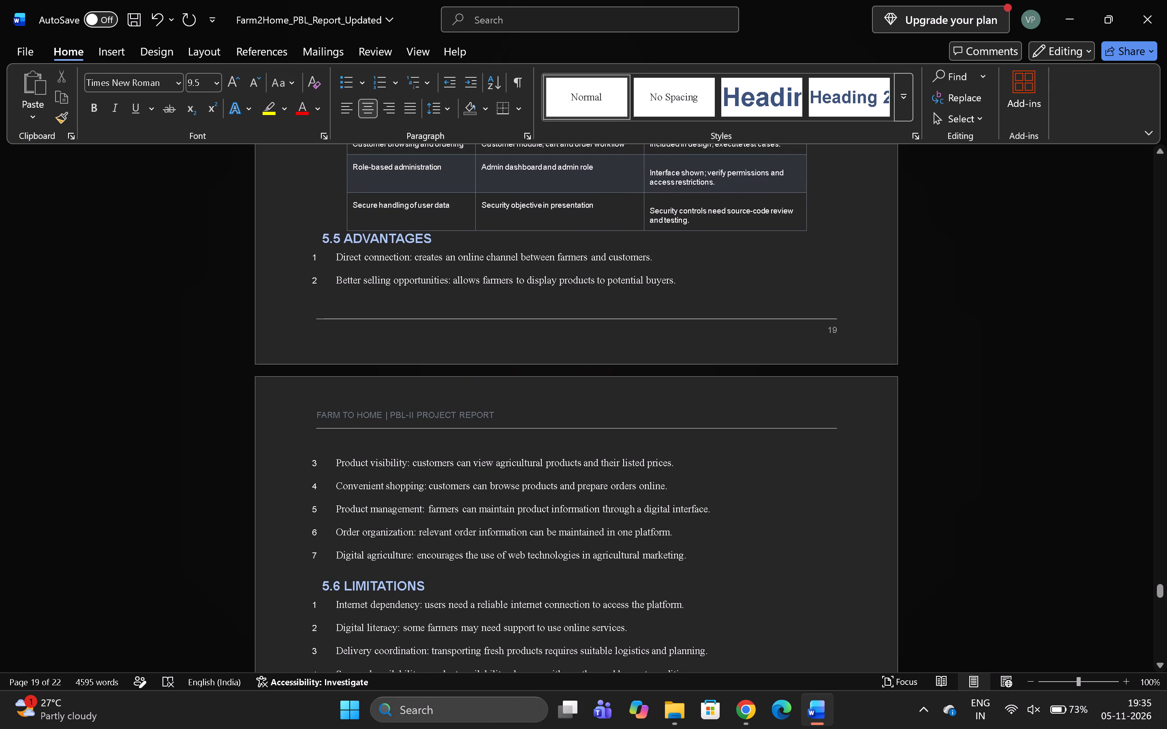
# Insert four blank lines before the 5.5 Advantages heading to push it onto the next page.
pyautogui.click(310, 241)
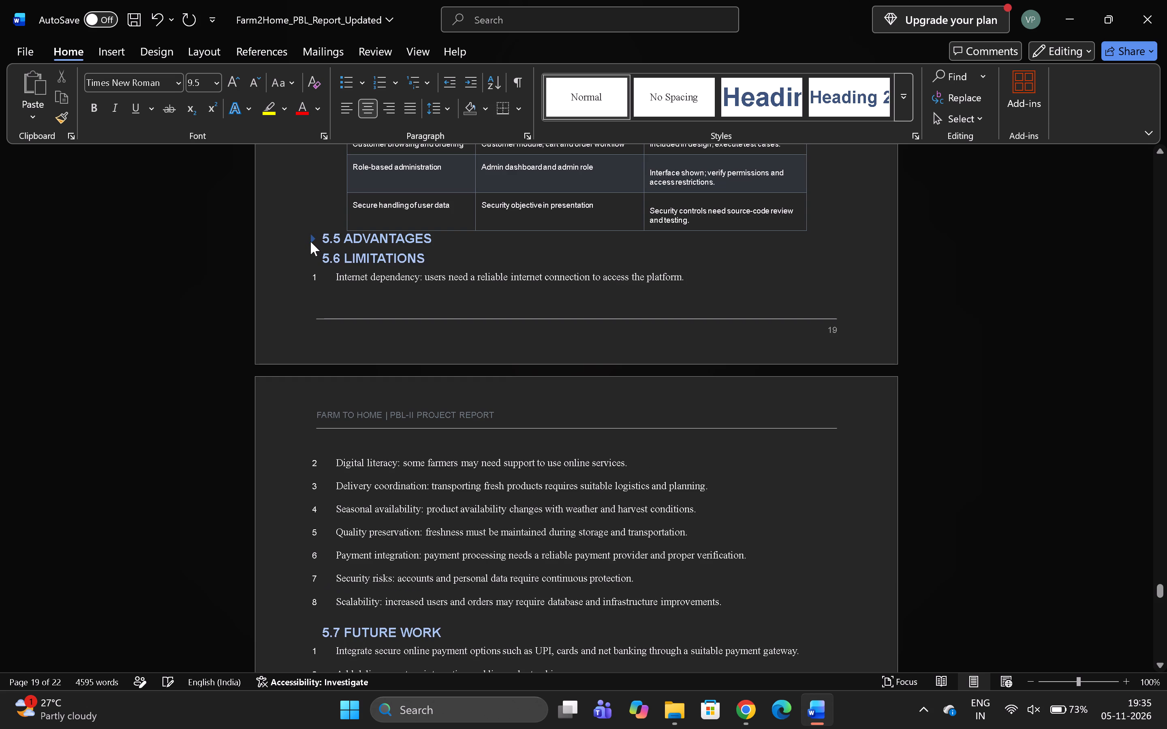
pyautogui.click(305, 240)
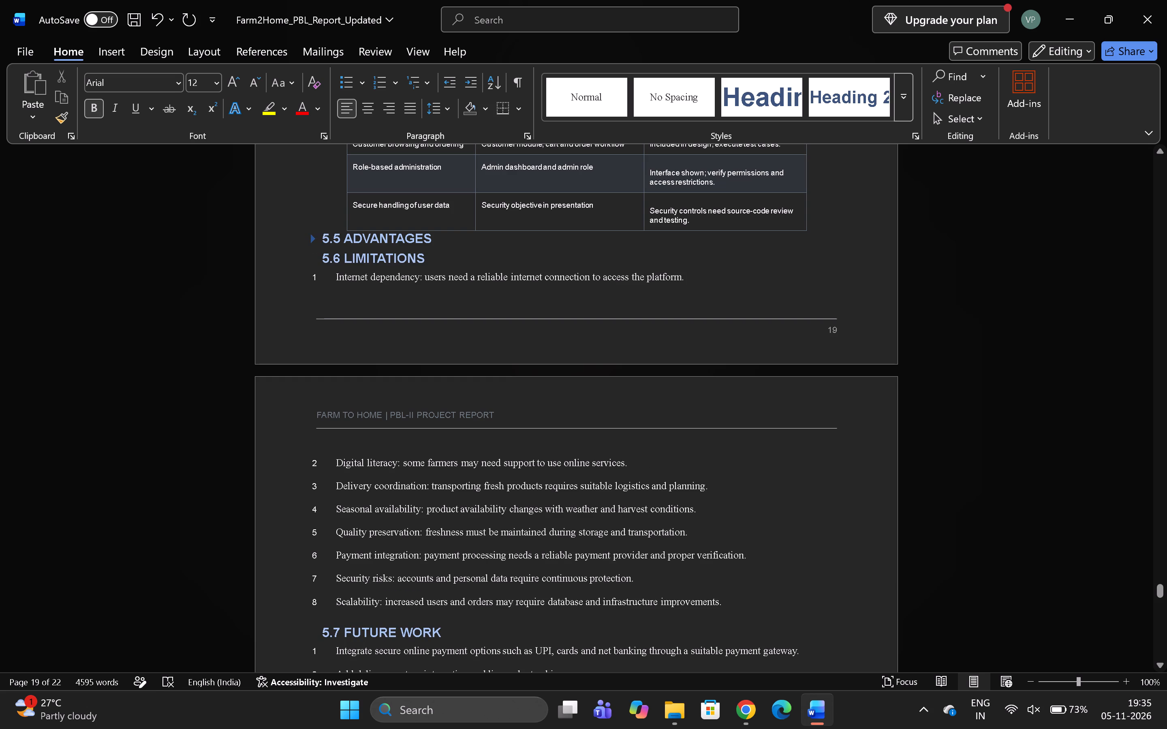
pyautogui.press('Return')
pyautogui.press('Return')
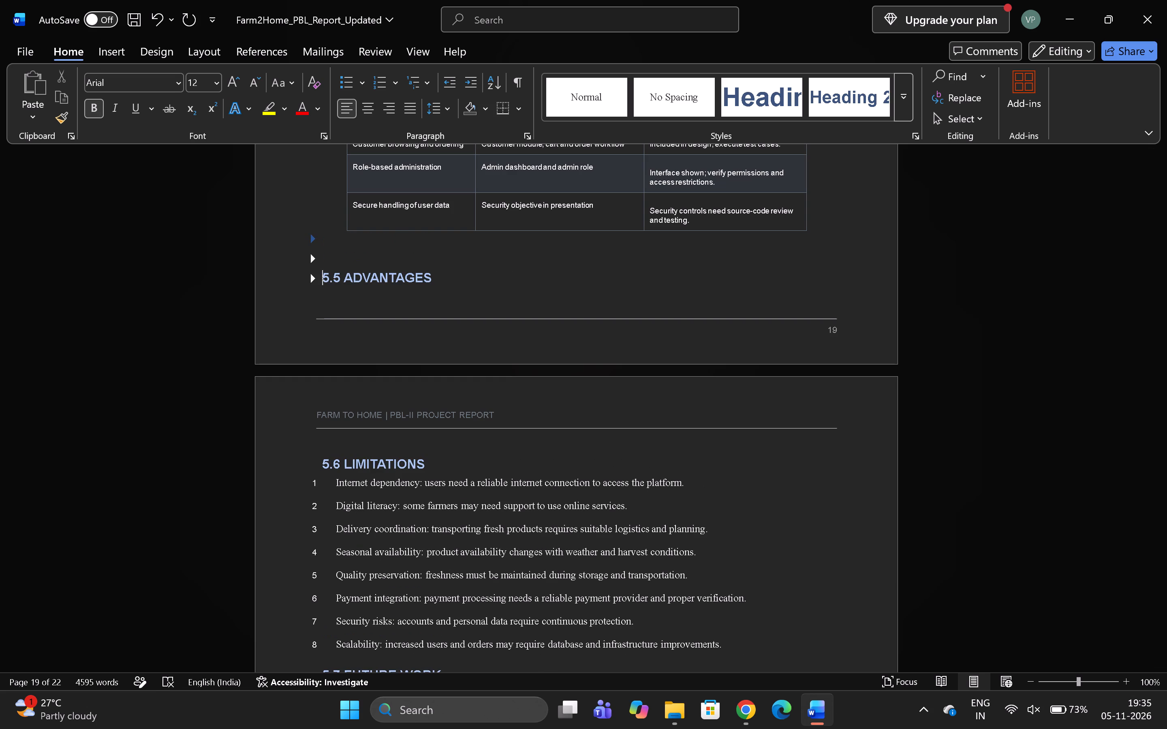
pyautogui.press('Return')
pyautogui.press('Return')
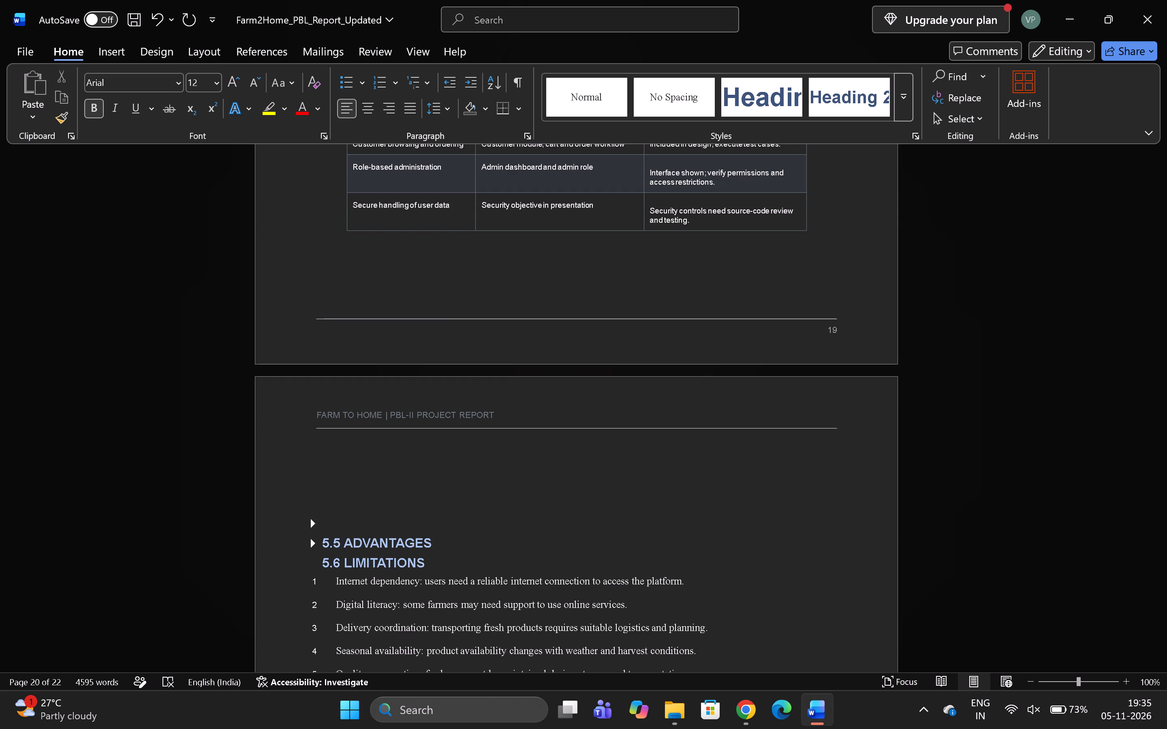
# Delete the heading "5.5 ADVANTAGES" together with the blank lines above it.
pyautogui.scroll(-3, 305, 240)
pyautogui.click(305, 240)
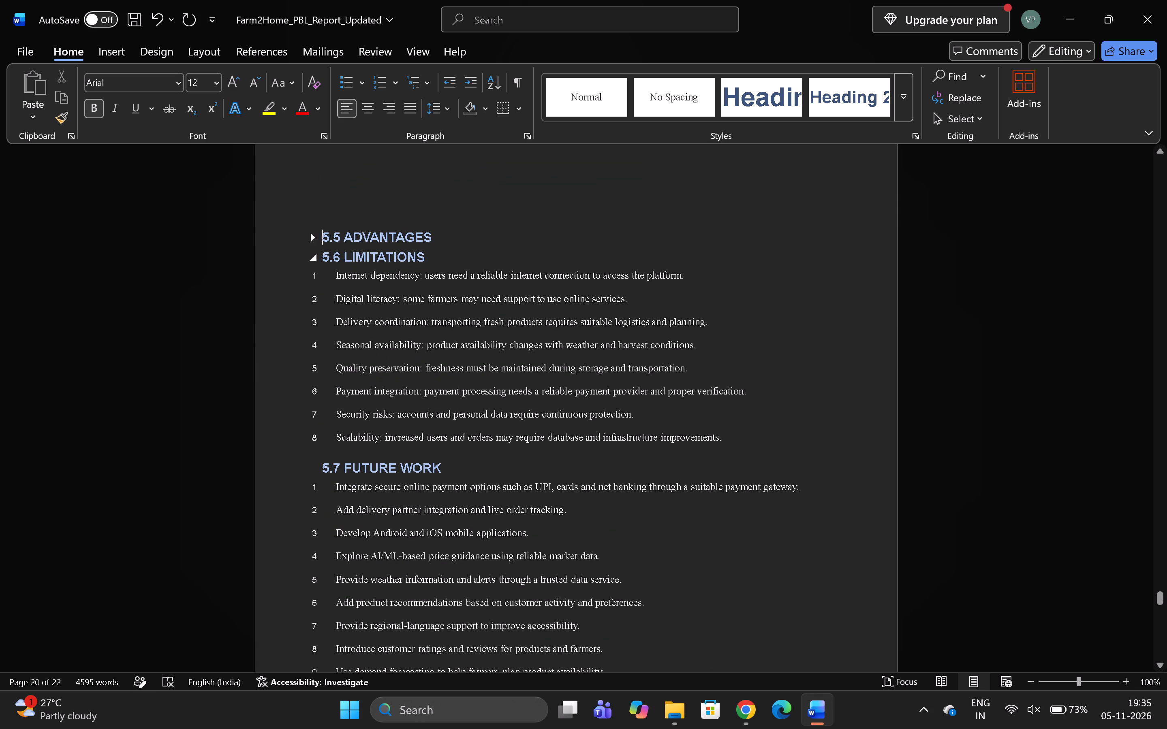
pyautogui.click(440, 250)
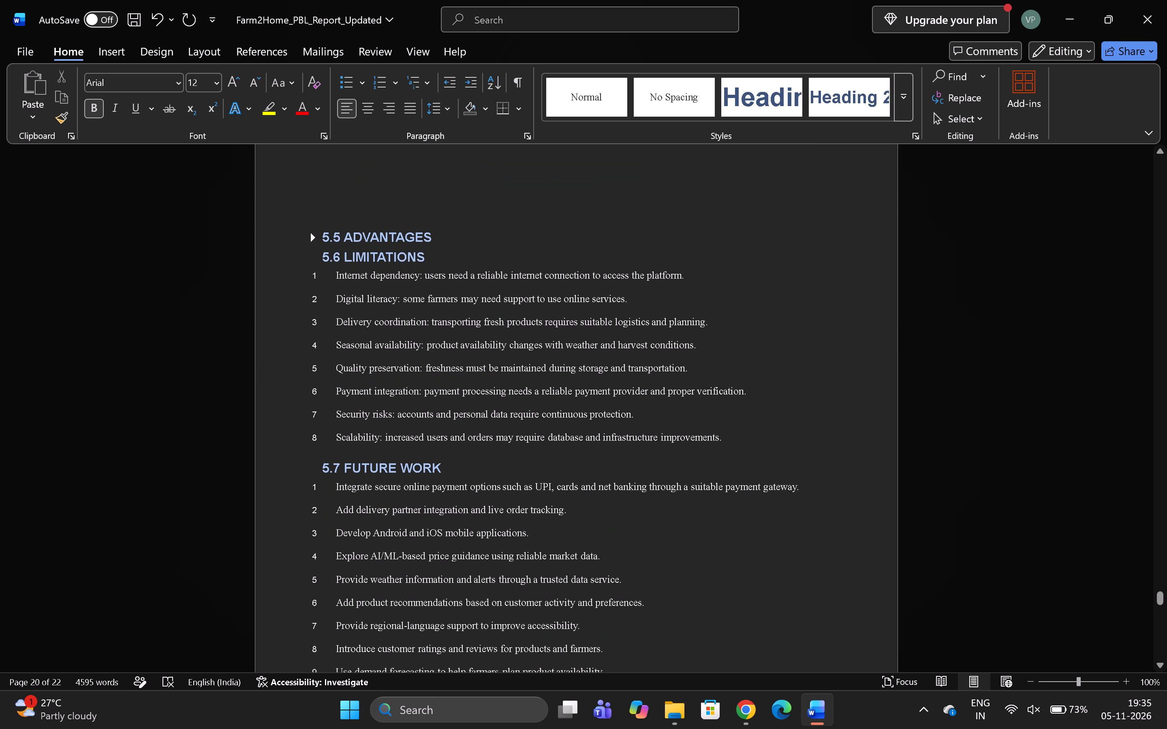
pyautogui.click(442, 238)
pyautogui.press('BackSpace')
pyautogui.press('BackSpace')
pyautogui.press('BackSpace')
pyautogui.press('BackSpace')
pyautogui.press('BackSpace')
pyautogui.press('BackSpace')
pyautogui.press('BackSpace')
pyautogui.press('BackSpace')
pyautogui.press('BackSpace')
pyautogui.press('BackSpace')
pyautogui.press('BackSpace')
pyautogui.press('BackSpace')
pyautogui.press('BackSpace')
pyautogui.press('BackSpace')
pyautogui.press('BackSpace')
pyautogui.press('BackSpace')
pyautogui.press('BackSpace')
pyautogui.press('BackSpace')
pyautogui.press('BackSpace')
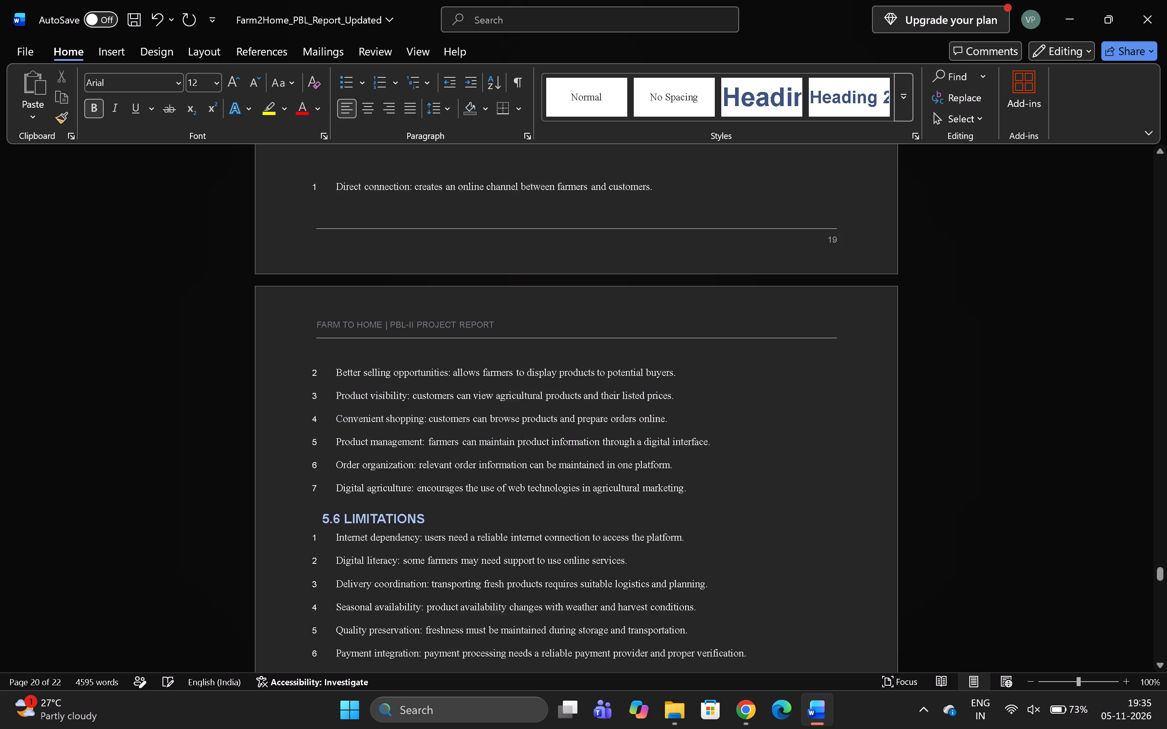
pyautogui.press('BackSpace')
# Clear the empty heading line below Table 5.2 and add two blank lines, moving the numbered advantages list onto the next page.
pyautogui.hscroll(1, 442, 238)
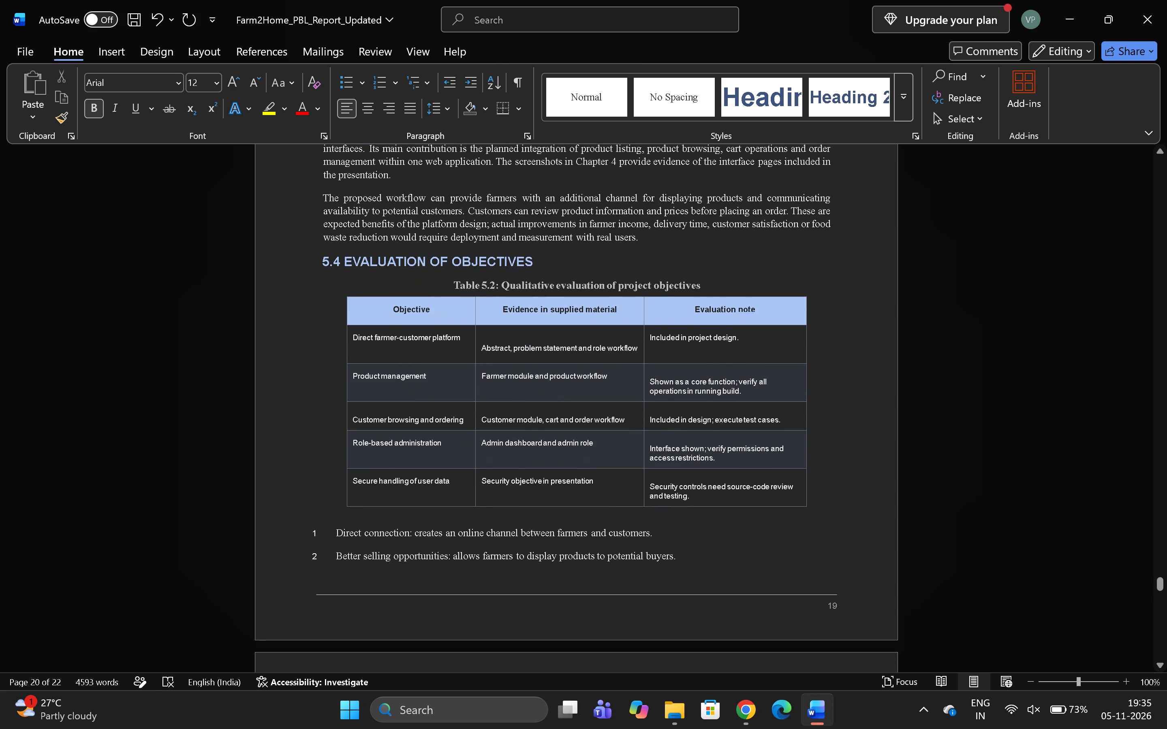
pyautogui.hscroll(1, 442, 238)
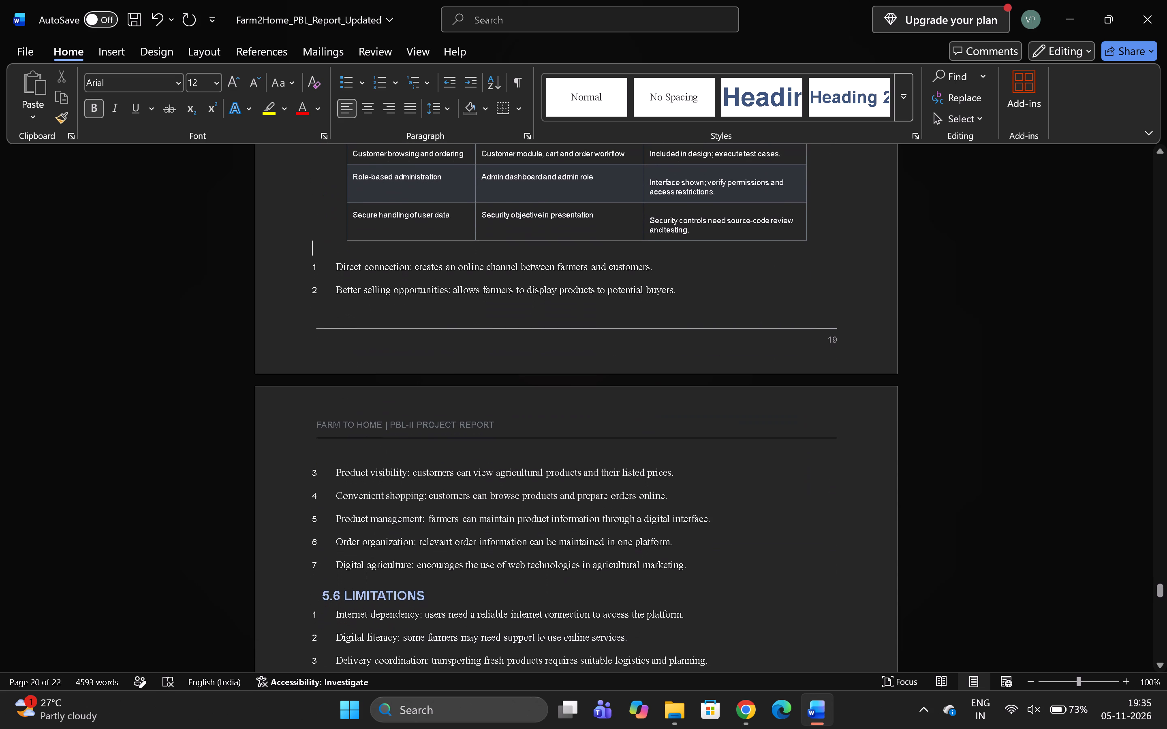
pyautogui.scroll(-3, 442, 238)
pyautogui.scroll(1, 442, 238)
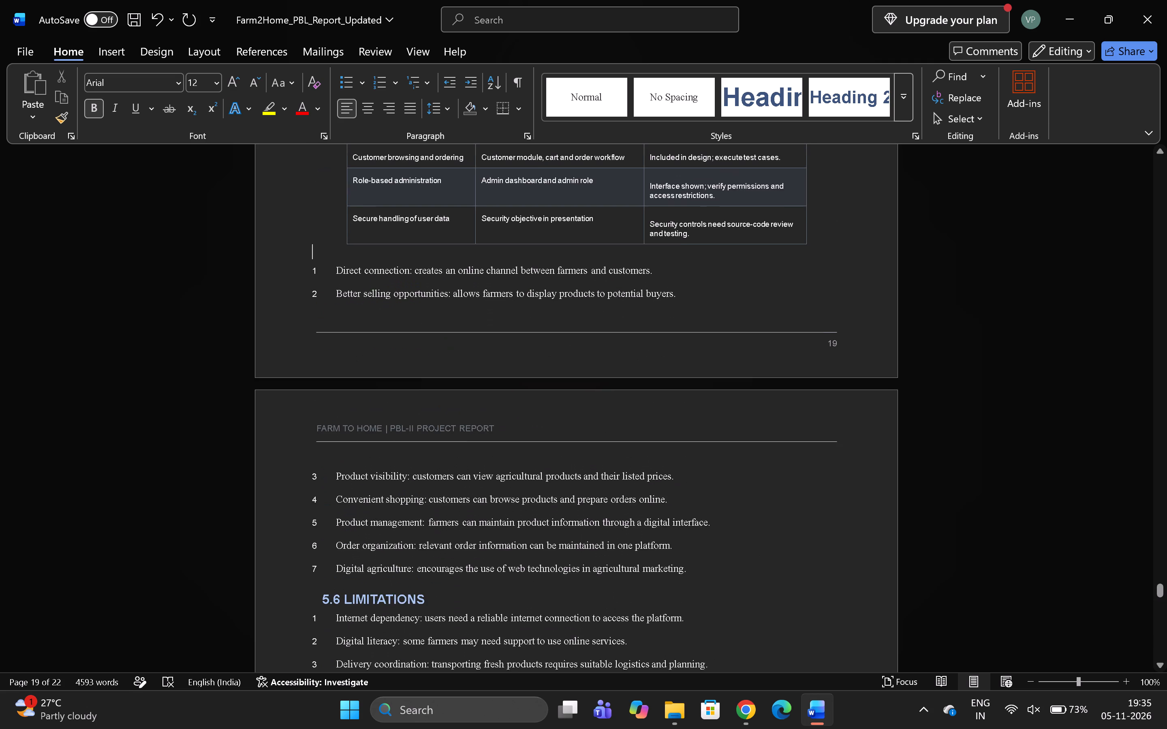
pyautogui.scroll(1, 442, 238)
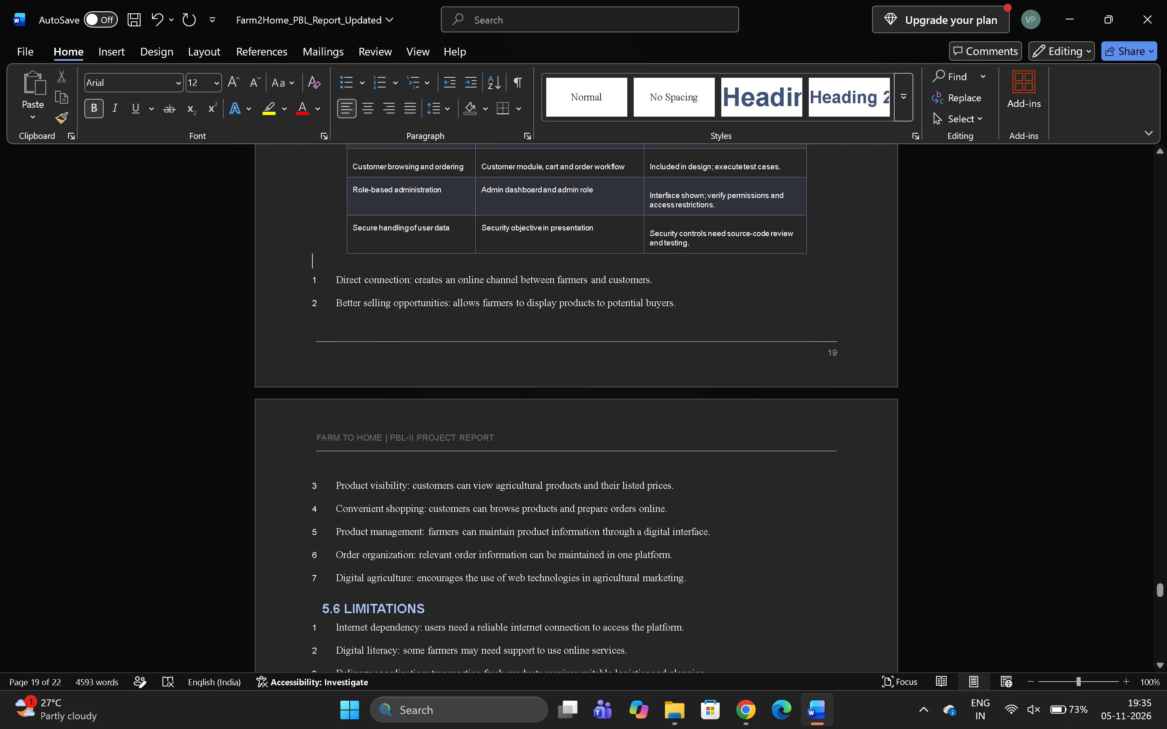
pyautogui.press('BackSpace')
pyautogui.press('BackSpace')
pyautogui.press('BackSpace')
pyautogui.press('Return')
pyautogui.press('Return')
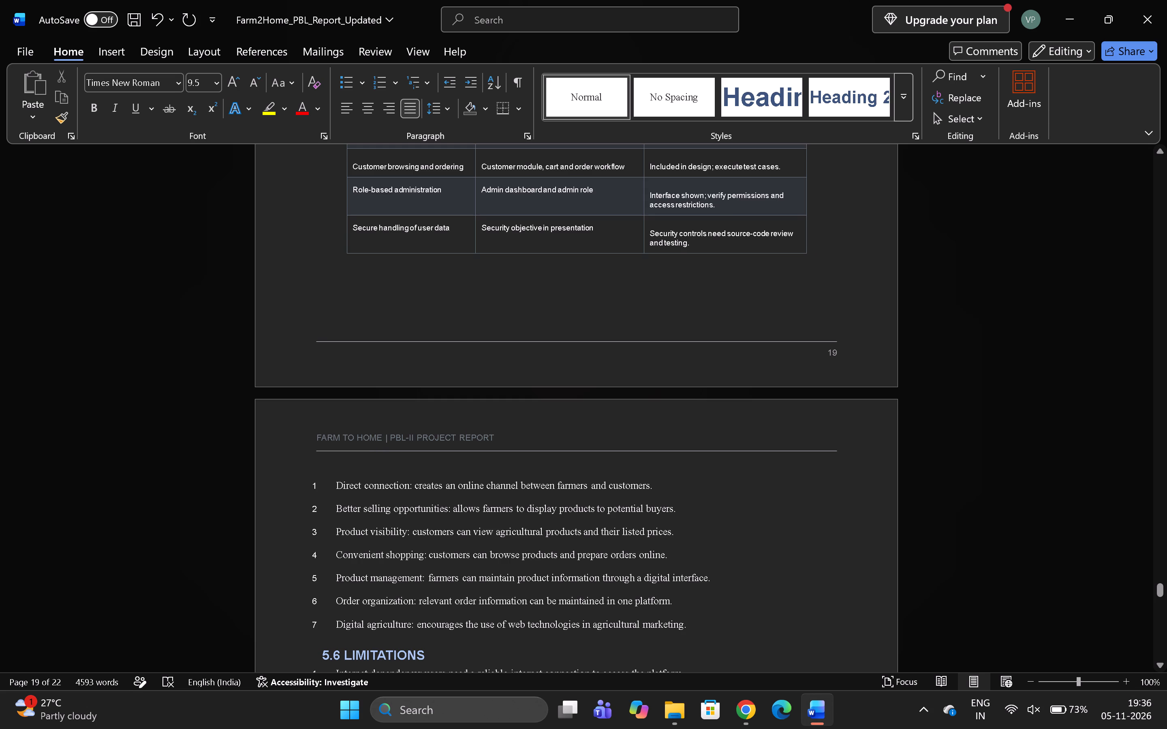
pyautogui.scroll(-3, 476, 486)
pyautogui.scroll(1, 476, 486)
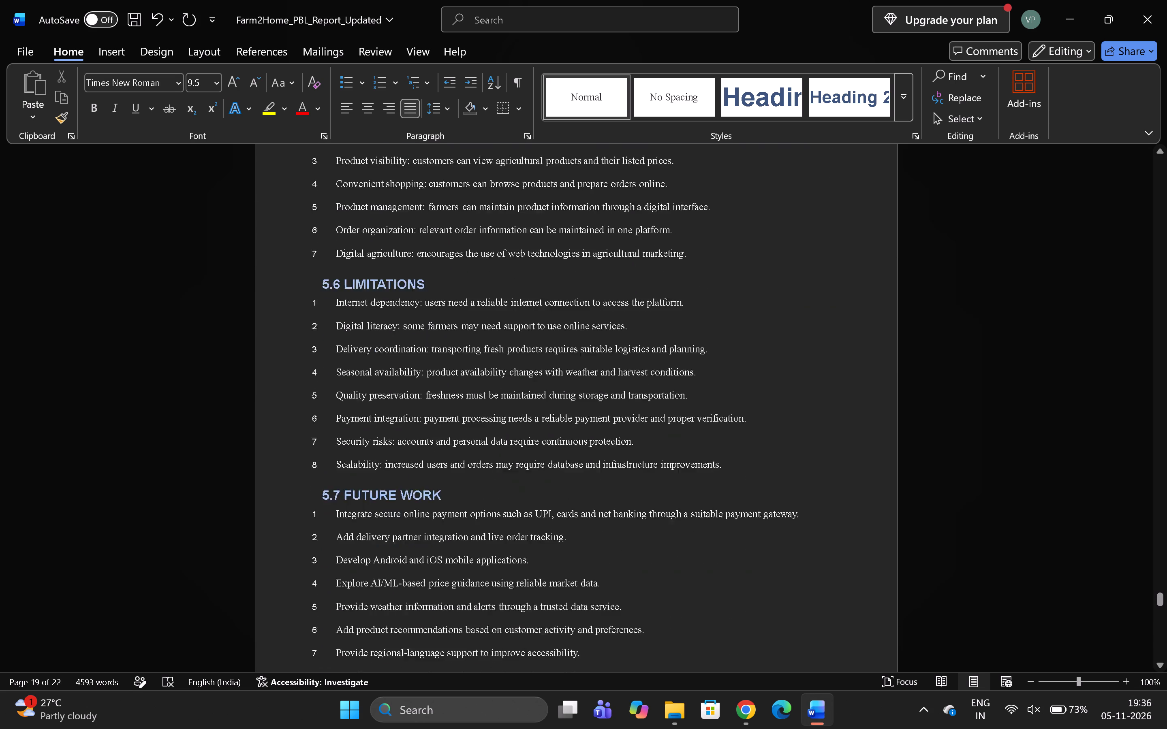
pyautogui.scroll(2, 476, 486)
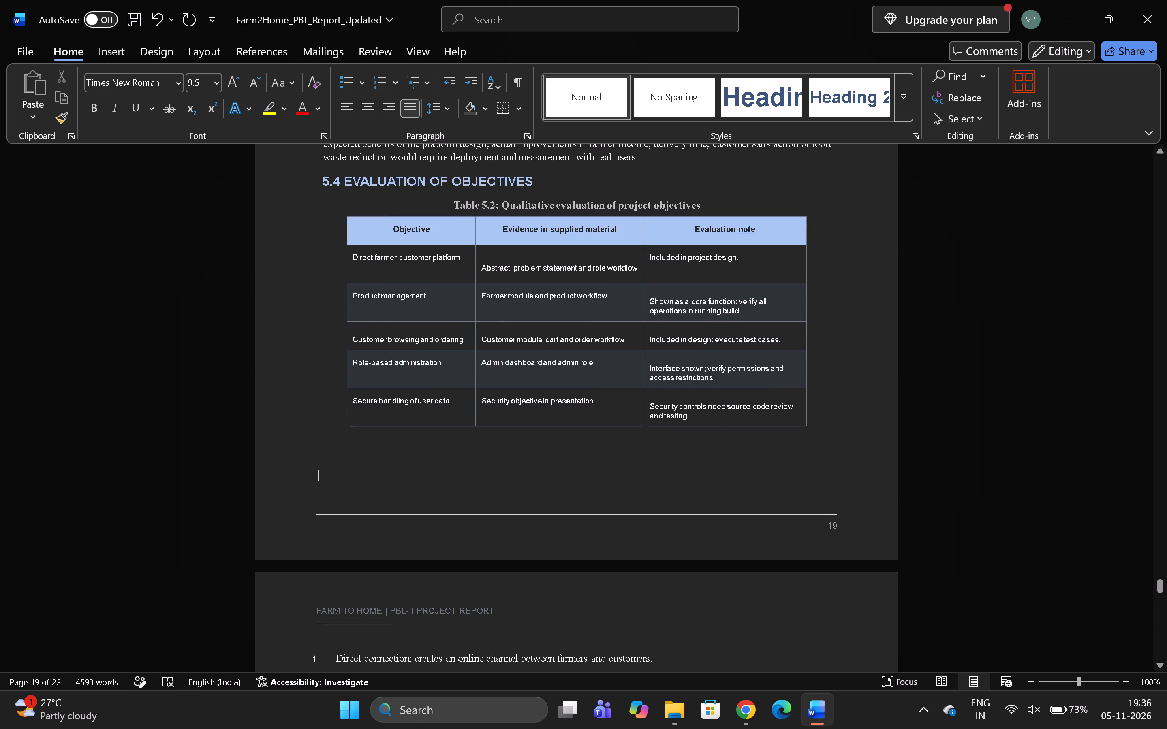
# Insert five blank lines before the Table 5.1 caption in section 5.2 to move the whole table onto the next page.
pyautogui.scroll(2, 476, 486)
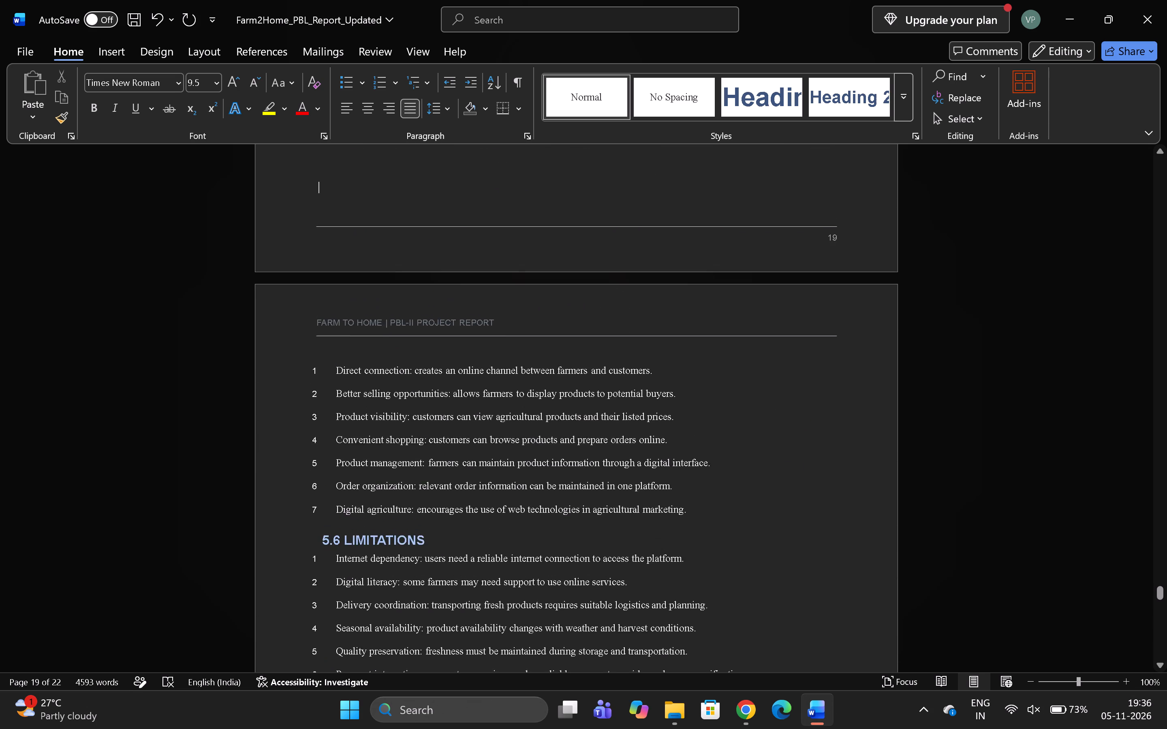
pyautogui.scroll(1, 476, 486)
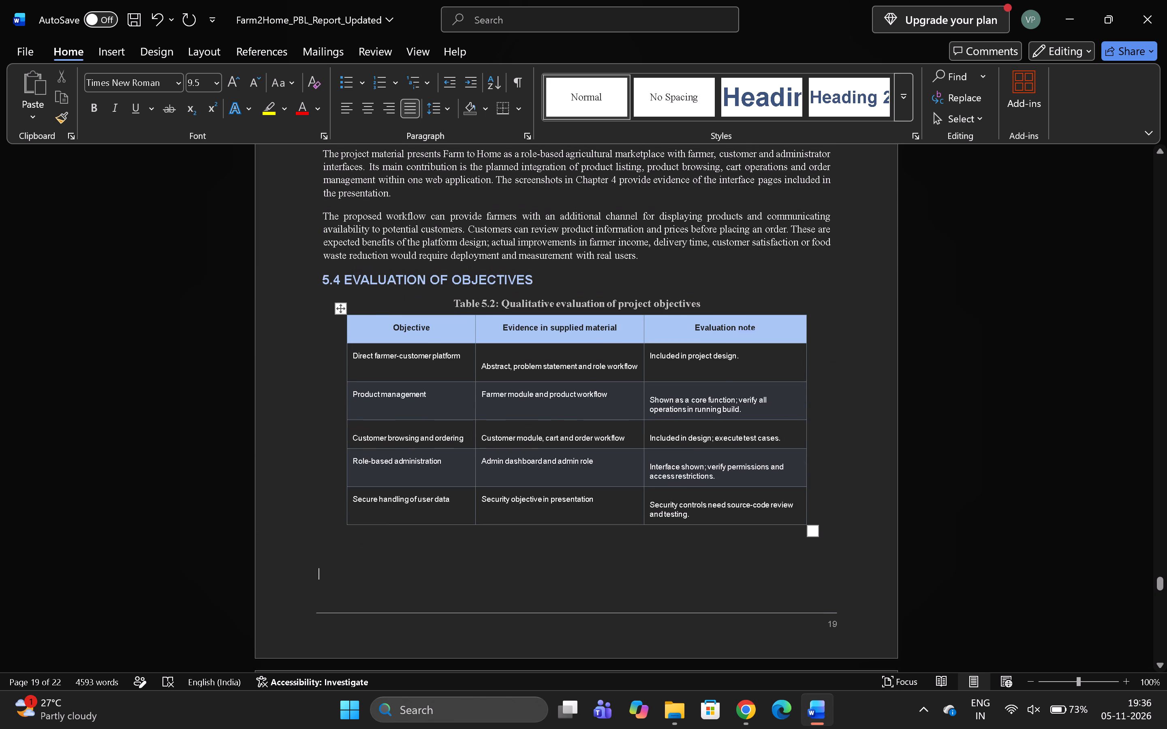
pyautogui.scroll(2, 476, 486)
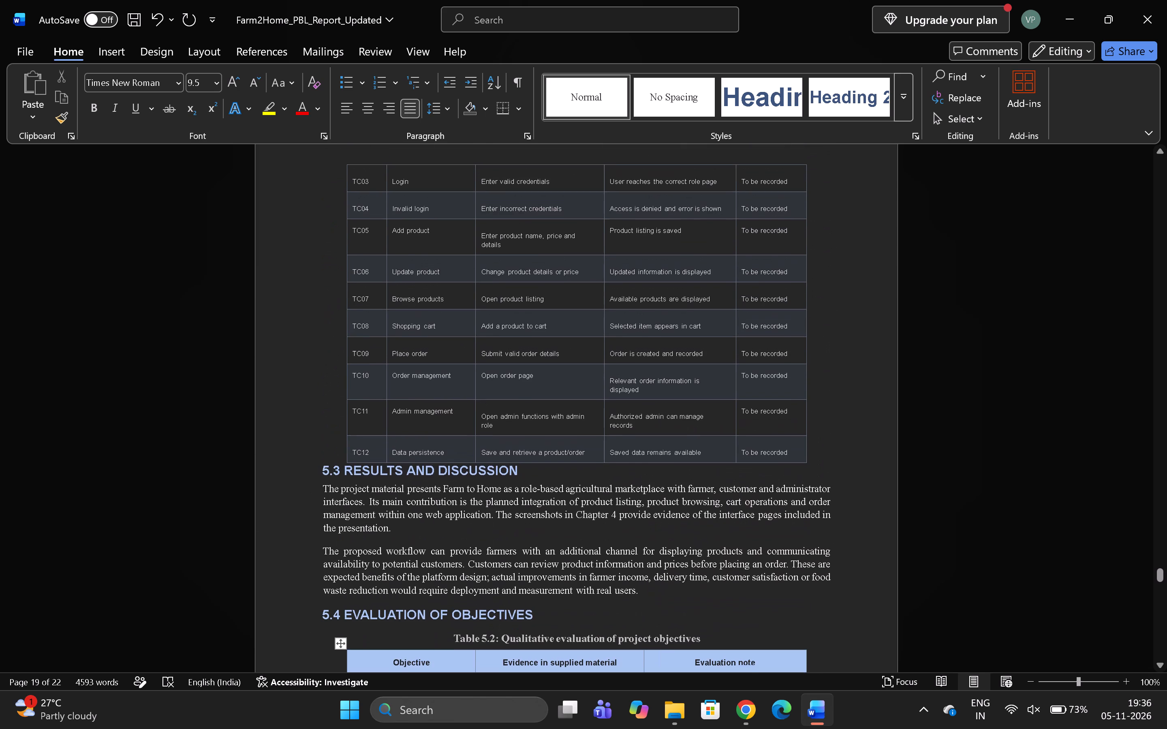
pyautogui.scroll(2, 476, 486)
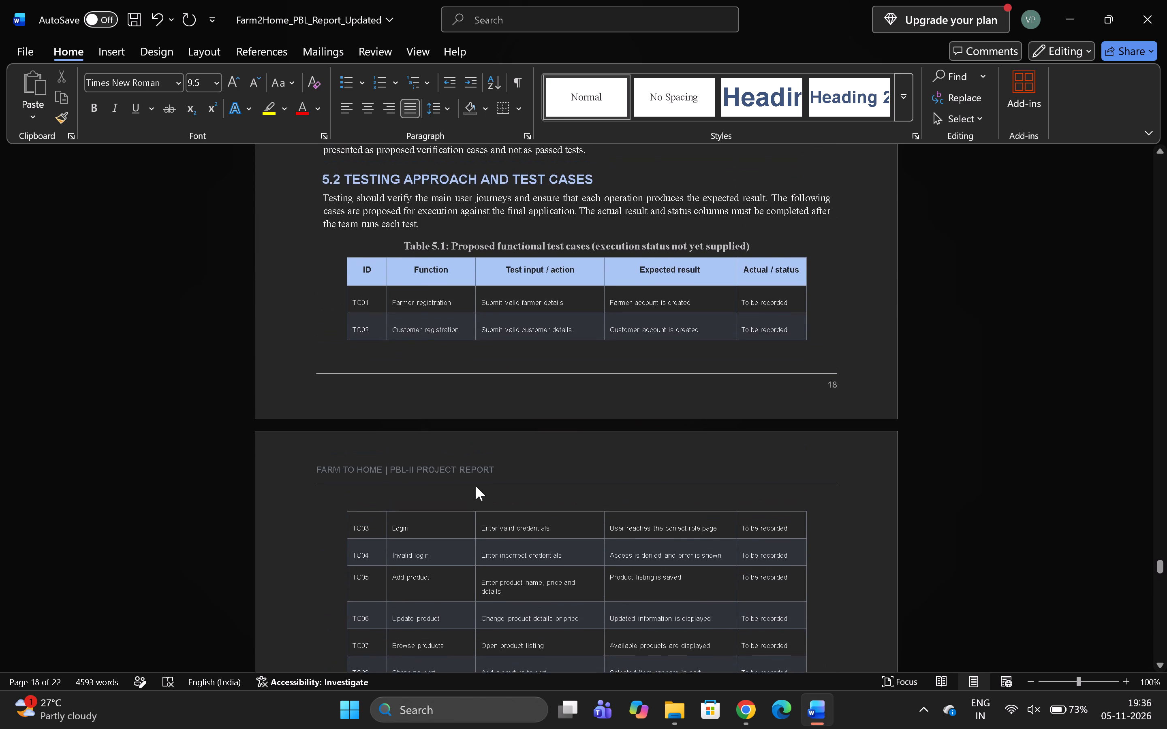
pyautogui.scroll(1, 476, 486)
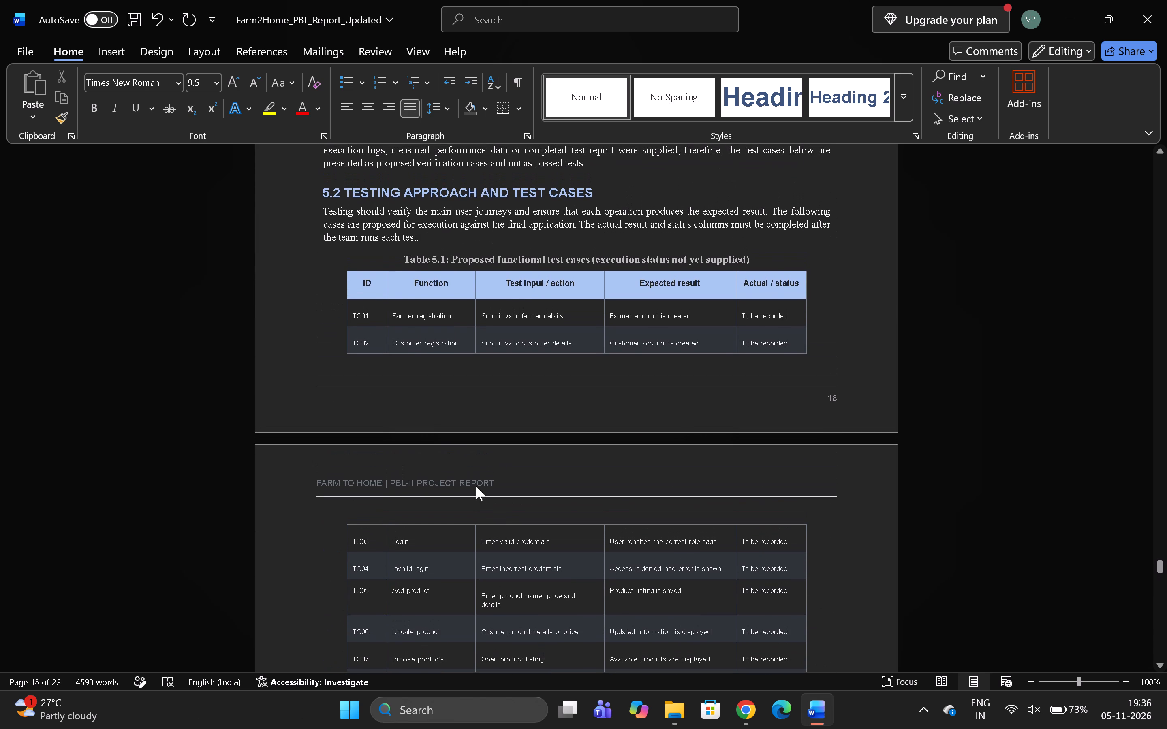
pyautogui.scroll(2, 476, 486)
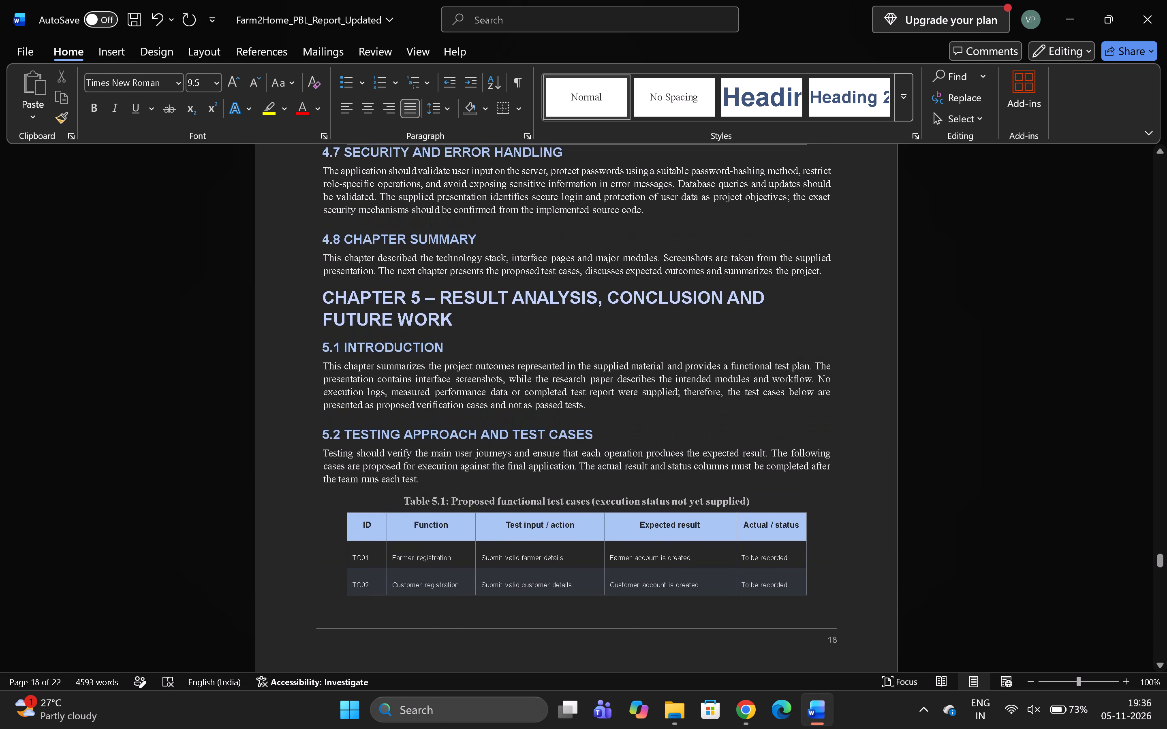
pyautogui.scroll(2, 476, 486)
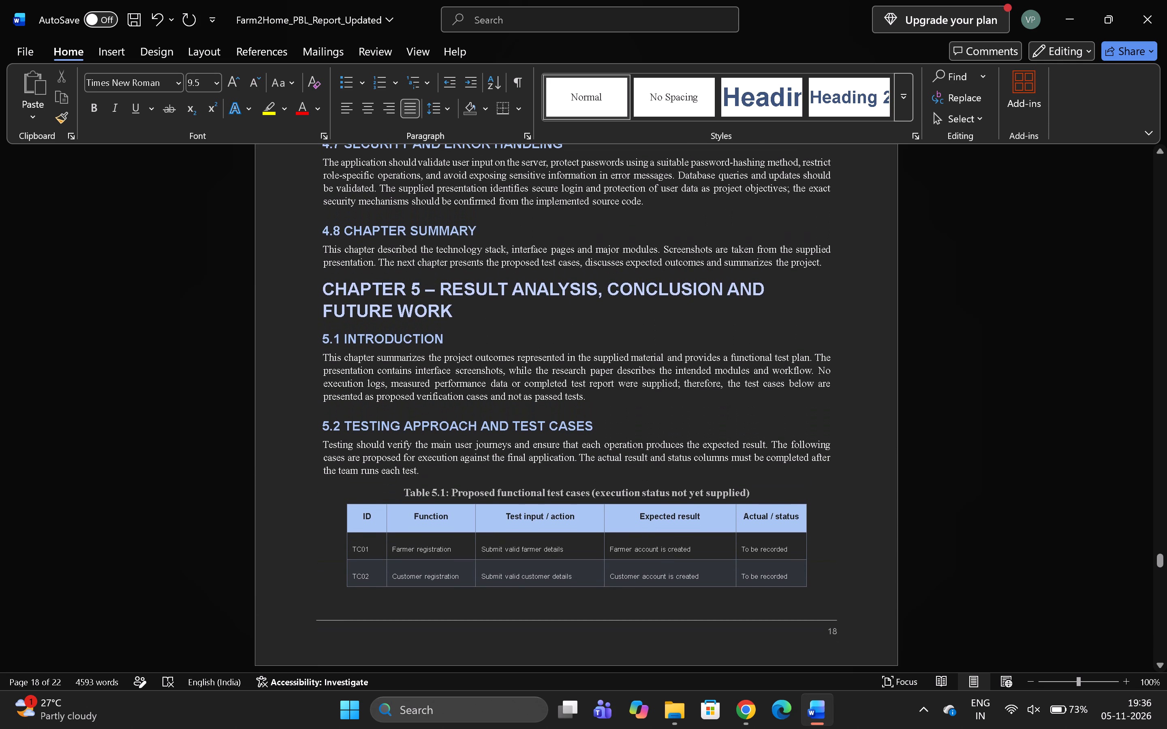
pyautogui.click(396, 494)
pyautogui.press('Return')
pyautogui.press('Return')
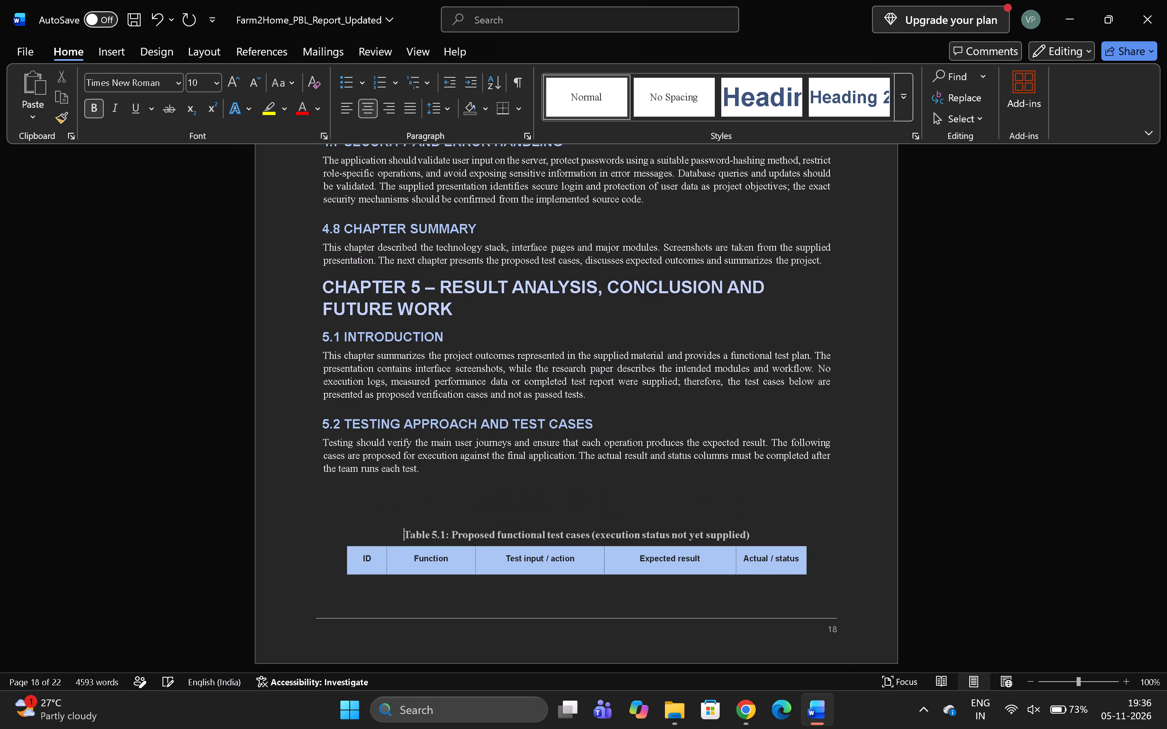
pyautogui.press('Return')
pyautogui.press('Return')
pyautogui.press('Return')
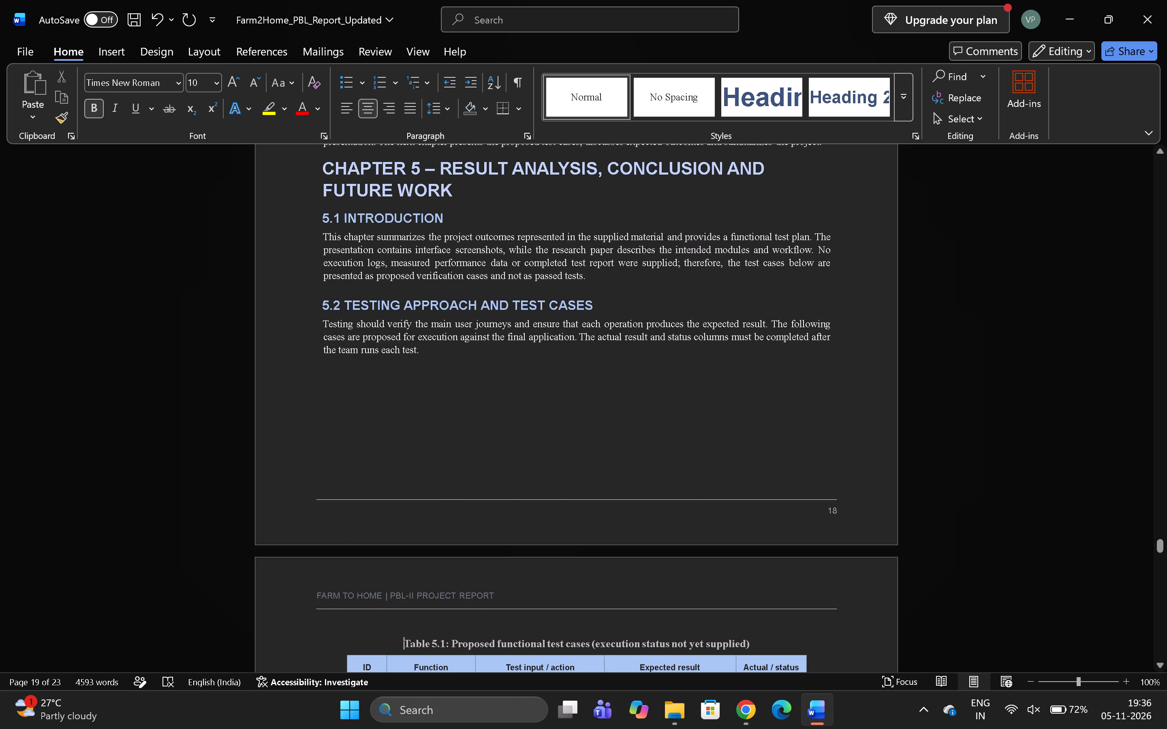
# Insert eleven blank lines before the heading "5.4 EVALUATION OF OBJECTIVES" to move it and Table 5.2 onto the next page.
pyautogui.scroll(-5, 396, 494)
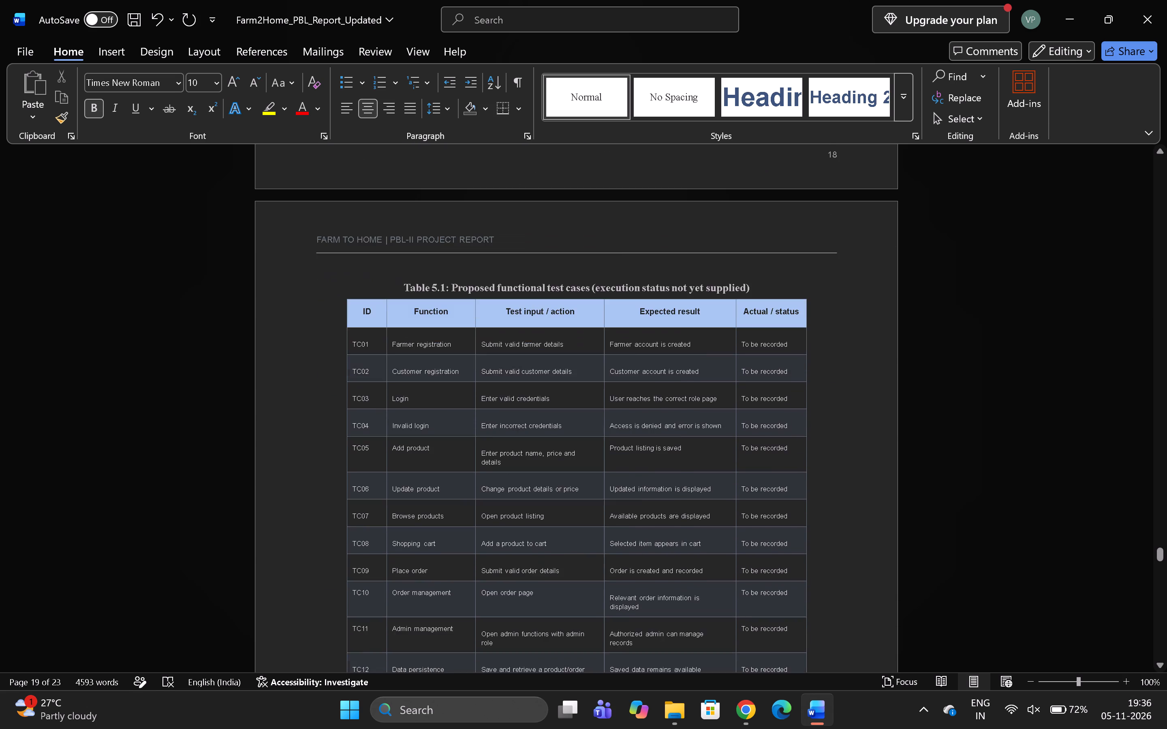
pyautogui.scroll(-2, 396, 494)
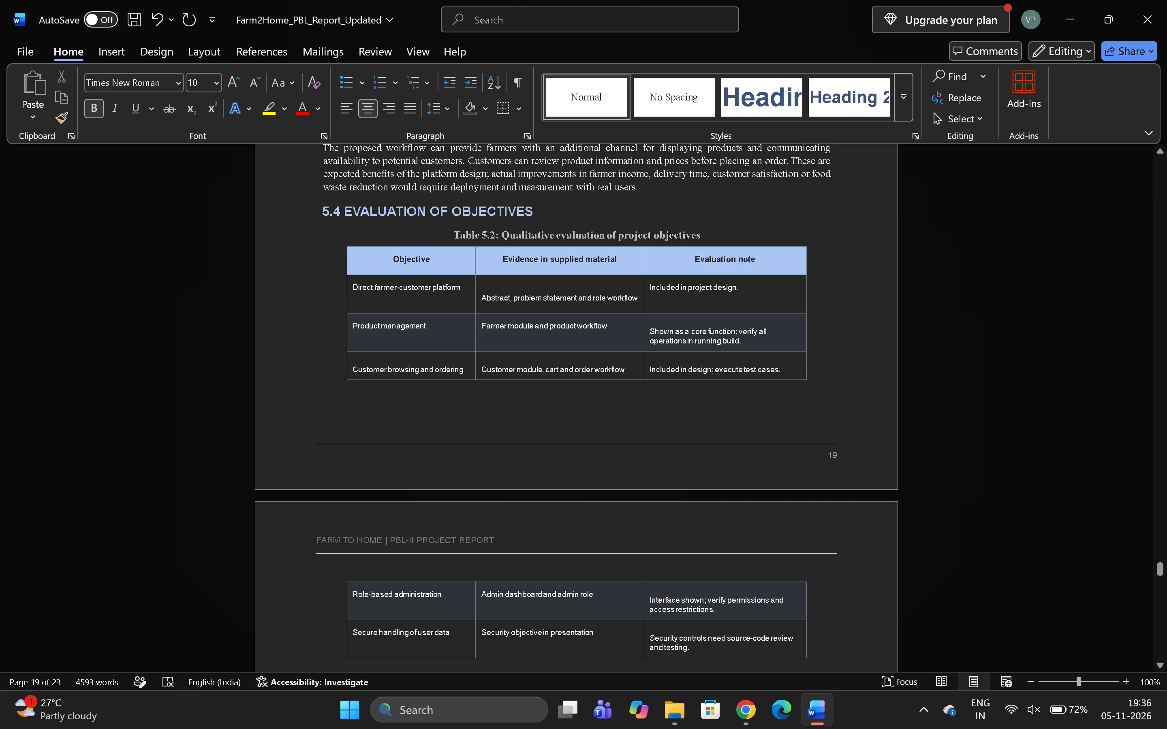
pyautogui.scroll(1, 297, 445)
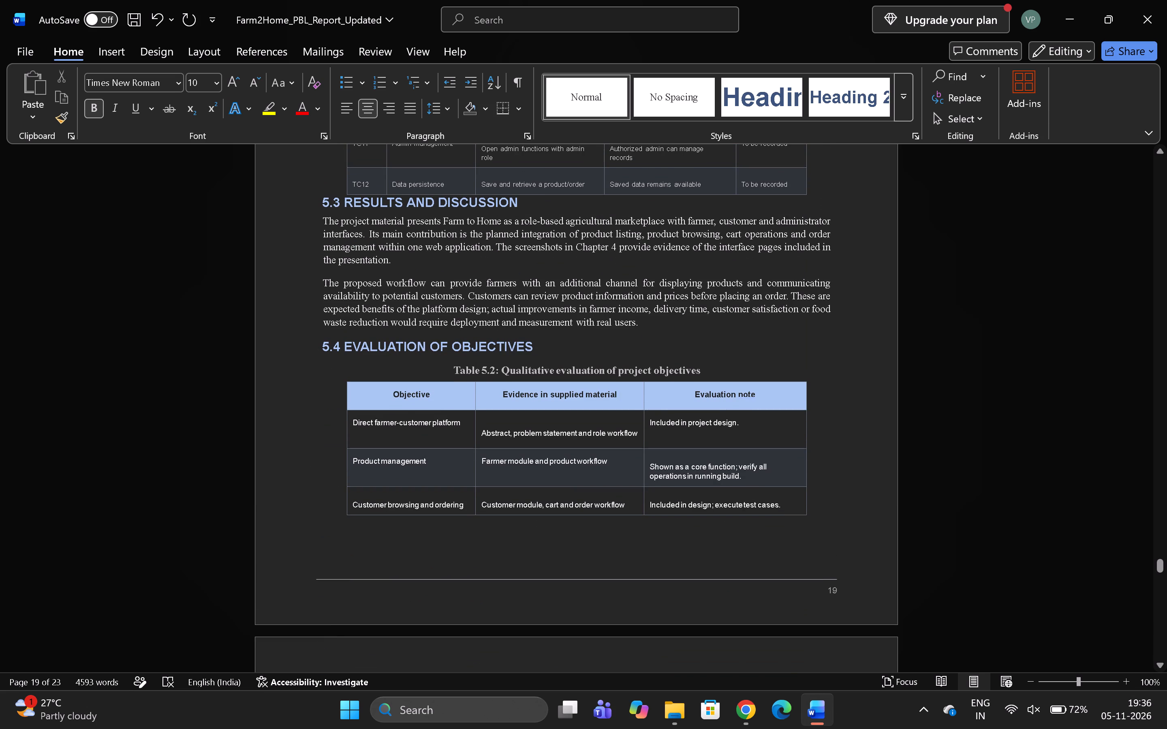
pyautogui.click(398, 361)
pyautogui.click(317, 337)
pyautogui.press('Down')
pyautogui.press('Return')
pyautogui.press('Return')
pyautogui.press('Return')
pyautogui.press('Return')
pyautogui.press('Return')
pyautogui.press('Return')
pyautogui.press('Return')
pyautogui.press('Return')
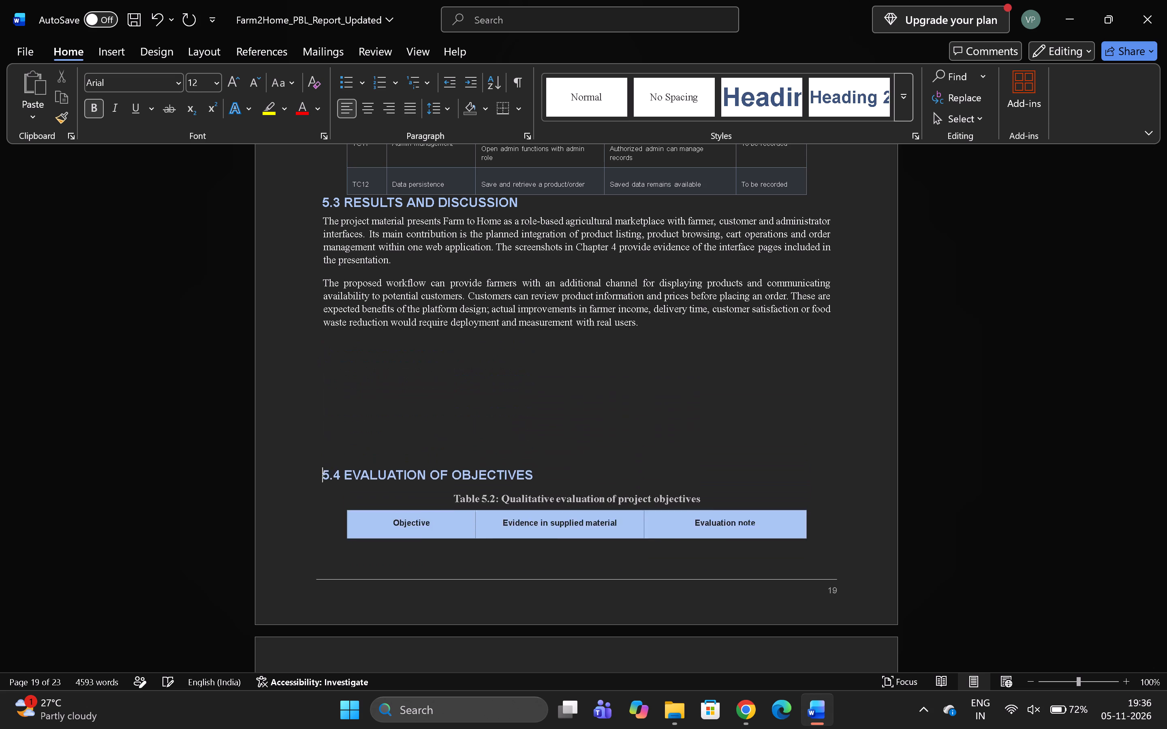
pyautogui.press('Return')
pyautogui.press('Return')
pyautogui.press('Return')
pyautogui.press('Return')
pyautogui.press('Return')
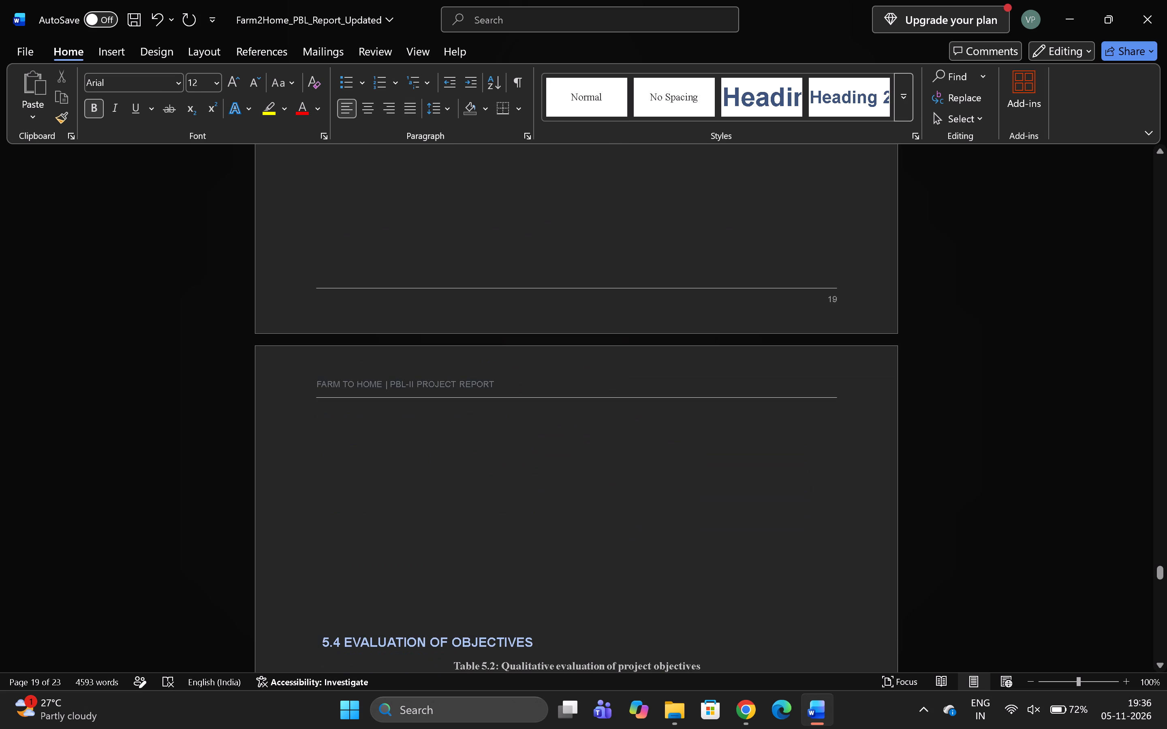
pyautogui.press('BackSpace')
pyautogui.press('BackSpace')
pyautogui.press('BackSpace')
pyautogui.press('BackSpace')
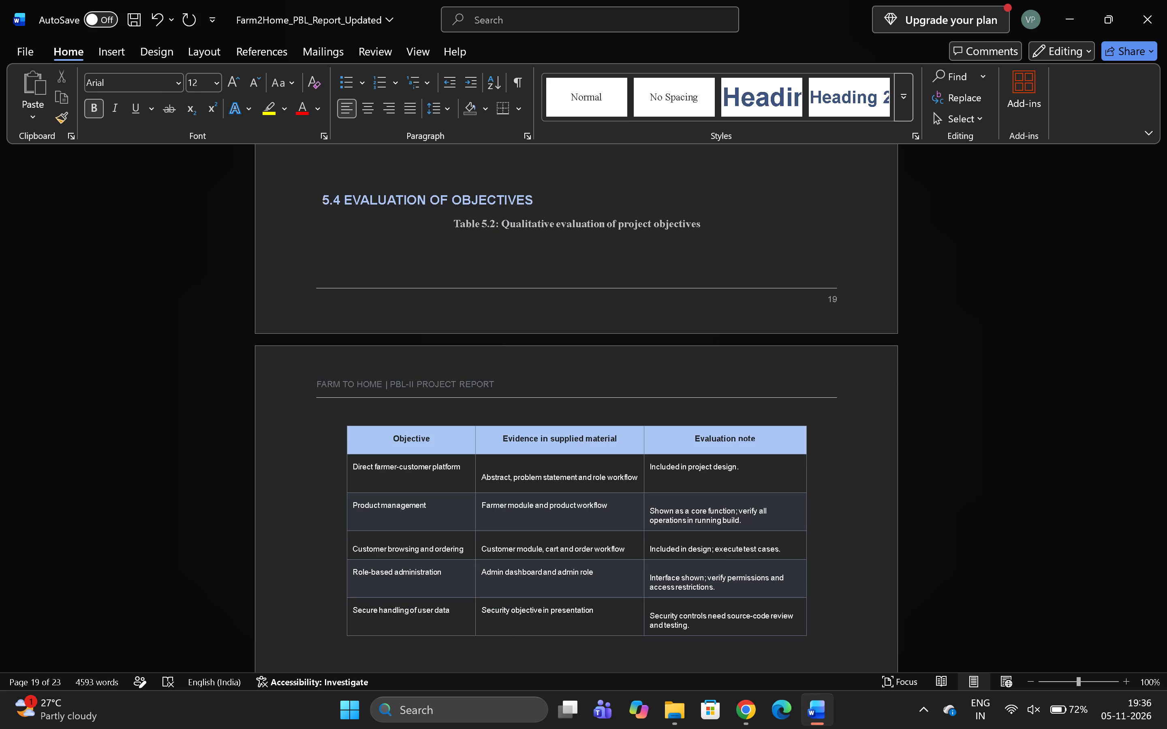
pyautogui.press('Return')
pyautogui.press('Return')
pyautogui.press('Return')
pyautogui.press('BackSpace')
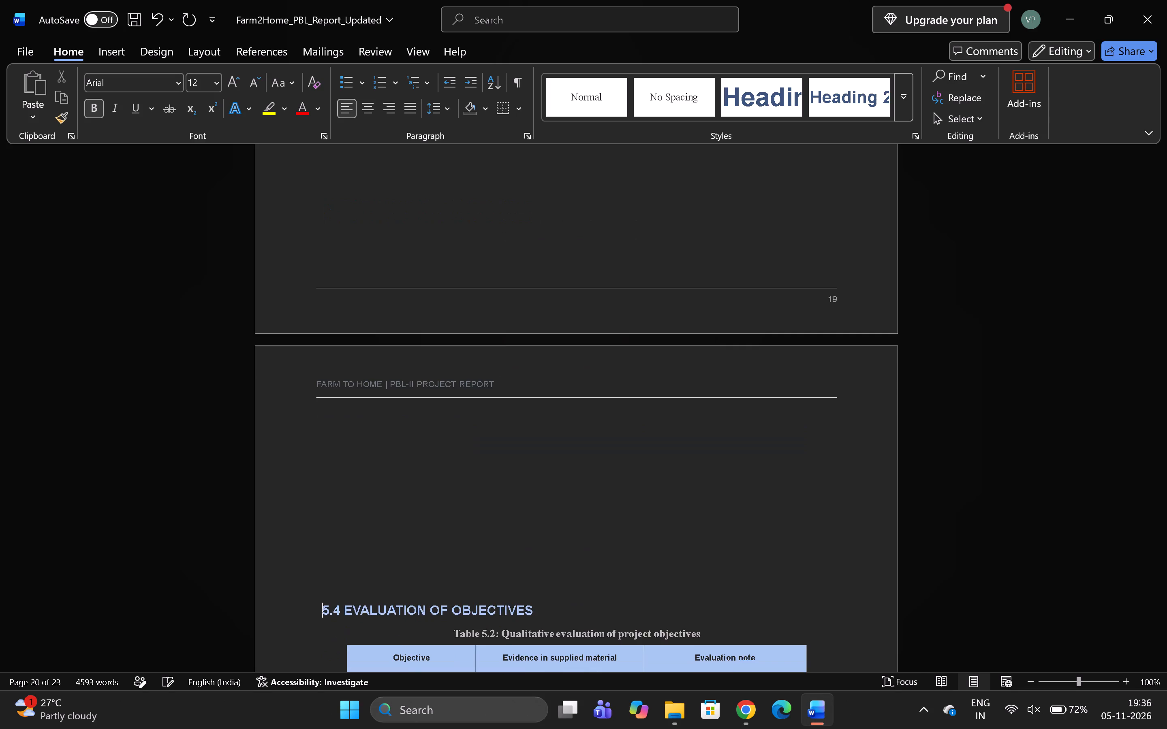
pyautogui.press('BackSpace')
pyautogui.press('Return')
# Look back through the report to the front matter and check the title page and the Certificate page.
pyautogui.scroll(8, 317, 337)
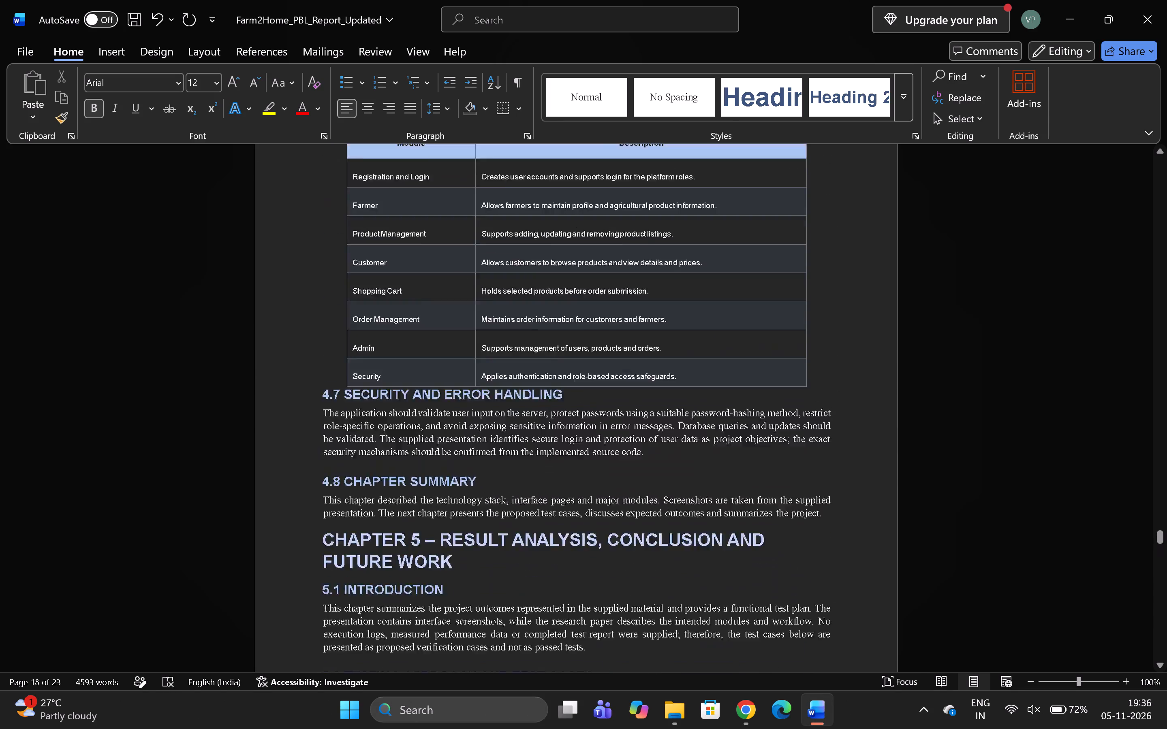
pyautogui.scroll(9, 317, 337)
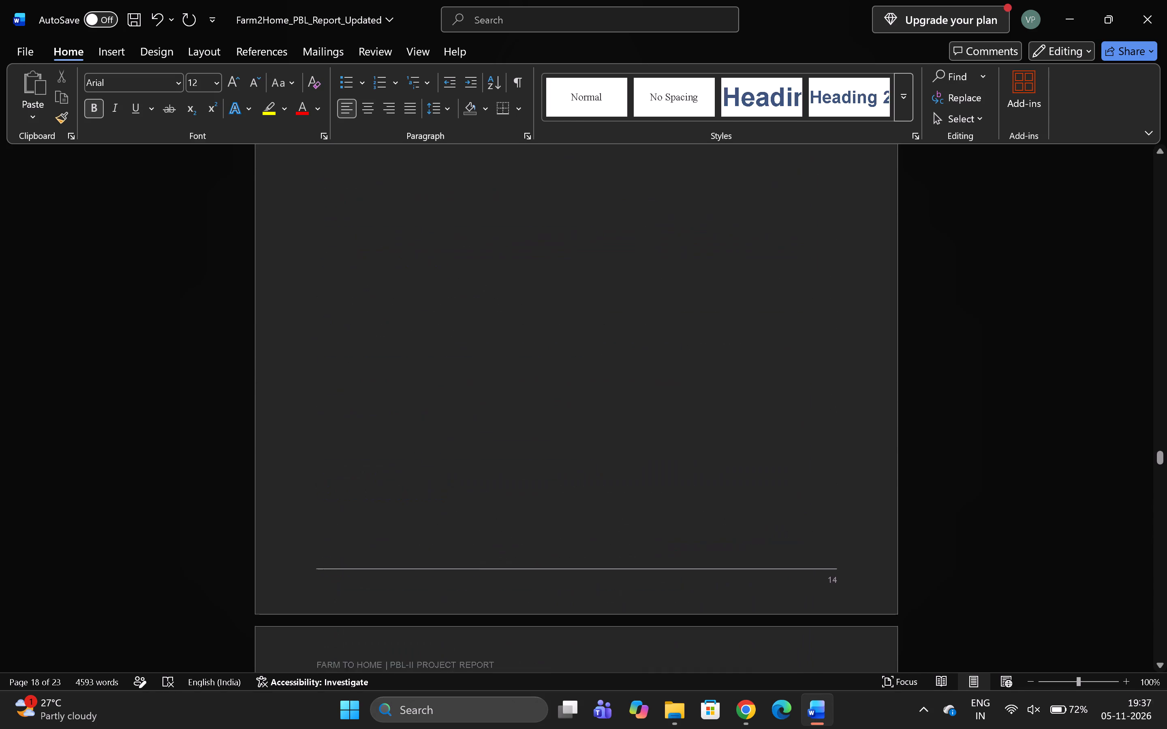
pyautogui.scroll(14, 317, 337)
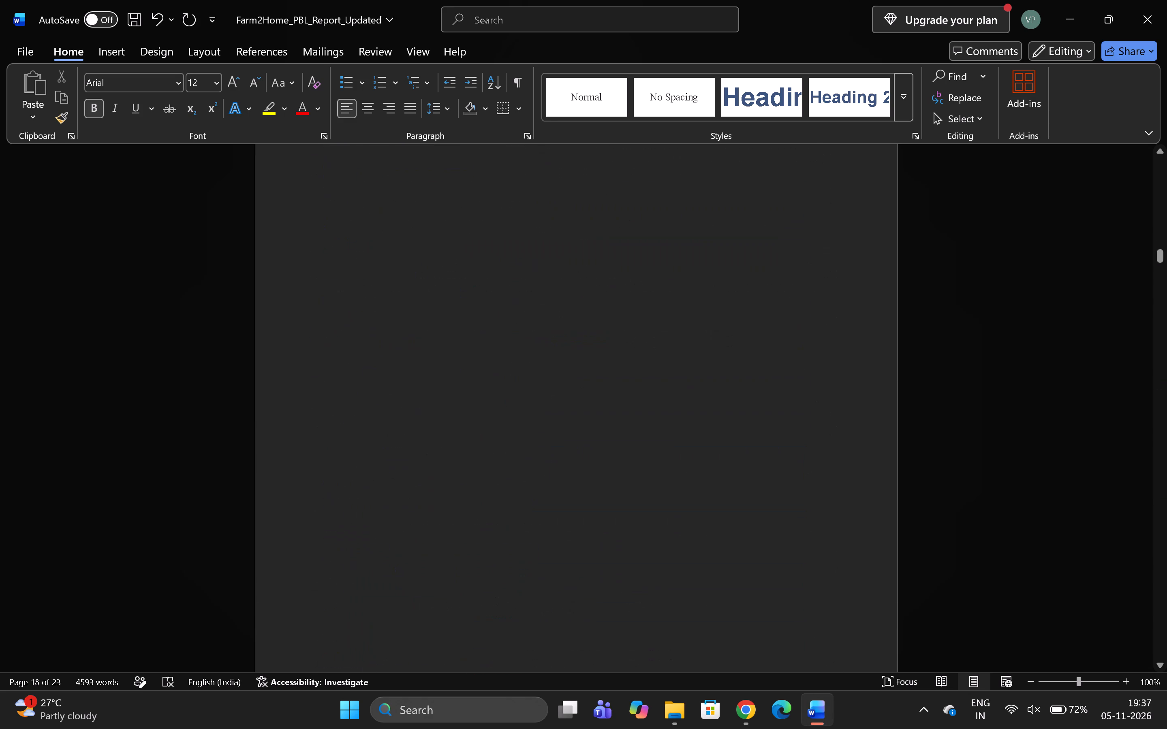
pyautogui.scroll(3, 317, 337)
pyautogui.scroll(-1, 317, 337)
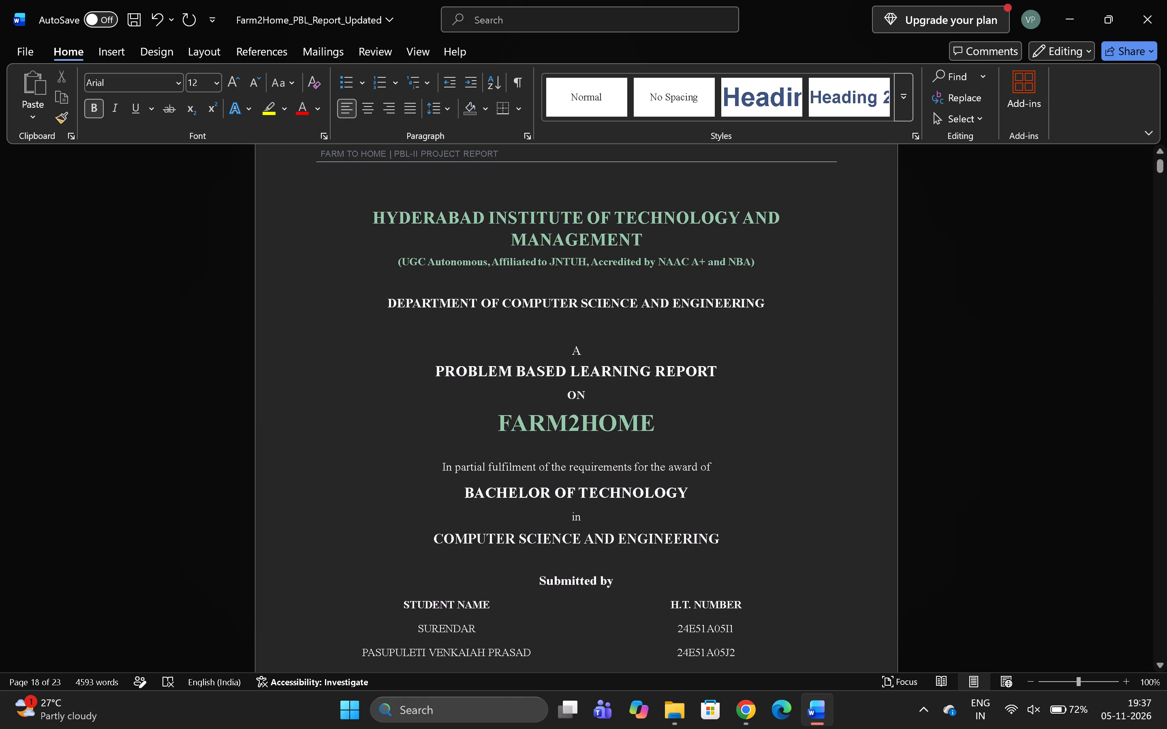
pyautogui.scroll(-1, 317, 337)
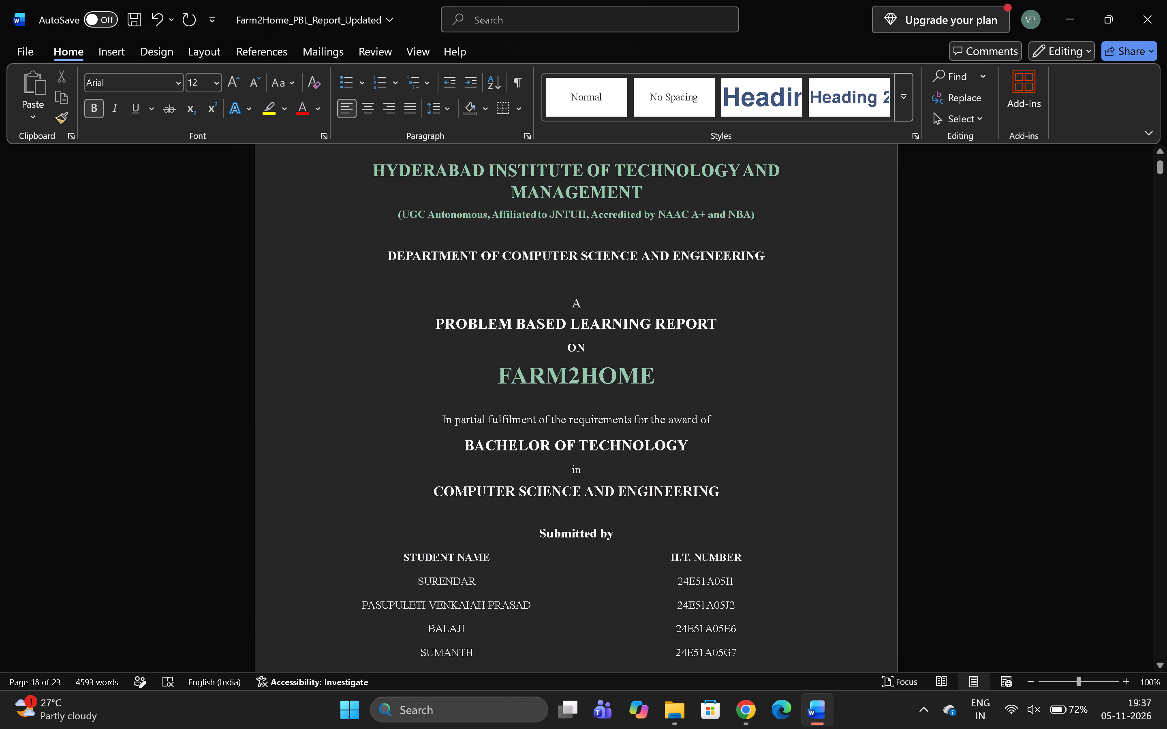
pyautogui.scroll(-1, 334, 352)
pyautogui.keyDown('ctrl'); pyautogui.scroll(-3, 334, 352); pyautogui.keyUp('ctrl')
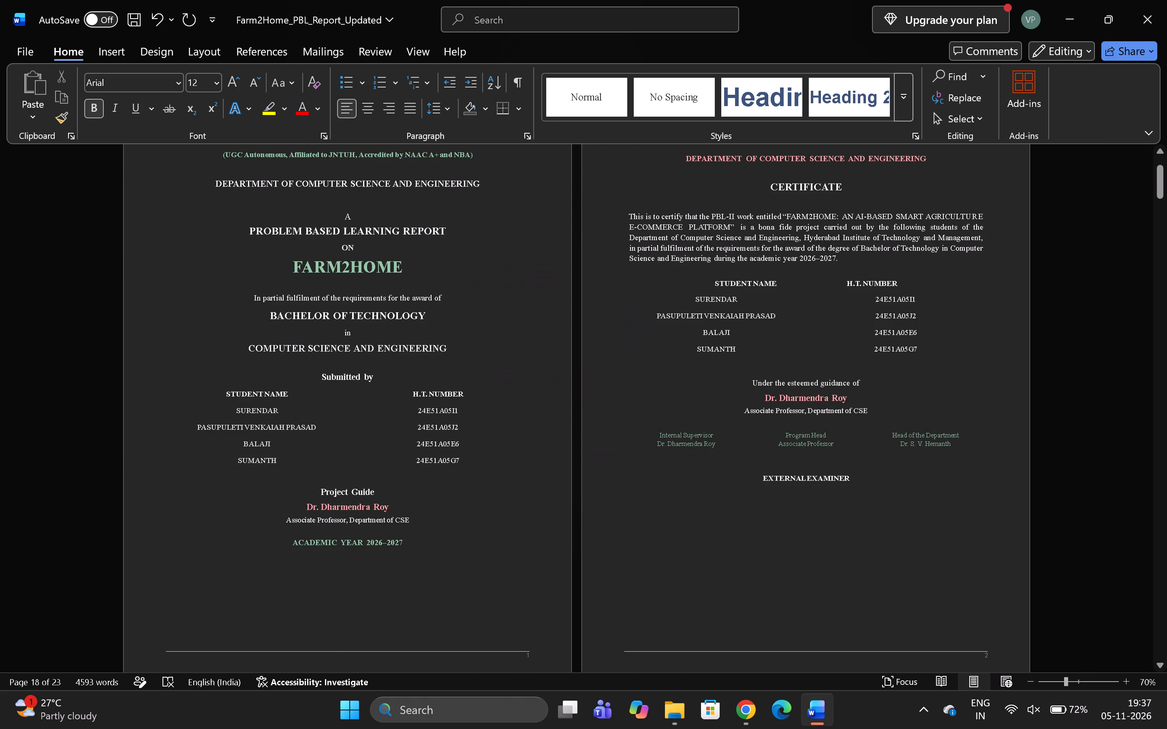
pyautogui.keyDown('ctrl'); pyautogui.scroll(4, 334, 352); pyautogui.keyUp('ctrl')
pyautogui.keyDown('ctrl'); pyautogui.scroll(-1, 334, 352); pyautogui.keyUp('ctrl')
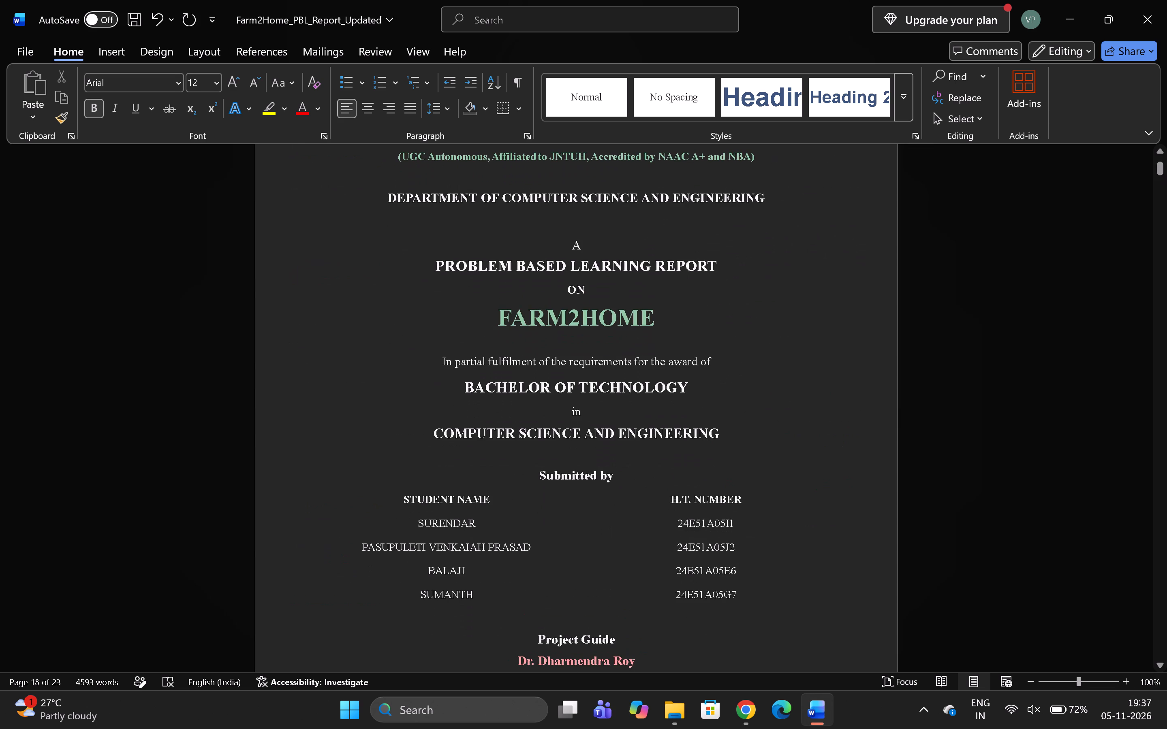
pyautogui.keyDown('ctrl'); pyautogui.scroll(-5, 334, 352); pyautogui.keyUp('ctrl')
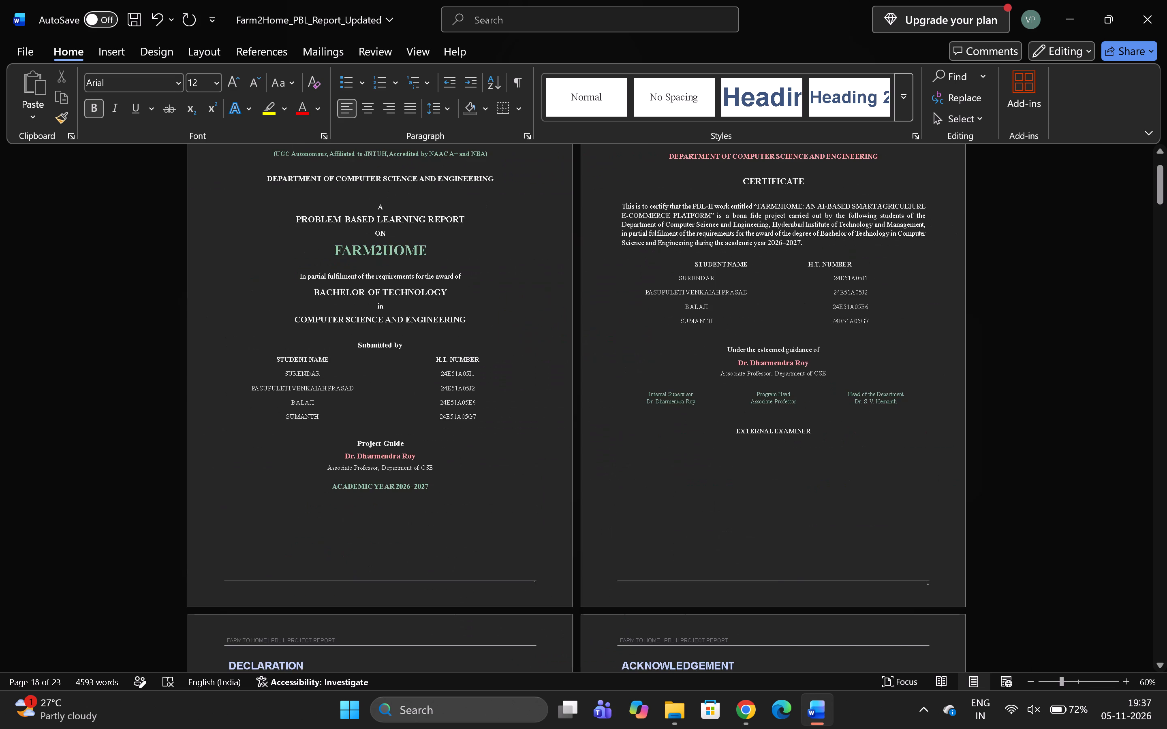
pyautogui.keyDown('ctrl'); pyautogui.scroll(3, 334, 352); pyautogui.keyUp('ctrl')
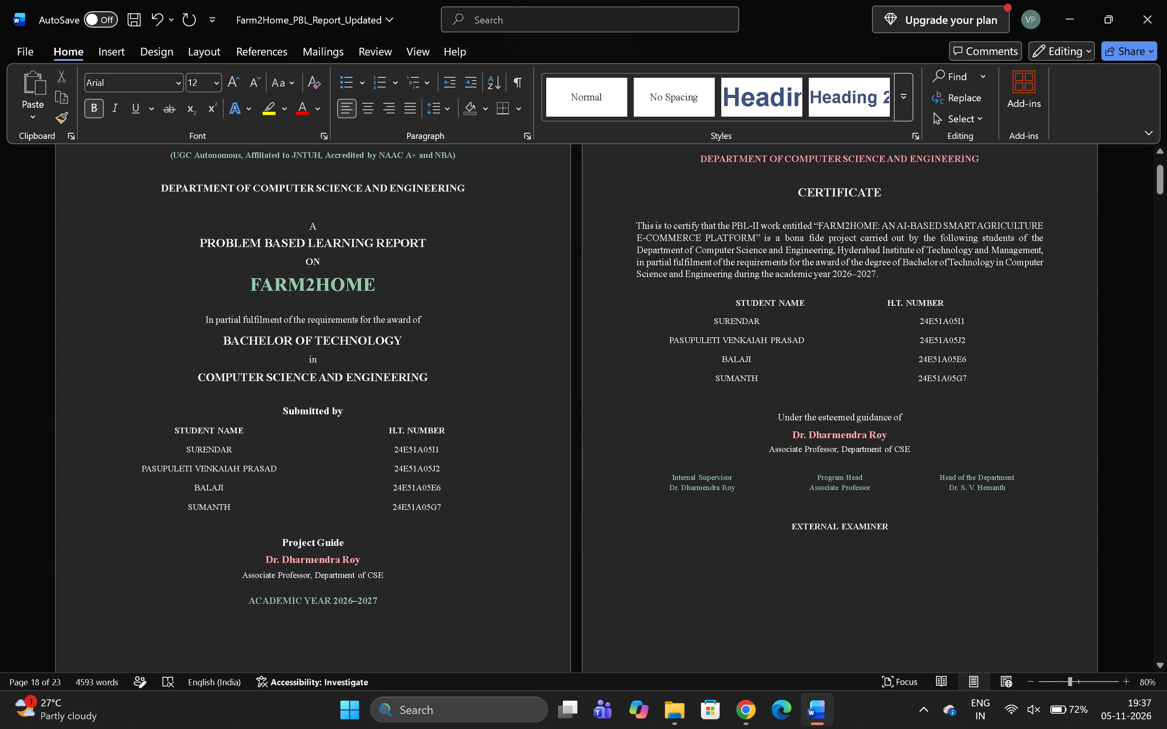
pyautogui.keyDown('ctrl'); pyautogui.scroll(3, 334, 352); pyautogui.keyUp('ctrl')
pyautogui.scroll(-1, 334, 352)
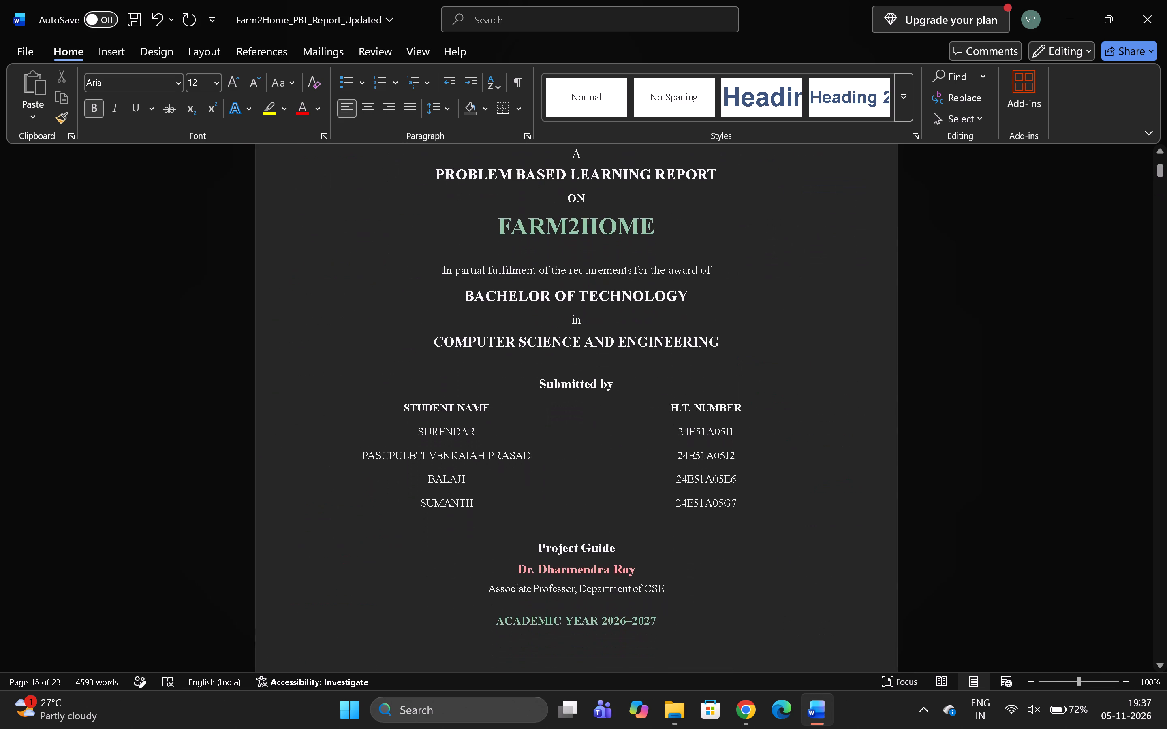
pyautogui.scroll(-4, 334, 352)
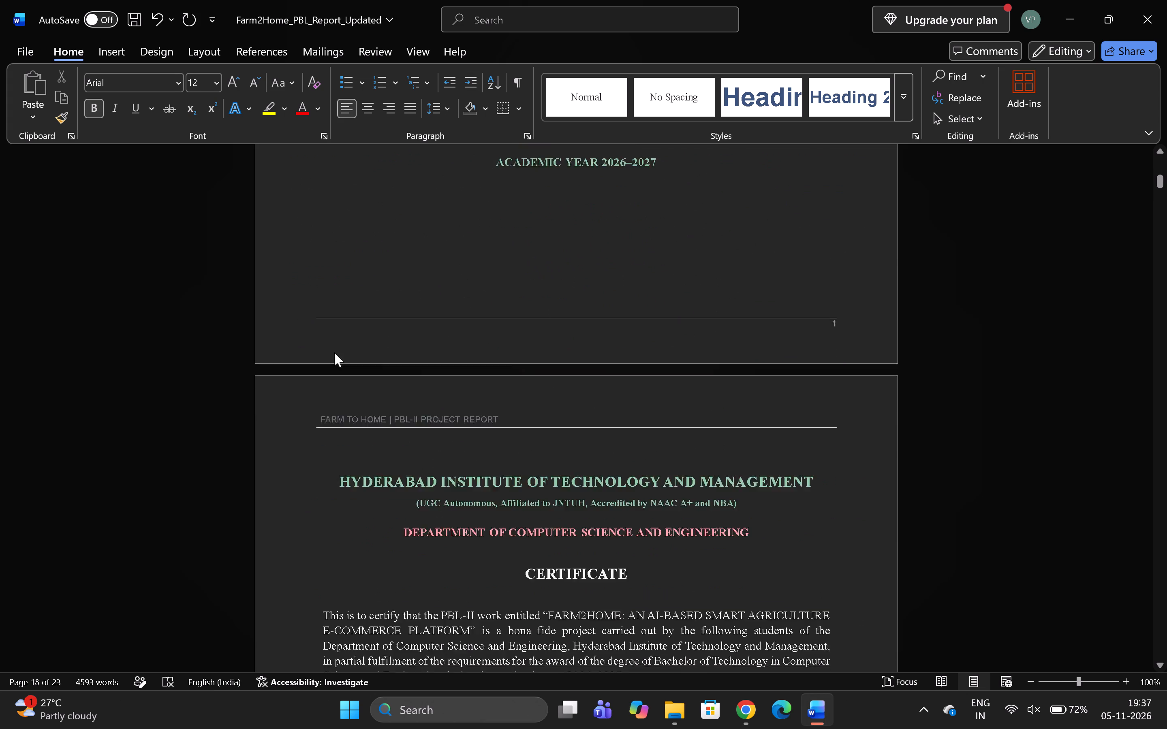
pyautogui.scroll(-3, 334, 352)
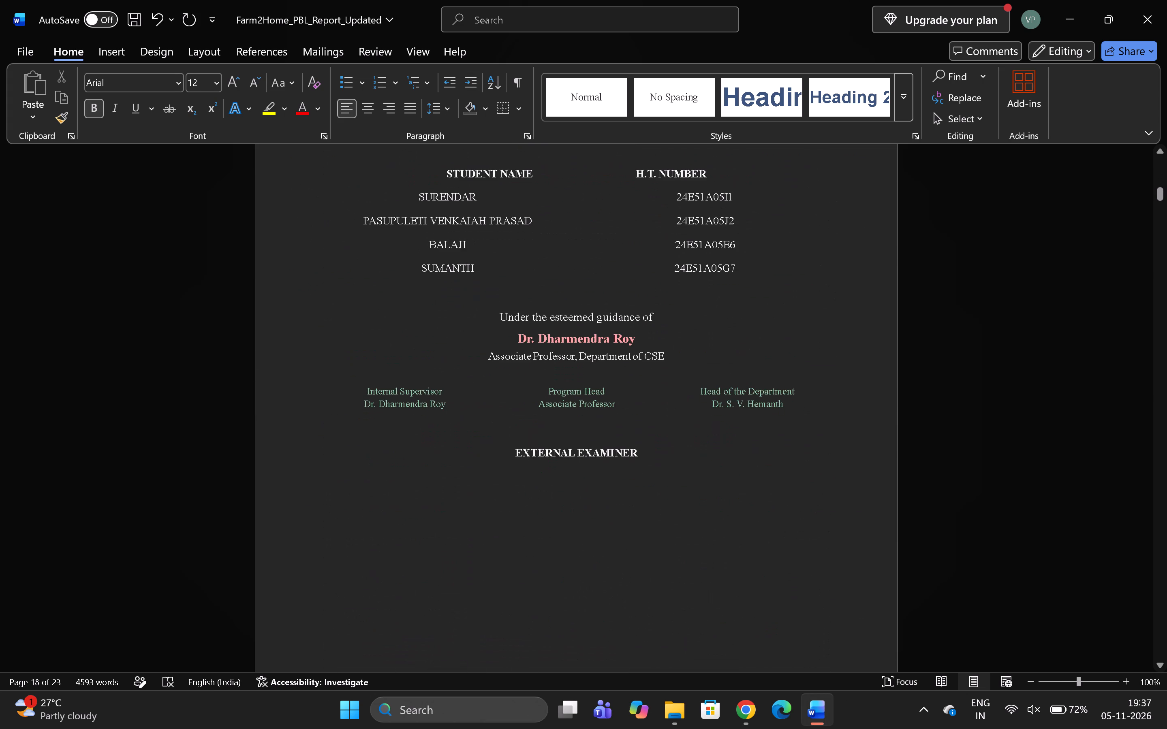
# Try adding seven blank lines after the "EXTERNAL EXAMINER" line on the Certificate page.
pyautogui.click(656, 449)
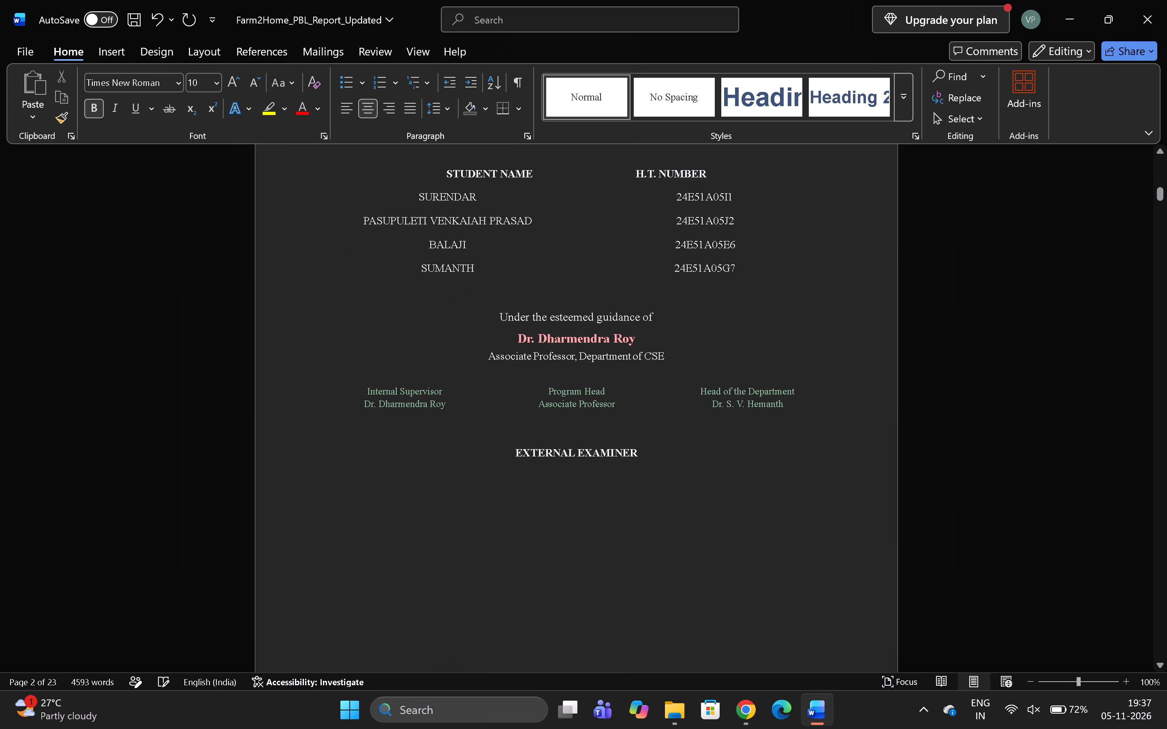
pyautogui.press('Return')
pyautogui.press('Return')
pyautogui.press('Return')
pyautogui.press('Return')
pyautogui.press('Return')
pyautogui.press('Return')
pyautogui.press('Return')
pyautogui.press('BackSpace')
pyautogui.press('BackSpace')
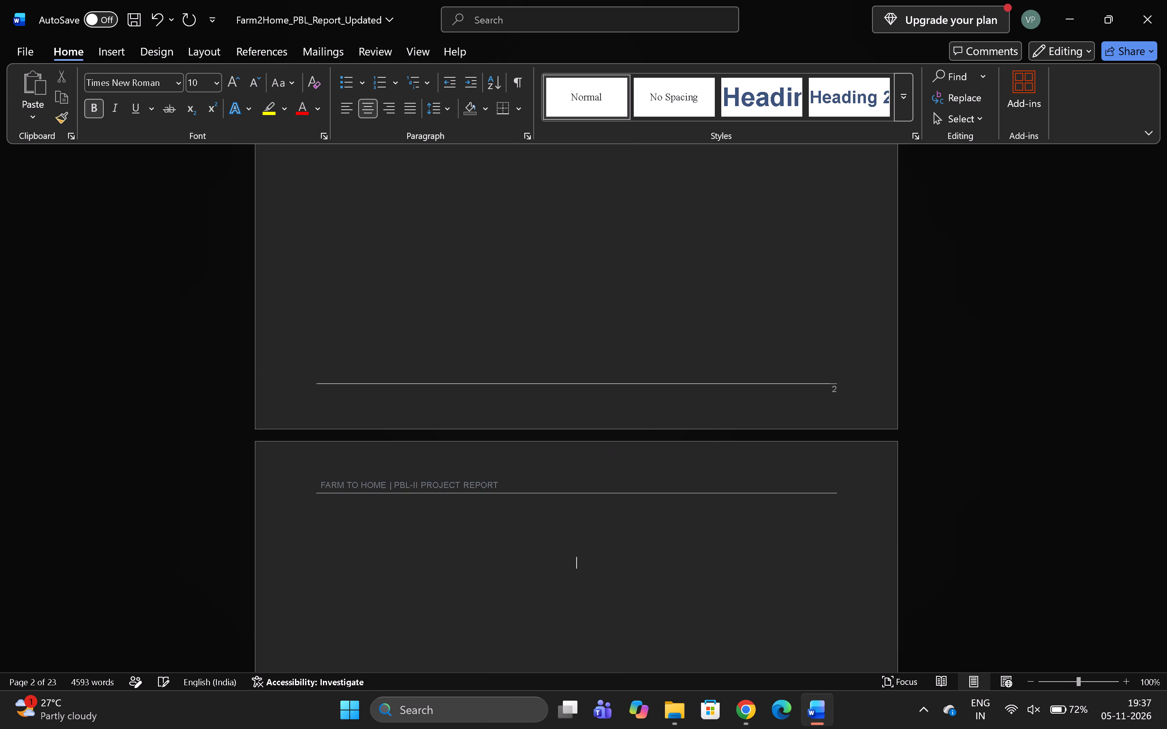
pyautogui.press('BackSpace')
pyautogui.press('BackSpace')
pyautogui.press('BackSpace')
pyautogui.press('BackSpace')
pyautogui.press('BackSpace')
# Add a blank line after the "EXTERNAL EXAMINER" line on the Certificate page.
pyautogui.scroll(1, 656, 449)
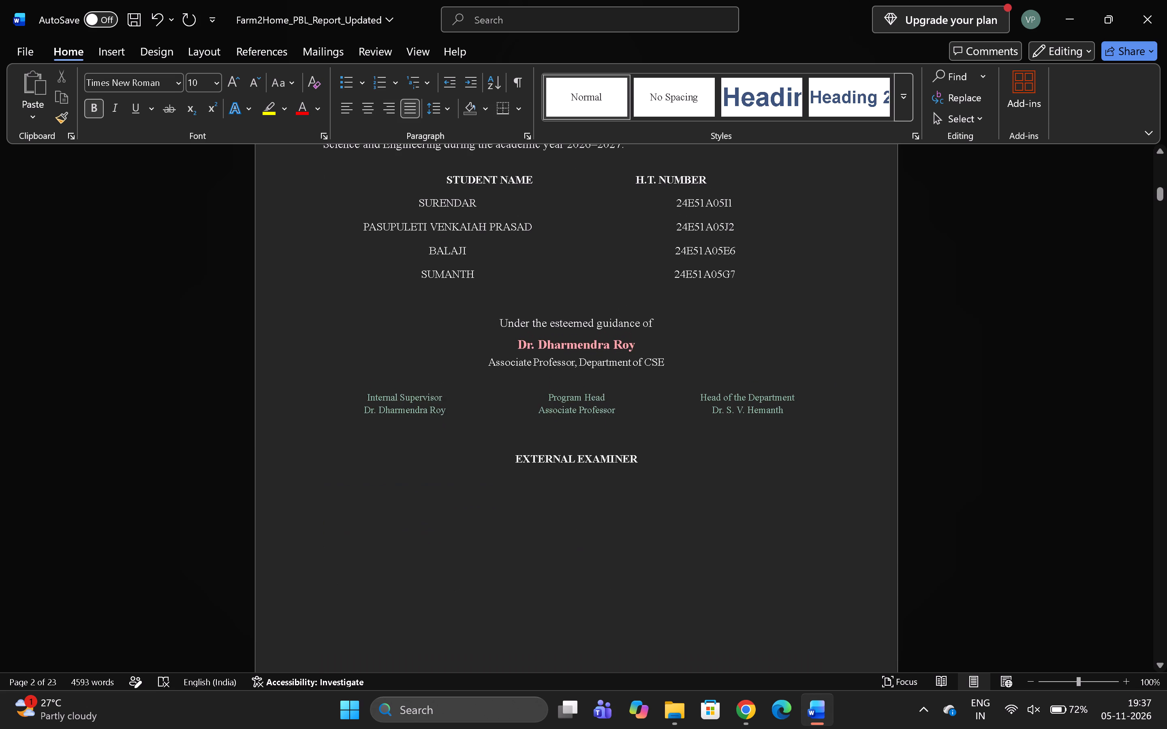
pyautogui.scroll(1, 656, 449)
pyautogui.click(712, 459)
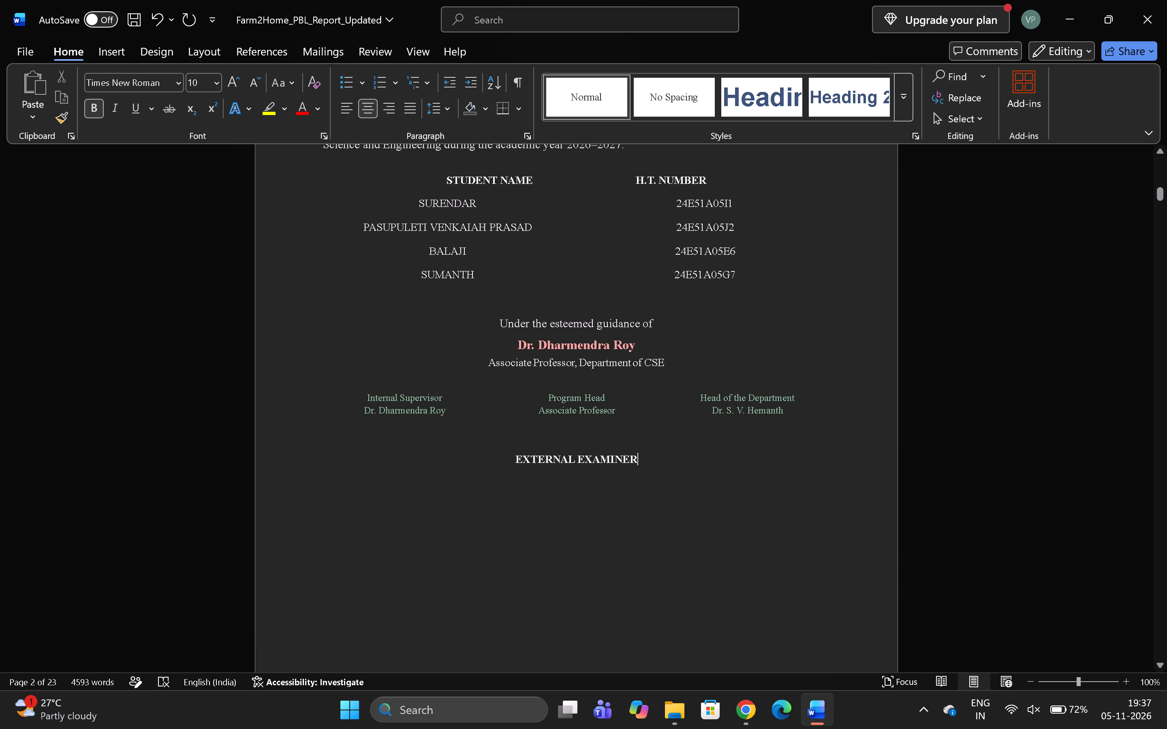
pyautogui.press('Return')
# Delete the text "EXTERNAL EXAMINER" below the signatories on the Certificate page.
pyautogui.click(657, 463)
pyautogui.press('BackSpace')
pyautogui.press('BackSpace')
pyautogui.press('BackSpace')
pyautogui.press('BackSpace')
pyautogui.press('BackSpace')
pyautogui.press('BackSpace')
pyautogui.press('BackSpace')
pyautogui.press('BackSpace')
pyautogui.press('BackSpace')
pyautogui.press('BackSpace')
pyautogui.press('BackSpace')
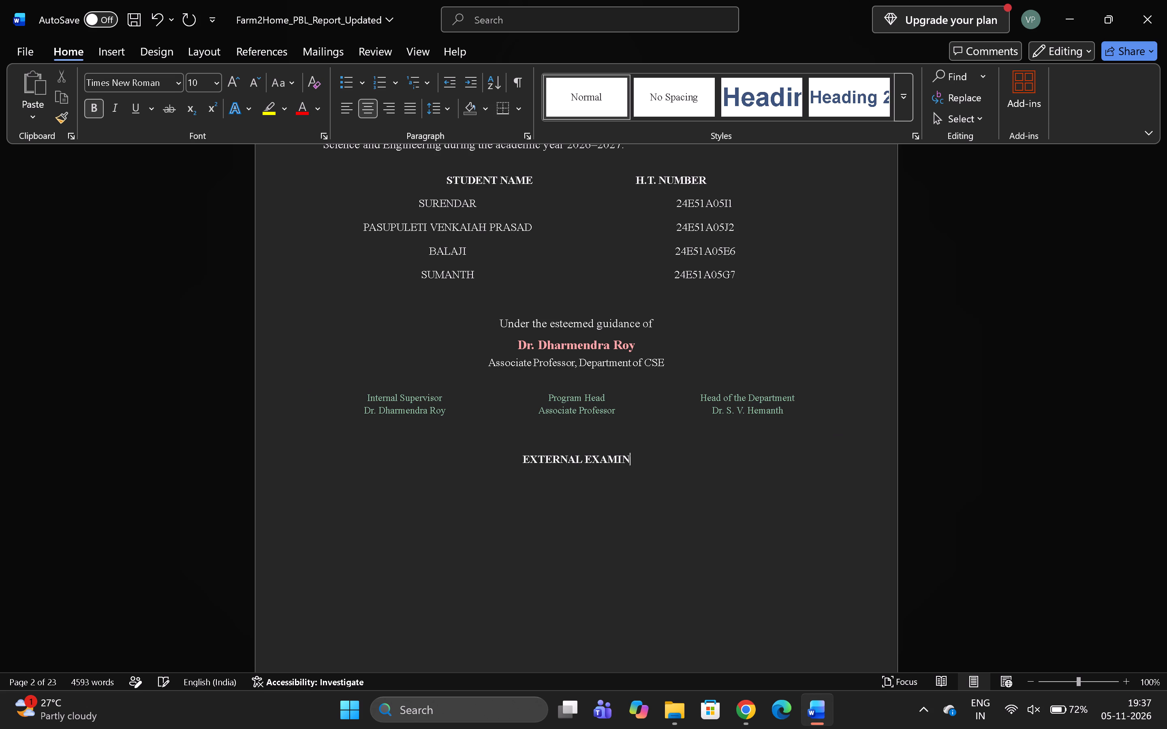
pyautogui.press('BackSpace')
pyautogui.press('BackSpace')
pyautogui.press('BackSpace')
pyautogui.press('BackSpace')
pyautogui.press('BackSpace')
pyautogui.press('BackSpace')
pyautogui.press('BackSpace')
pyautogui.press('BackSpace')
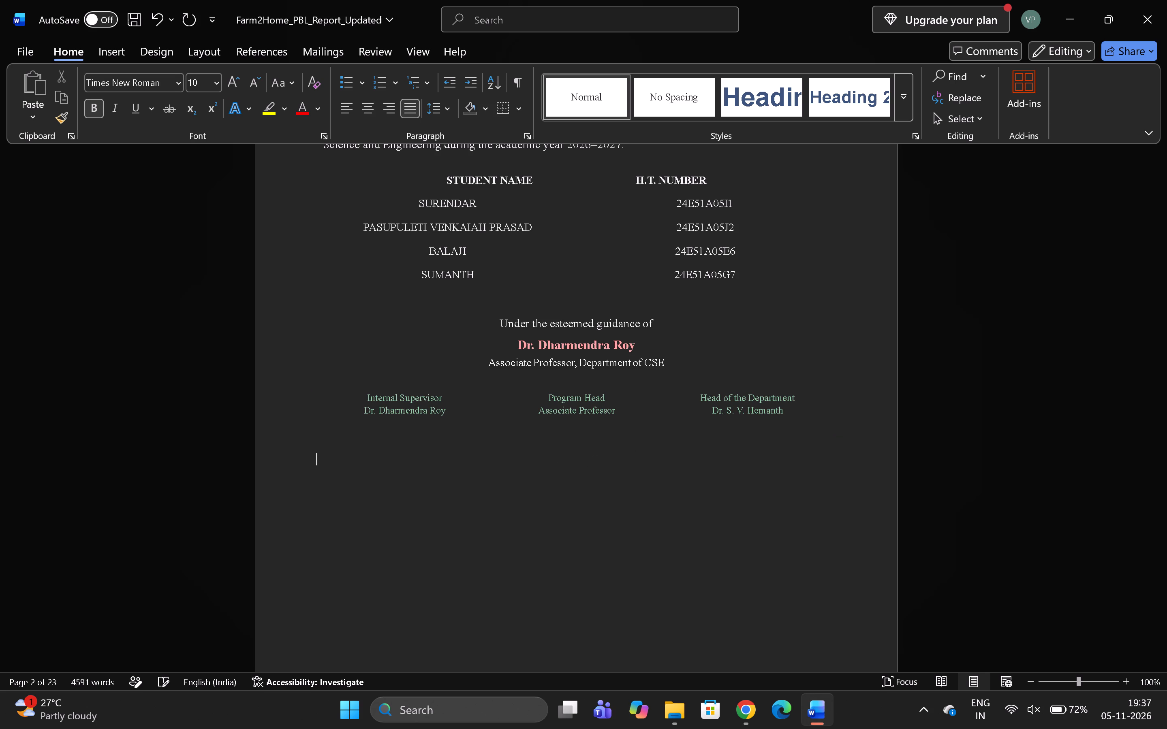
# Replace "Associate Professor" under "Program Head" with a copy of the name shown under "Internal Supervisor".
pyautogui.click(455, 408)
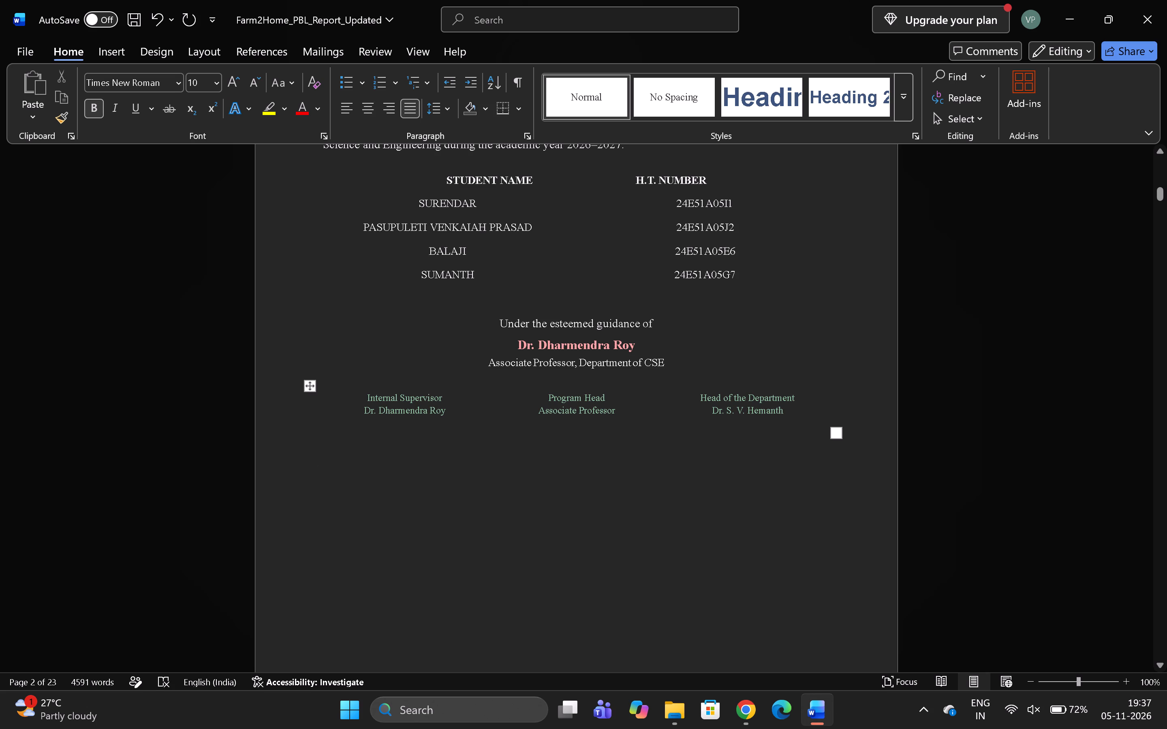
pyautogui.moveTo(455, 408); pyautogui.dragTo(357, 410)
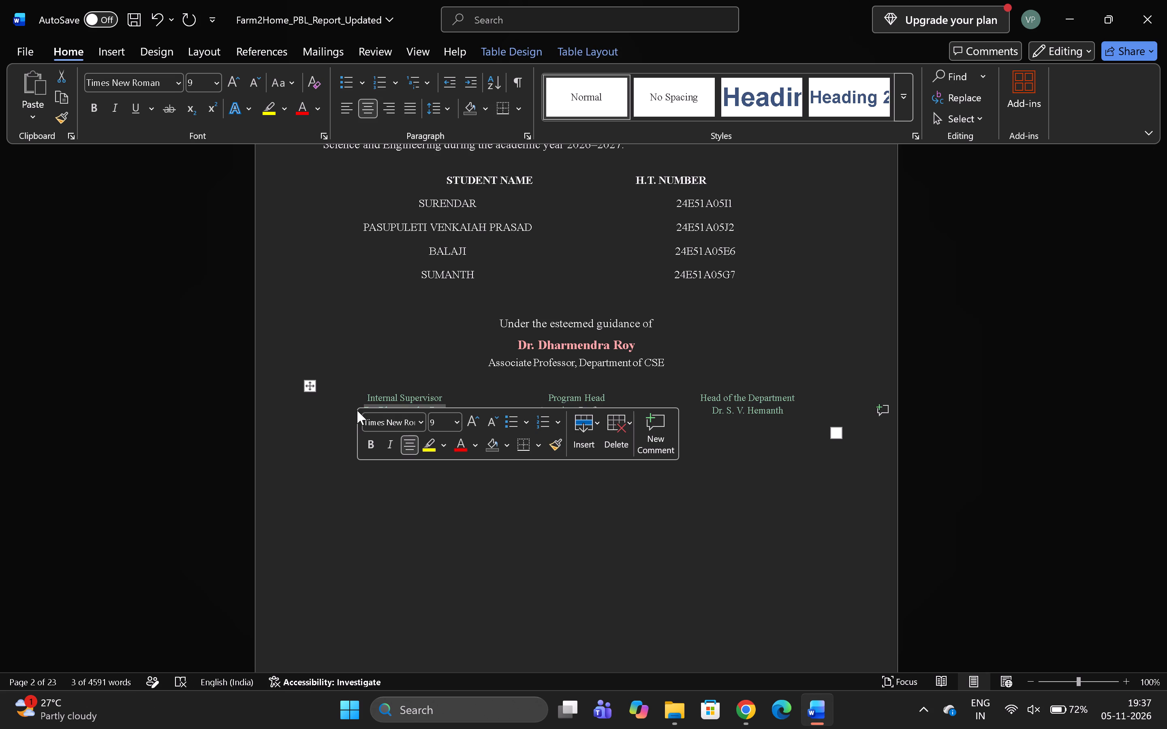
pyautogui.hotkey('ctrl', 'c')
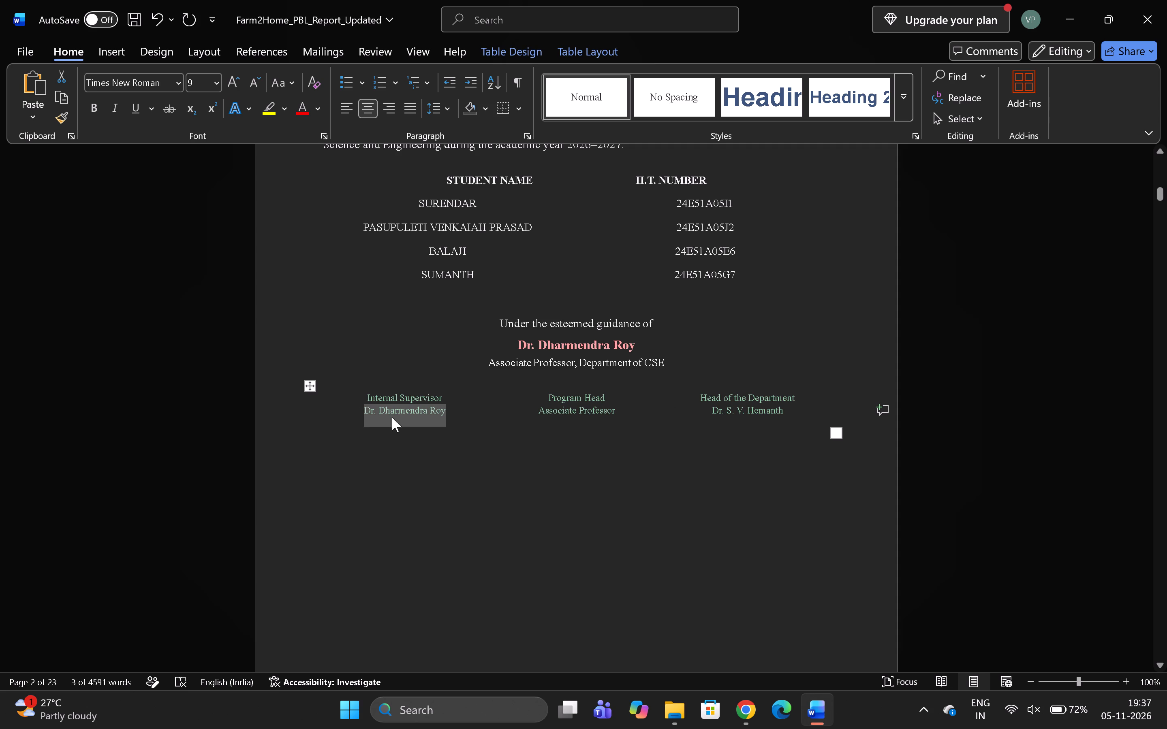
pyautogui.click(629, 412)
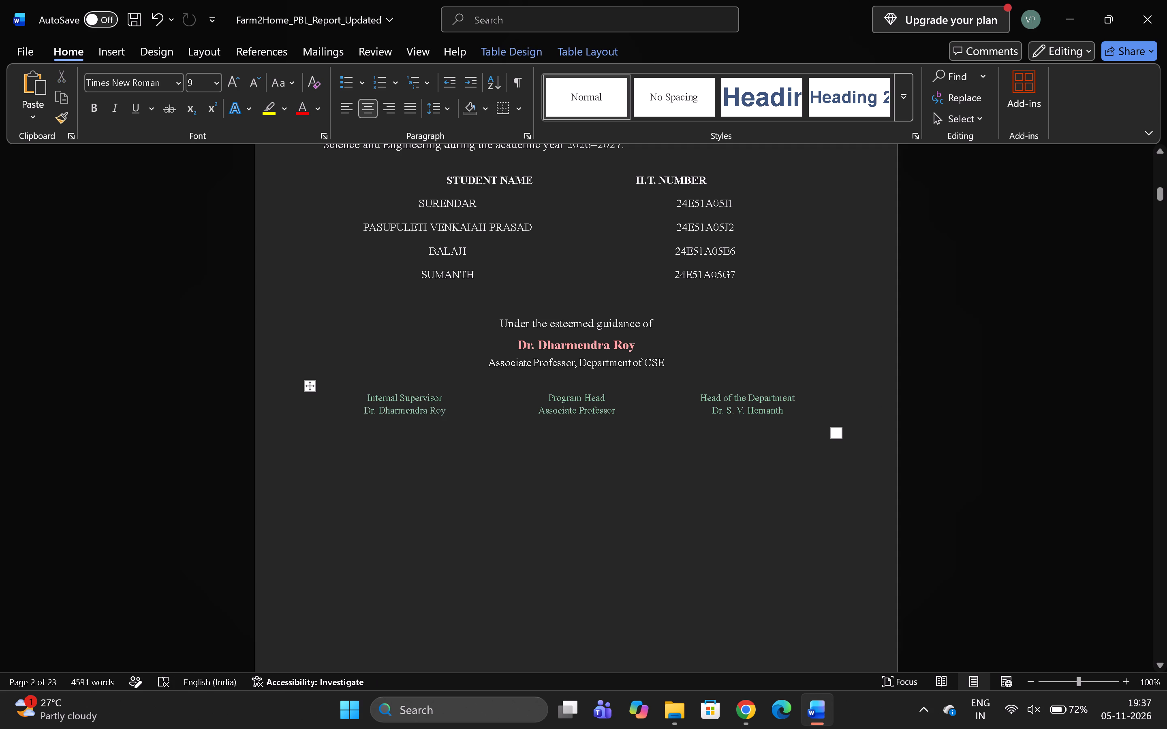
pyautogui.press('BackSpace')
pyautogui.press('BackSpace')
pyautogui.press('BackSpace')
pyautogui.press('BackSpace')
pyautogui.press('BackSpace')
pyautogui.press('BackSpace')
pyautogui.press('BackSpace')
pyautogui.press('BackSpace')
pyautogui.press('BackSpace')
pyautogui.press('BackSpace')
pyautogui.press('BackSpace')
pyautogui.press('BackSpace')
pyautogui.press('BackSpace')
pyautogui.press('BackSpace')
pyautogui.press('BackSpace')
pyautogui.press('BackSpace')
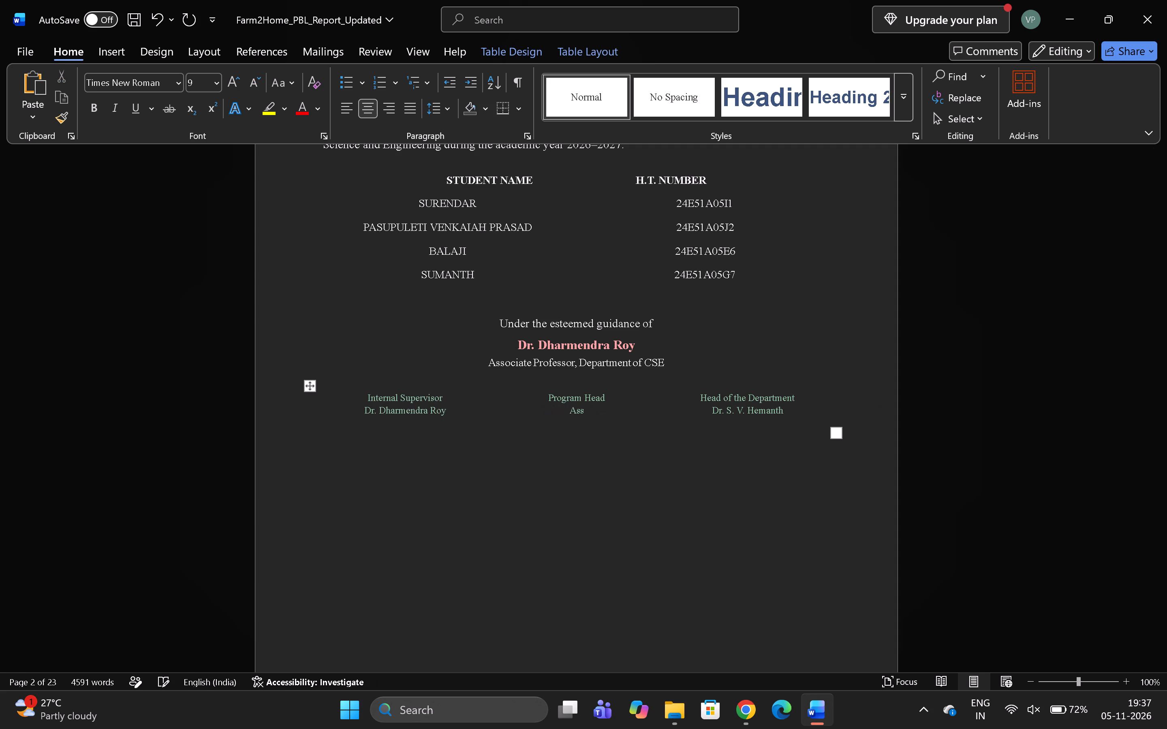
pyautogui.press('BackSpace')
pyautogui.press('BackSpace')
pyautogui.press('BackSpace')
pyautogui.hotkey('ctrl', 'v')
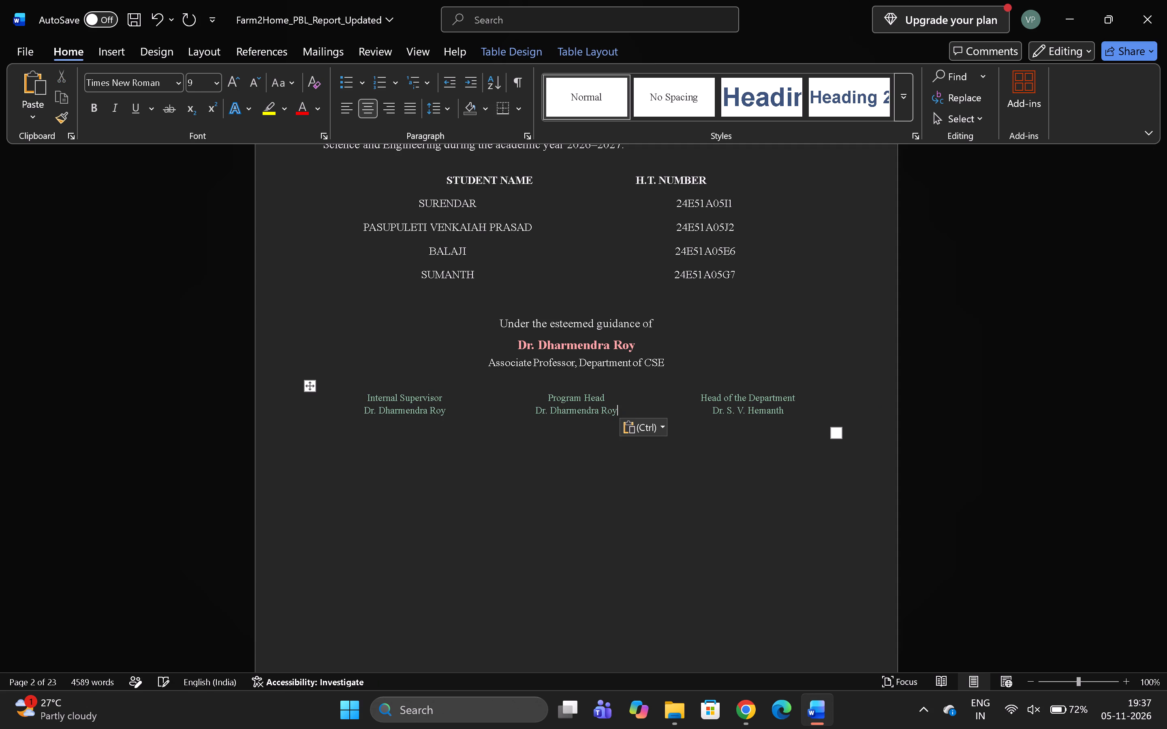
pyautogui.click(705, 507)
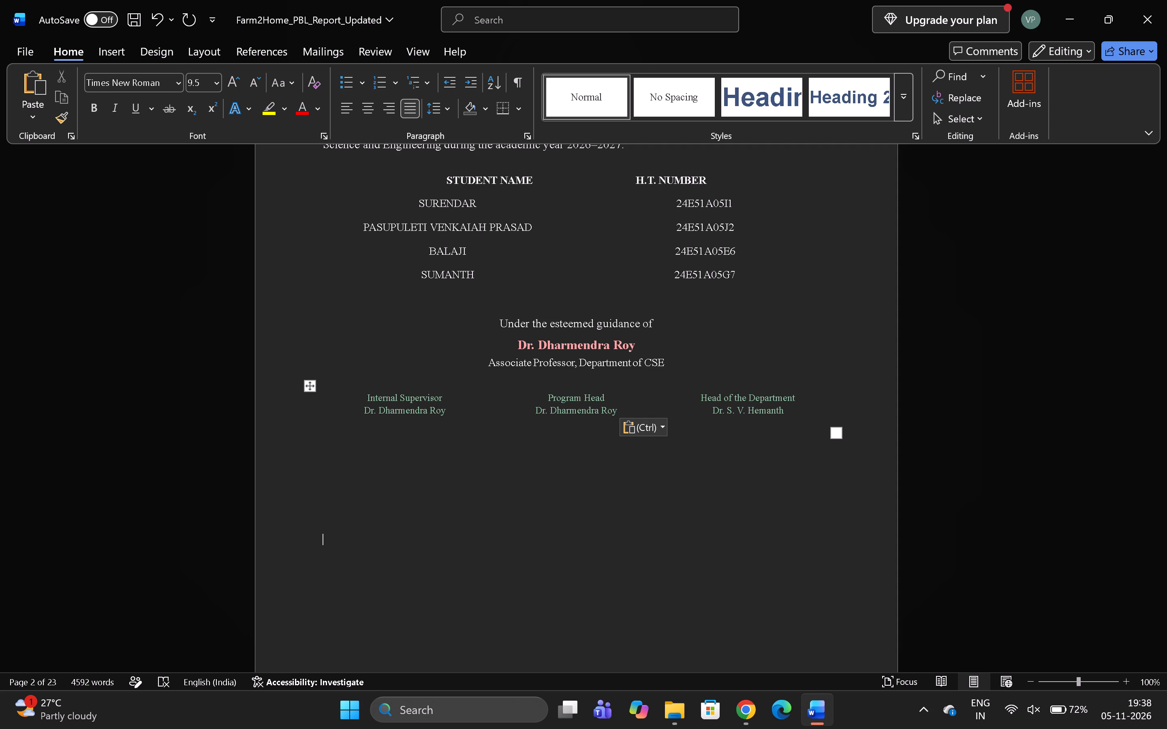
# Add the line "Associate Professor" below the Internal Supervisor's name in the Certificate page's signature table.
pyautogui.click(373, 441)
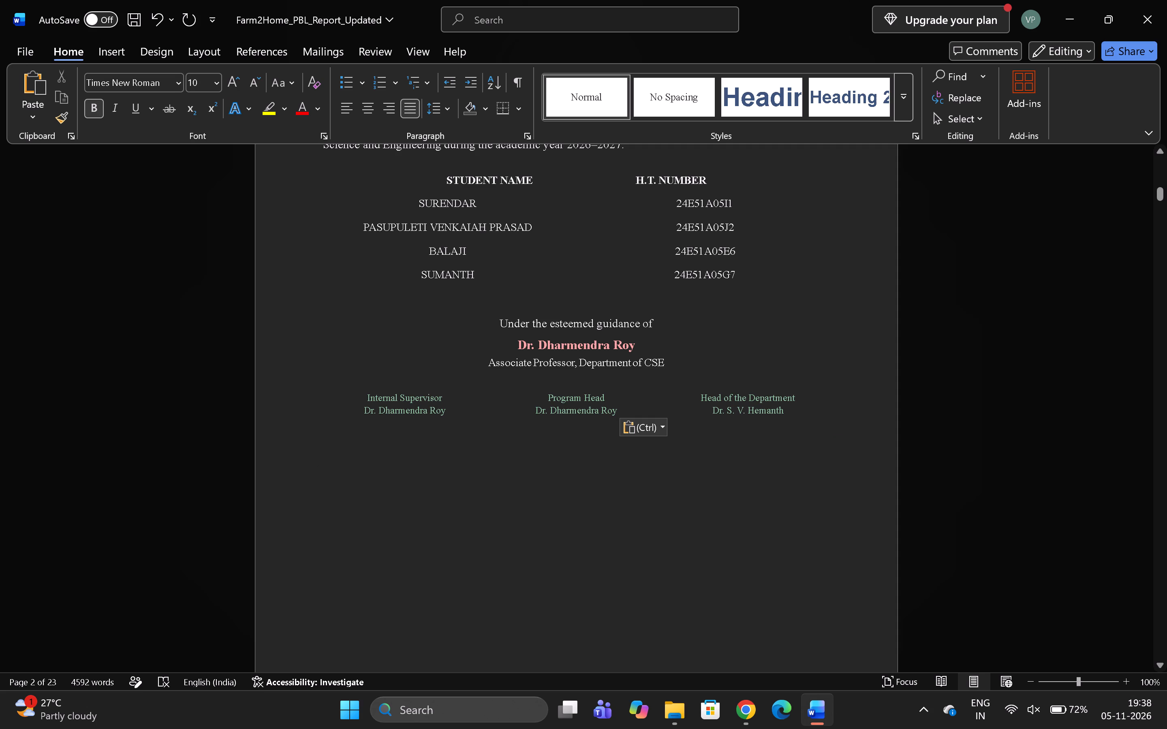
pyautogui.click(372, 437)
pyautogui.click(455, 410)
pyautogui.press('Return')
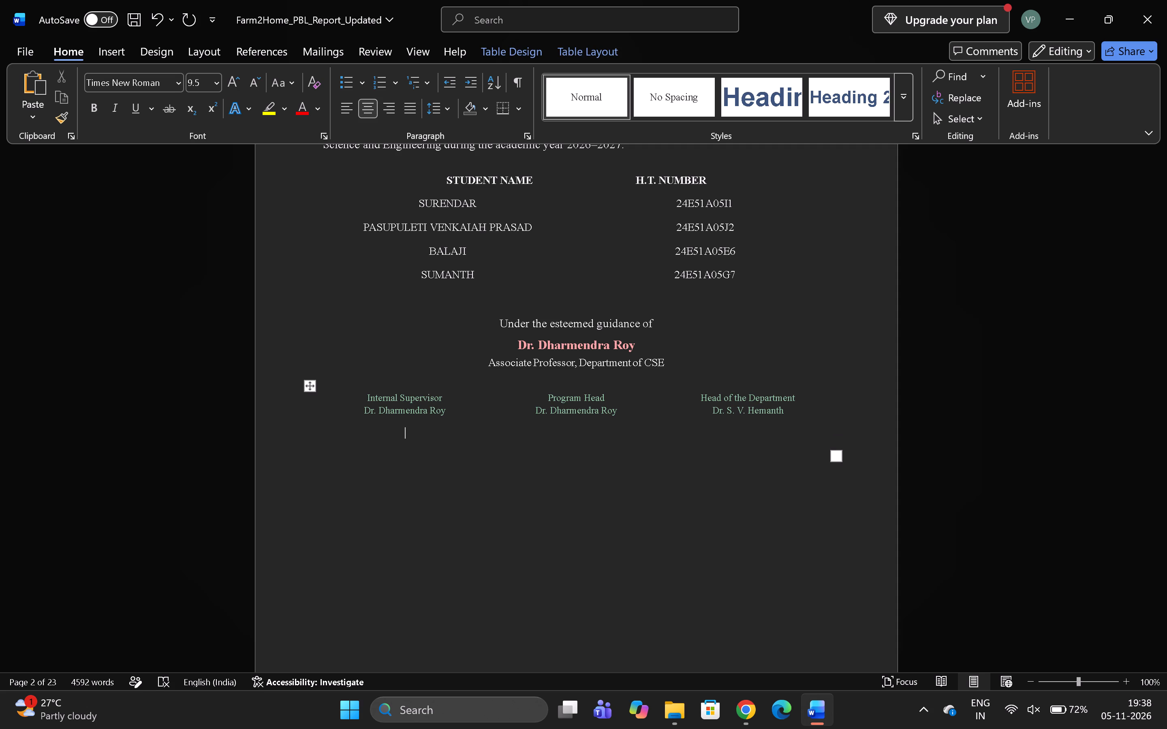
pyautogui.write('Ass')
pyautogui.press('o')
pyautogui.write('ciate')
pyautogui.press('space')
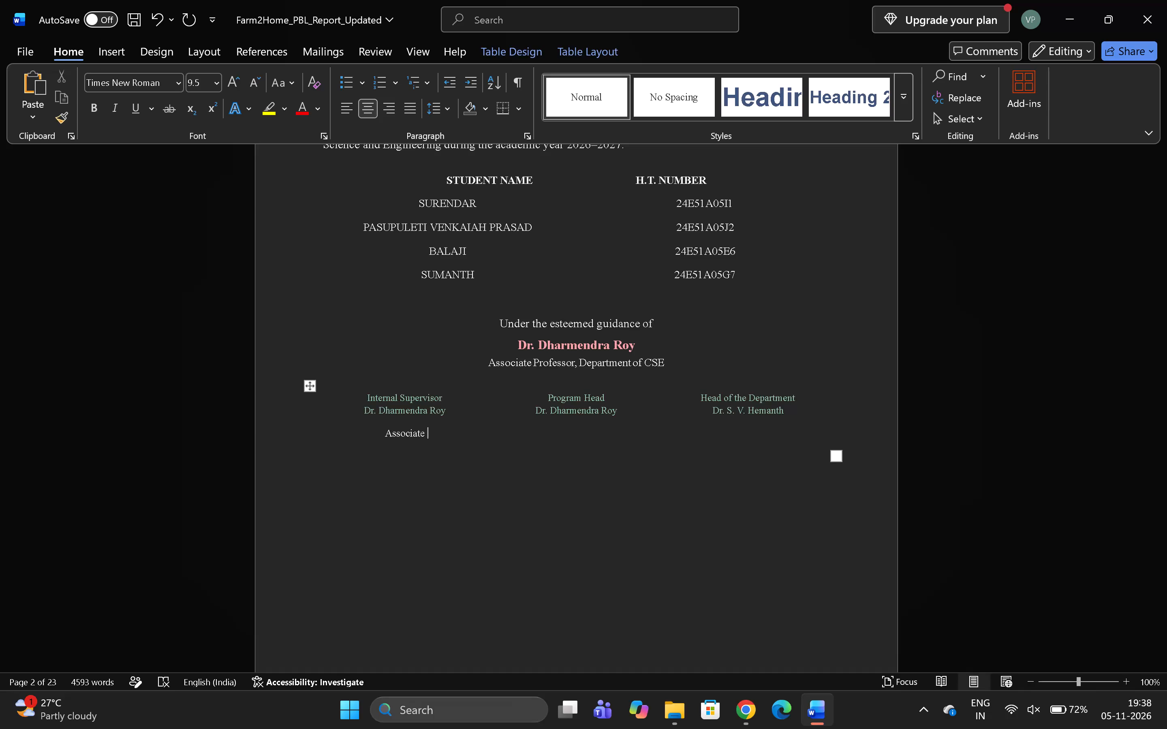
pyautogui.write('Prof')
pyautogui.write('essor')
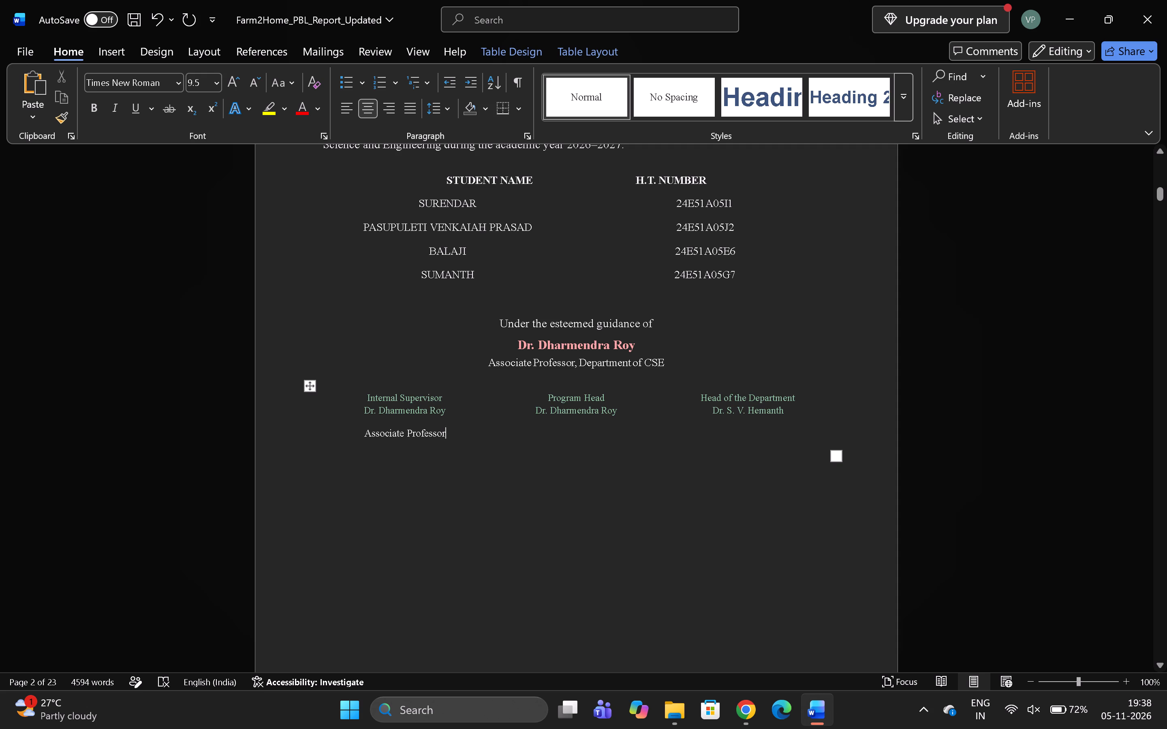
# Copy the "Associate Professor" line and paste it below the names of the Program Head and the Head of the Department.
pyautogui.click(453, 430)
pyautogui.moveTo(453, 430); pyautogui.dragTo(379, 433)
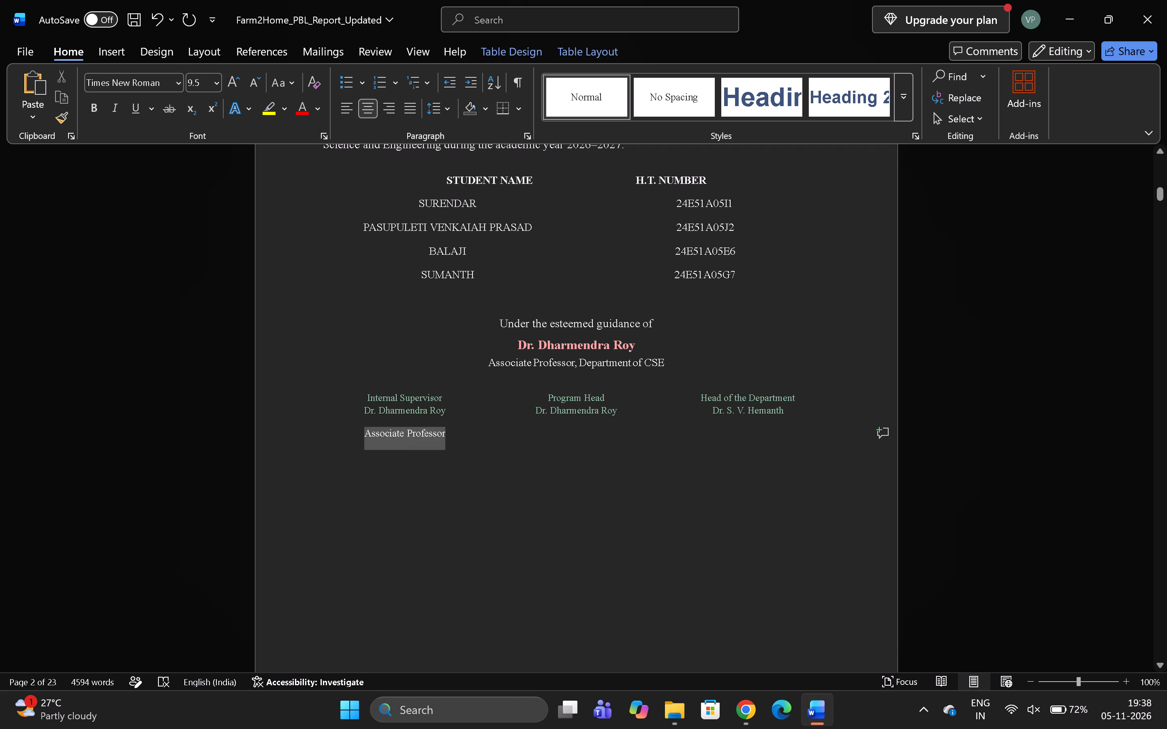
pyautogui.moveTo(379, 433); pyautogui.dragTo(377, 433)
pyautogui.hotkey('ctrl', 'c')
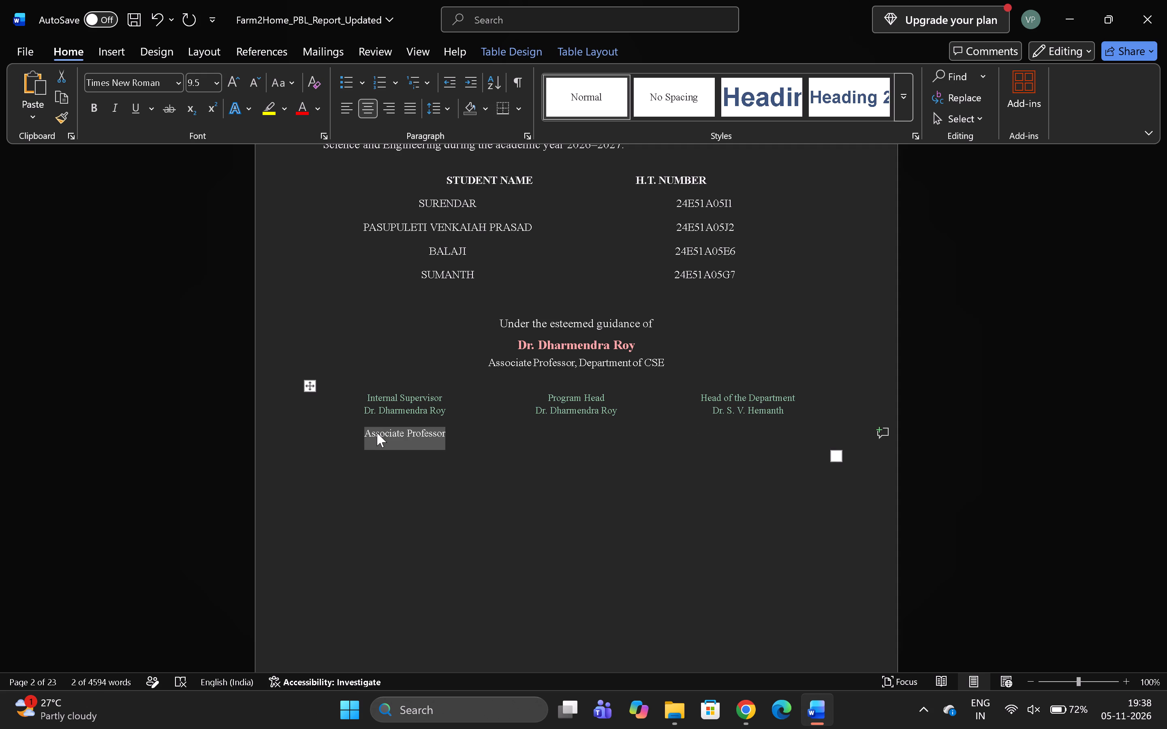
pyautogui.click(547, 432)
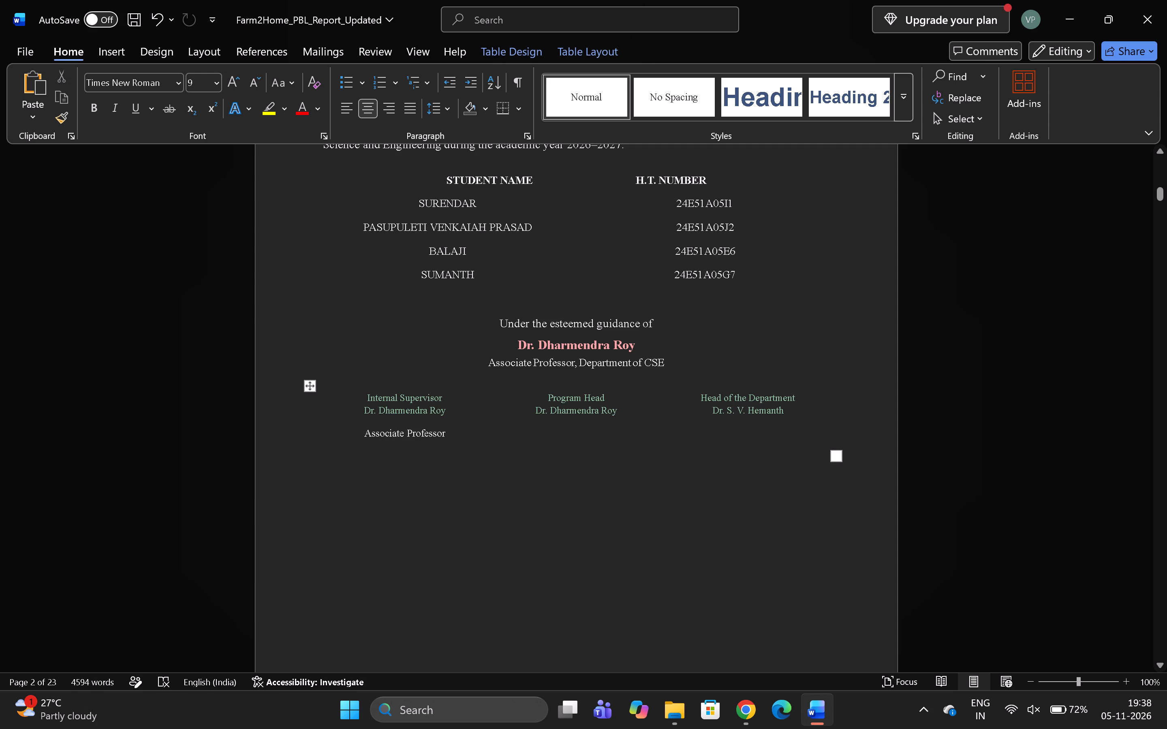
pyautogui.click(636, 415)
pyautogui.press('Return')
pyautogui.hotkey('ctrl', 'v')
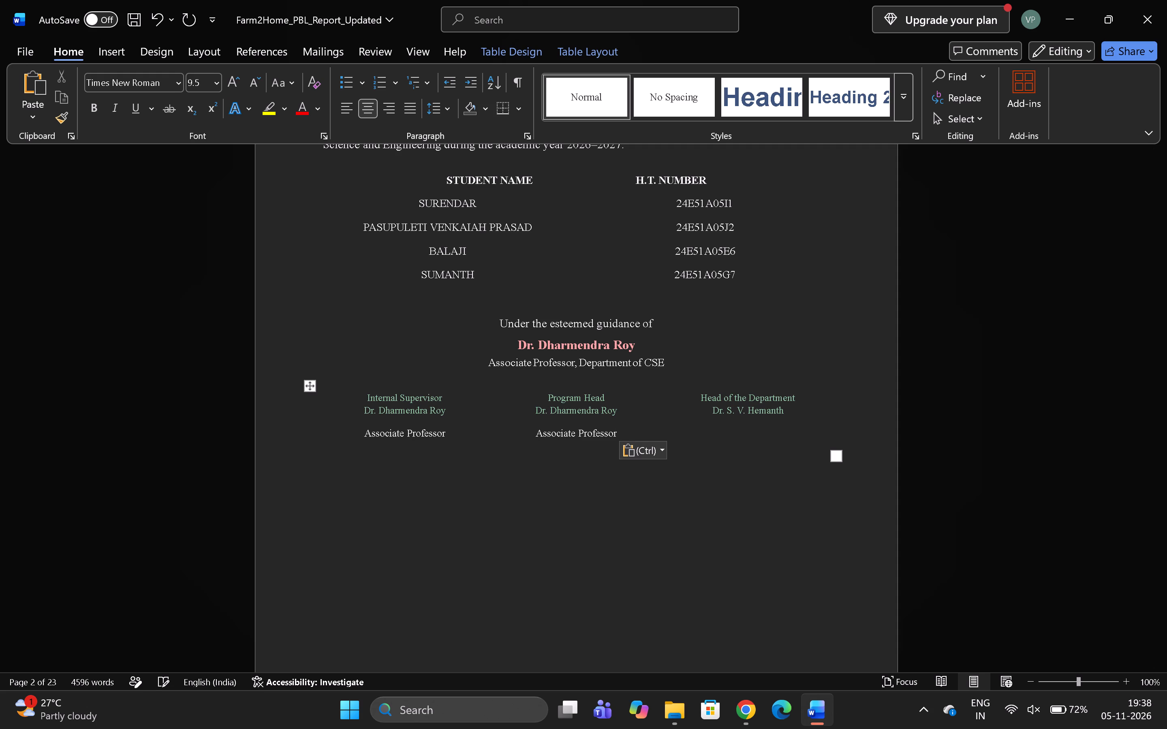
pyautogui.click(726, 435)
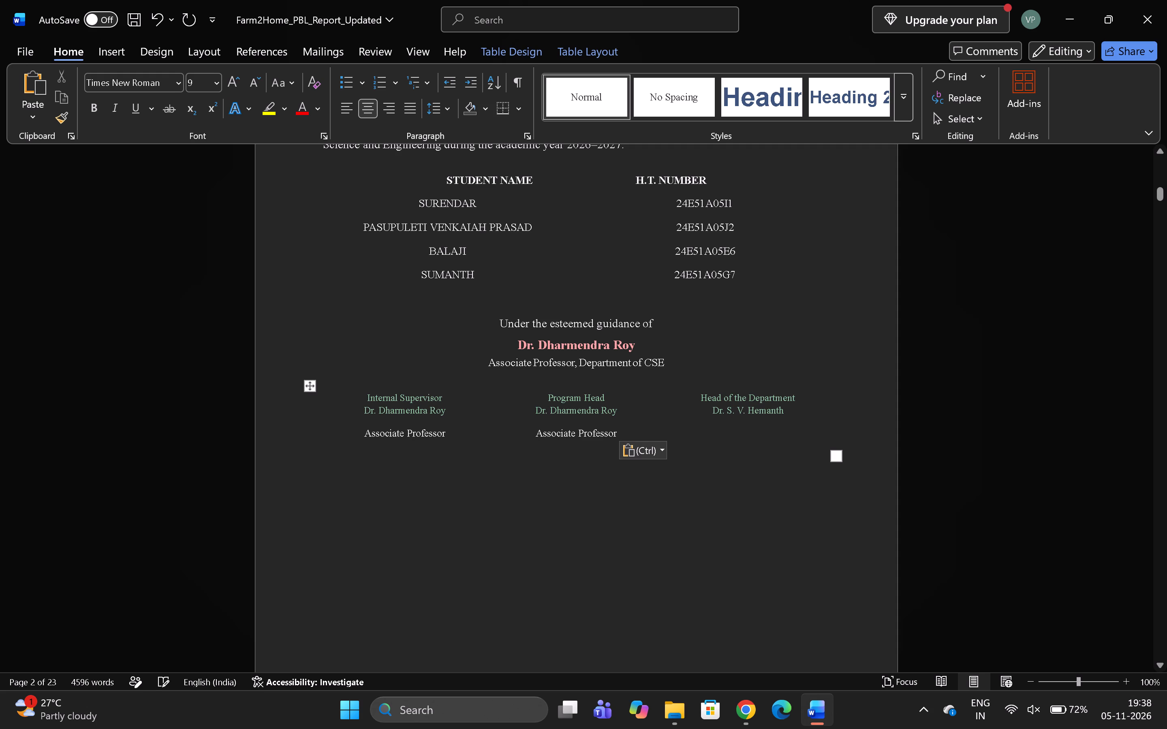
pyautogui.click(796, 411)
pyautogui.press('Return')
pyautogui.hotkey('ctrl', 'v')
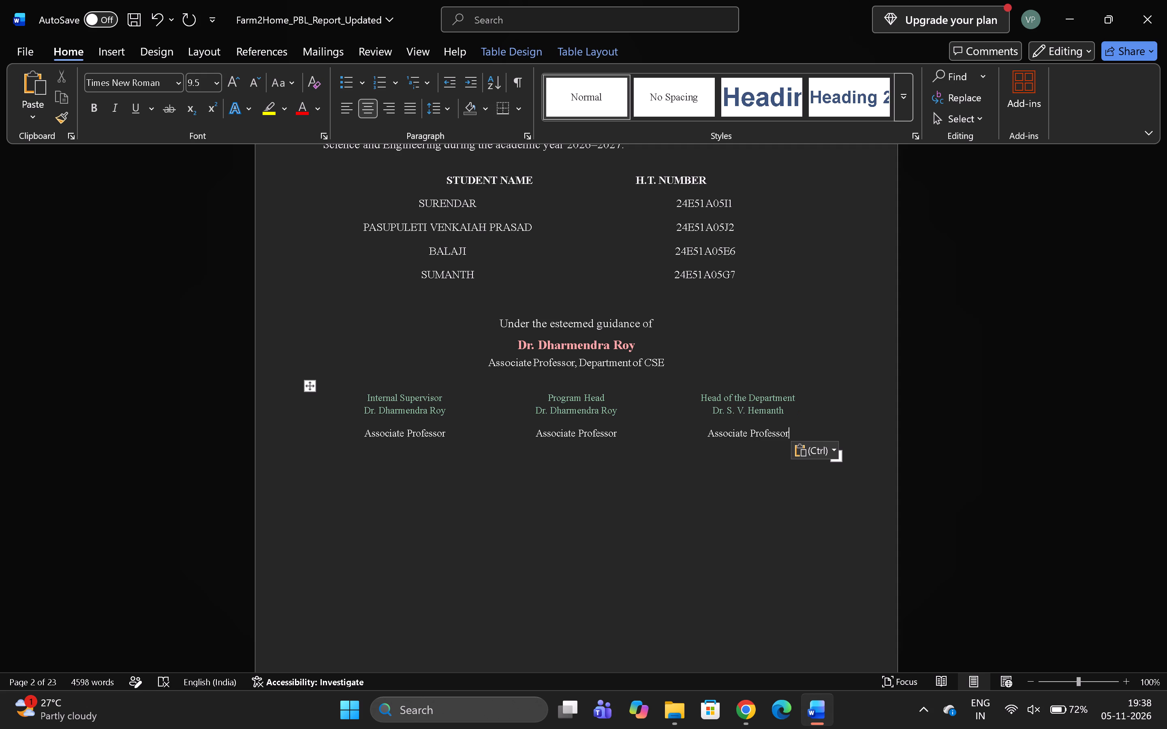
# Insert a line break after "Head of the Department" in the signature table and try removing the extra gap above the name.
pyautogui.click(803, 392)
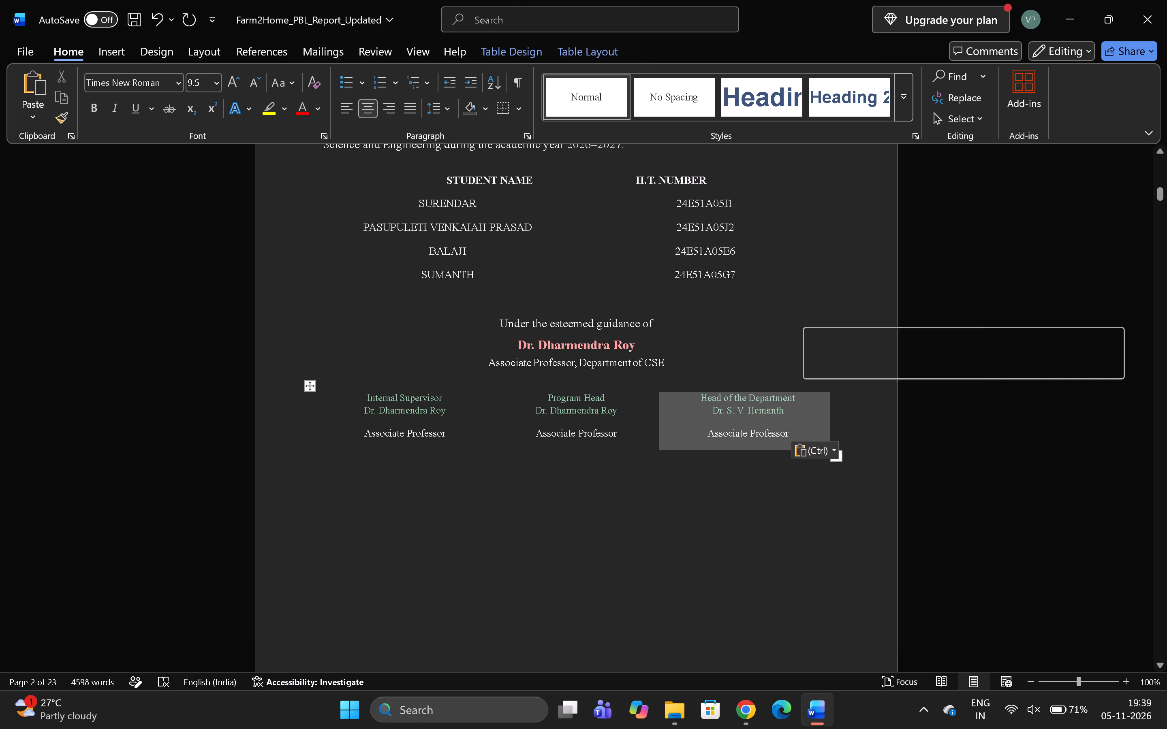
pyautogui.click(735, 356)
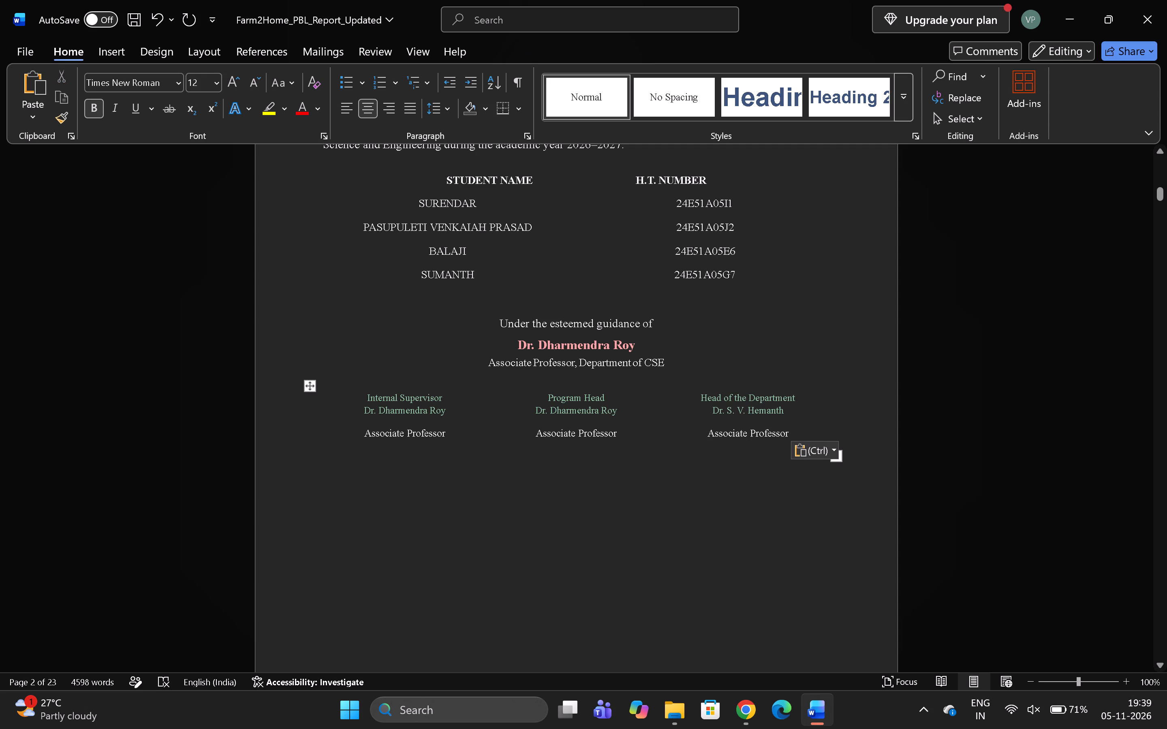
pyautogui.click(802, 395)
pyautogui.press('Return')
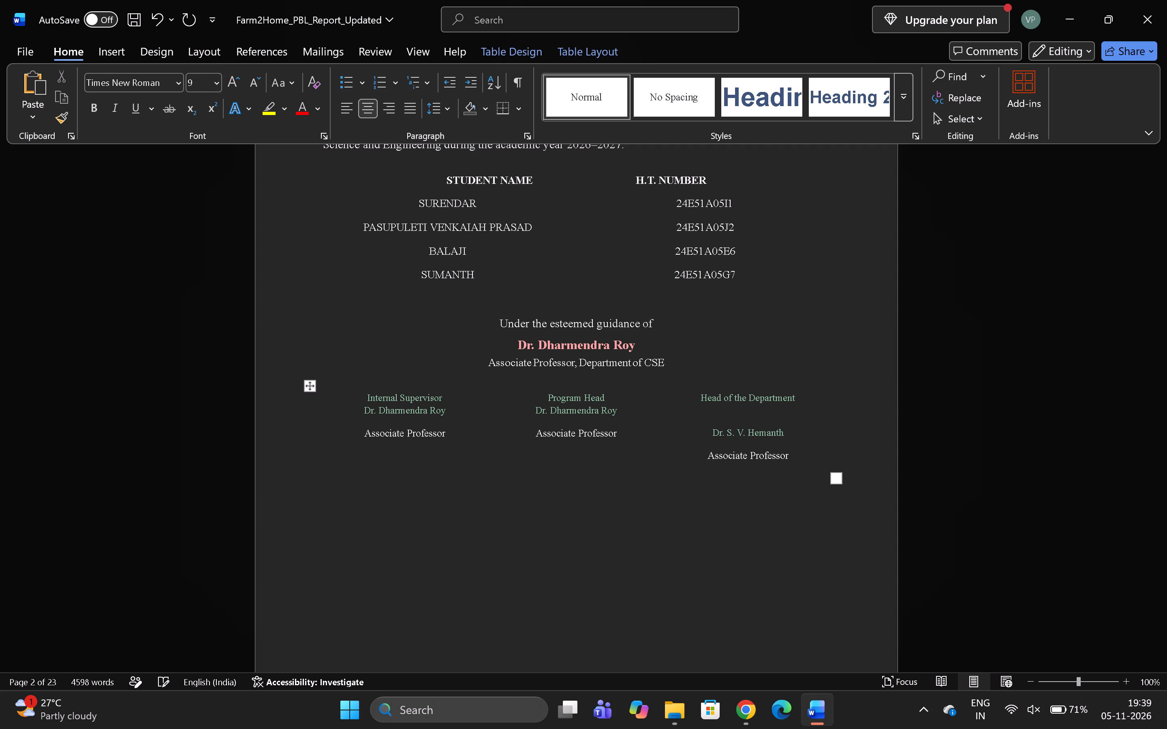
pyautogui.press('BackSpace')
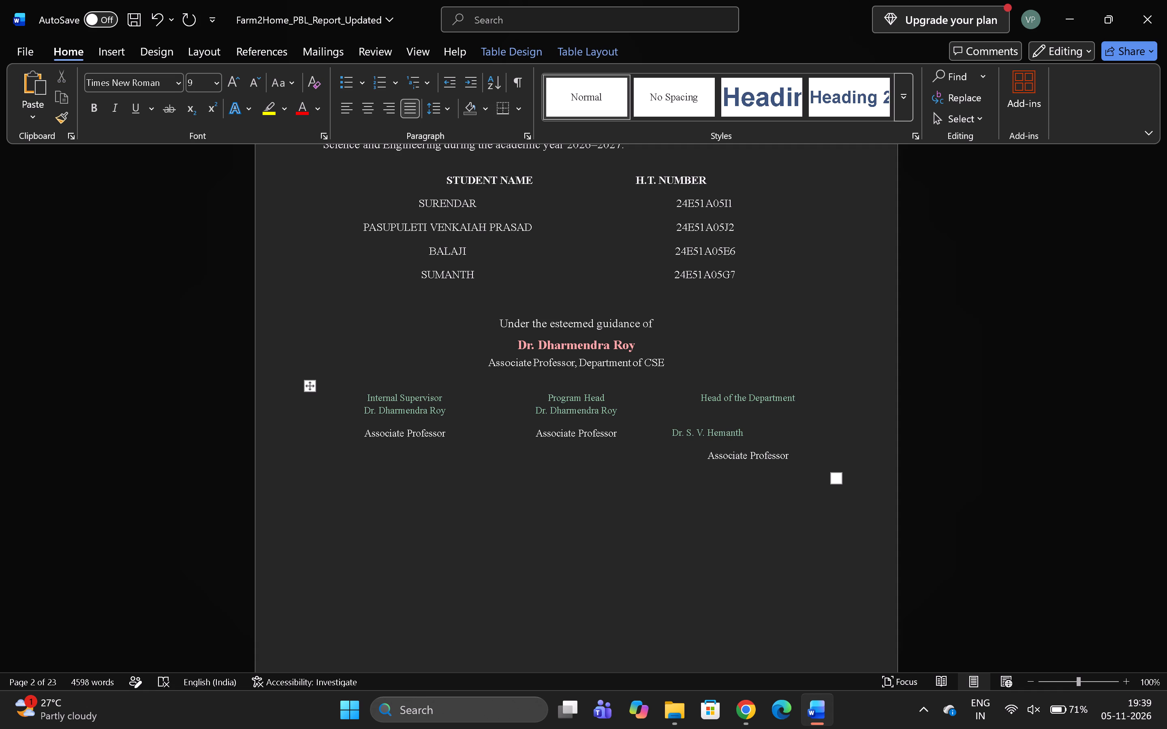
pyautogui.press('BackSpace')
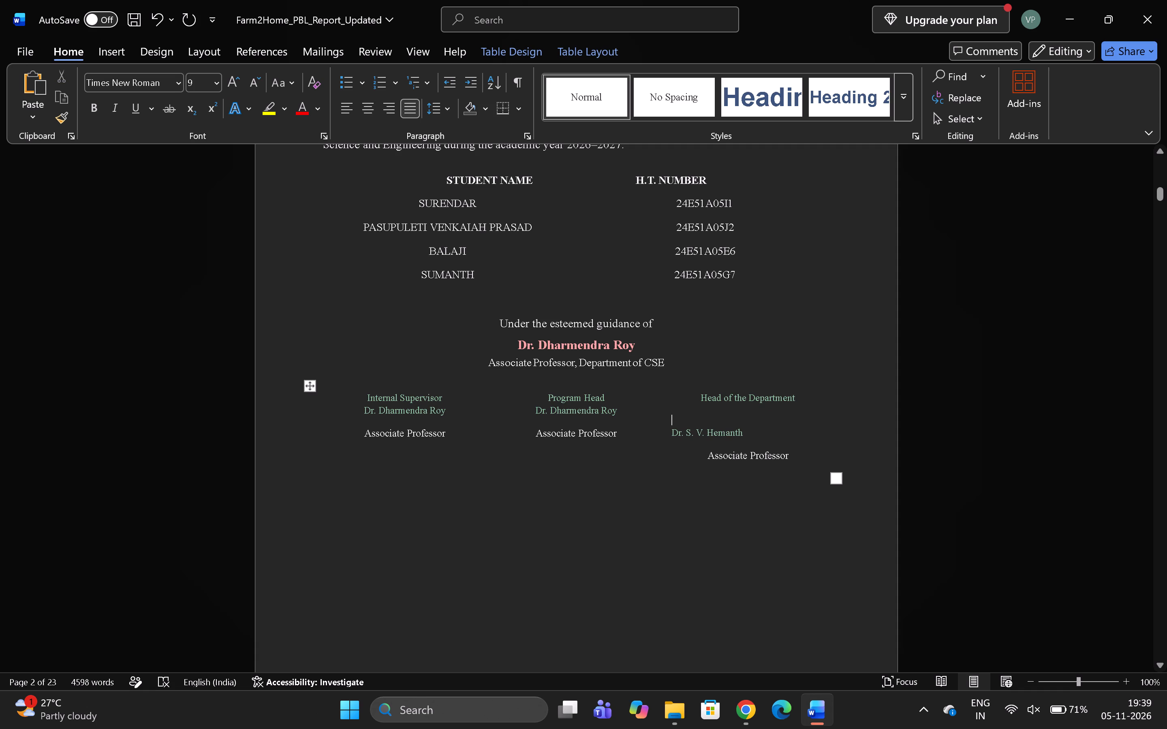
pyautogui.click(660, 437)
pyautogui.moveTo(660, 437); pyautogui.dragTo(625, 488)
pyautogui.click(625, 488)
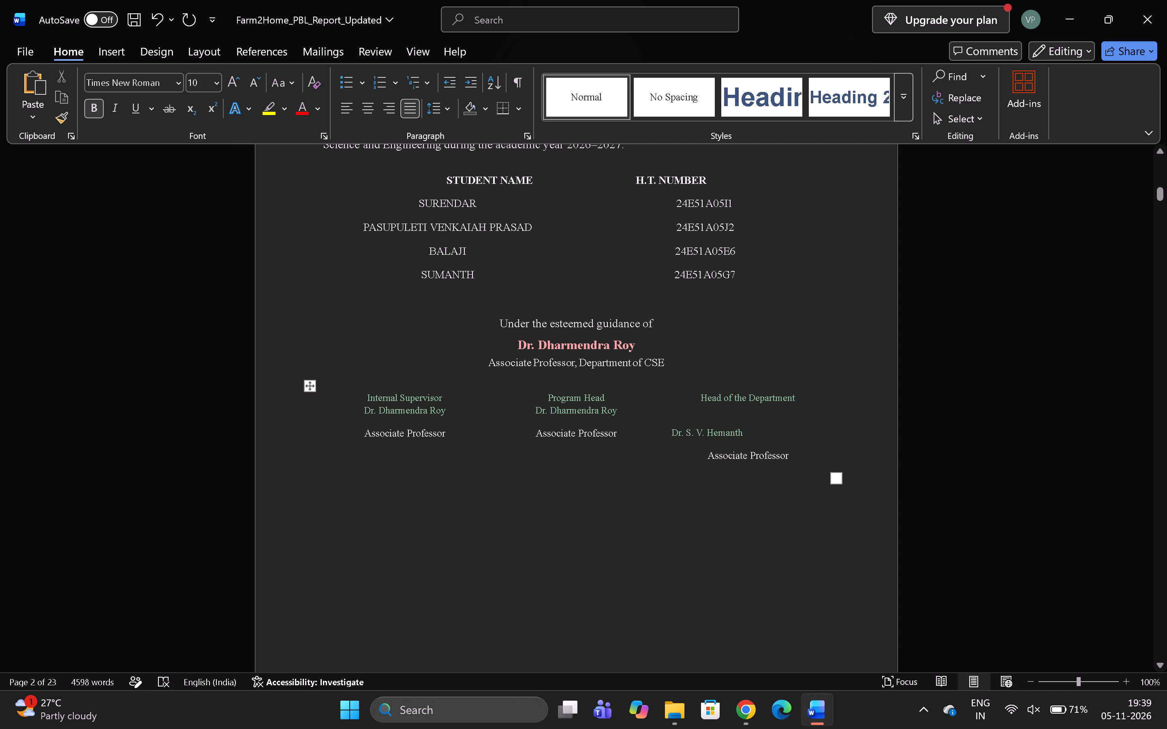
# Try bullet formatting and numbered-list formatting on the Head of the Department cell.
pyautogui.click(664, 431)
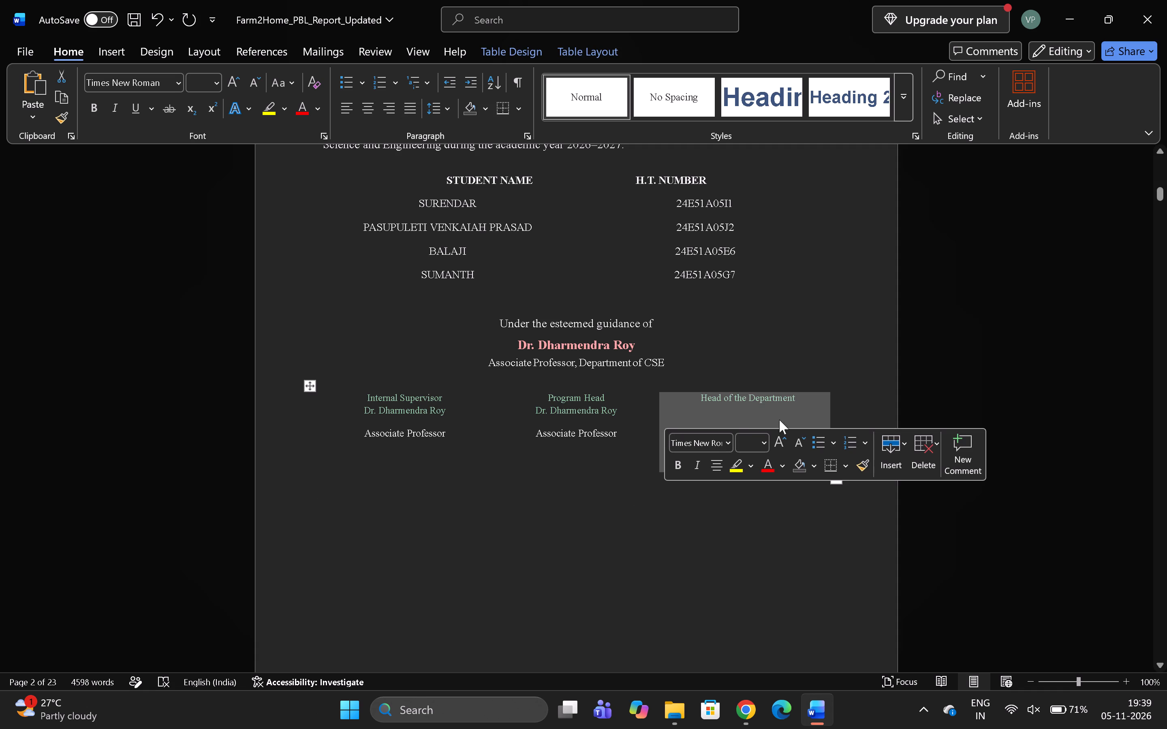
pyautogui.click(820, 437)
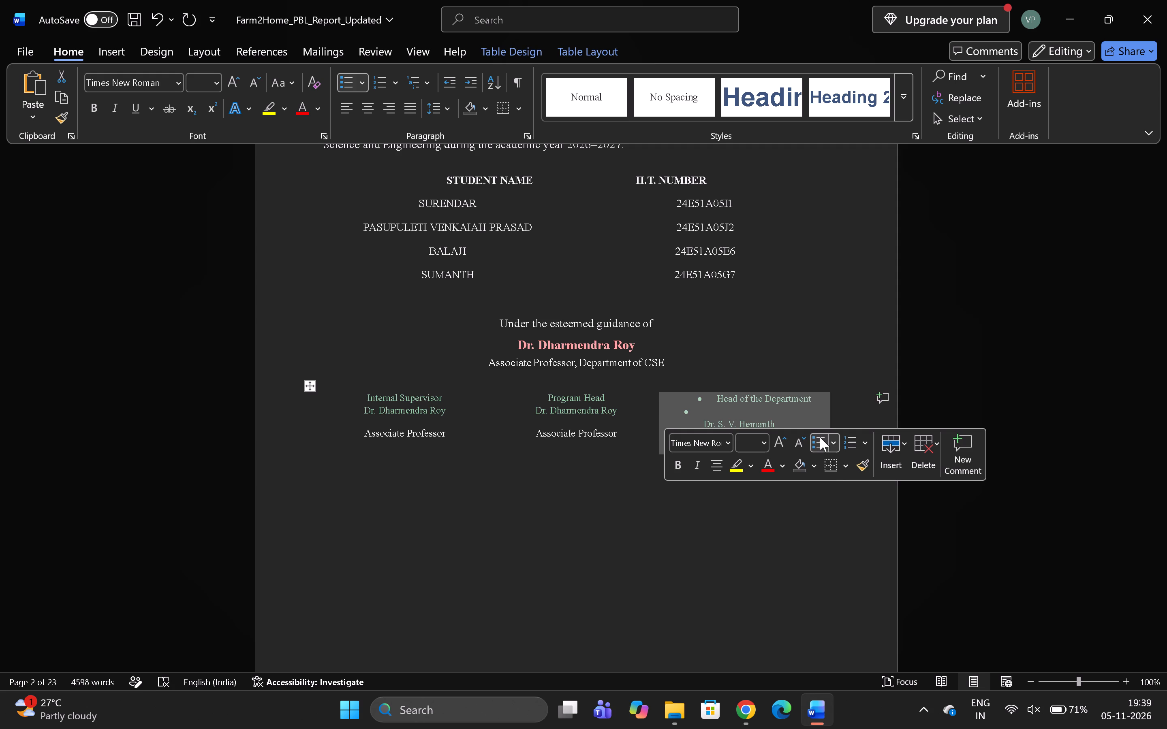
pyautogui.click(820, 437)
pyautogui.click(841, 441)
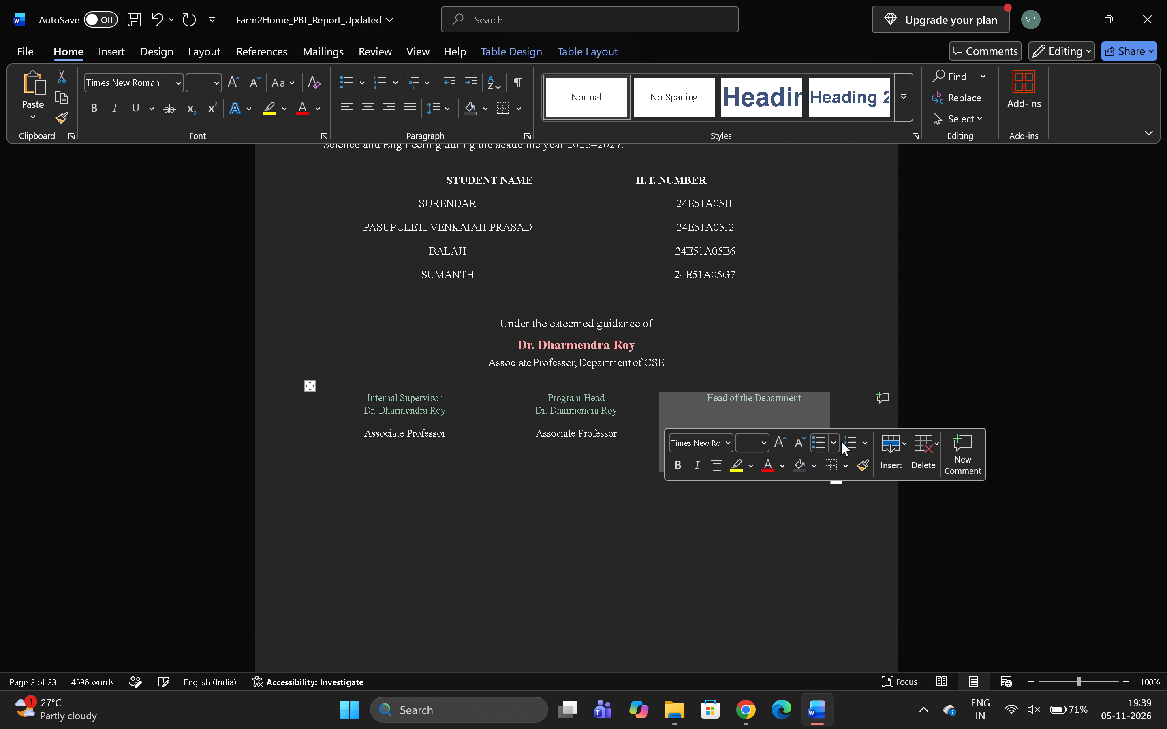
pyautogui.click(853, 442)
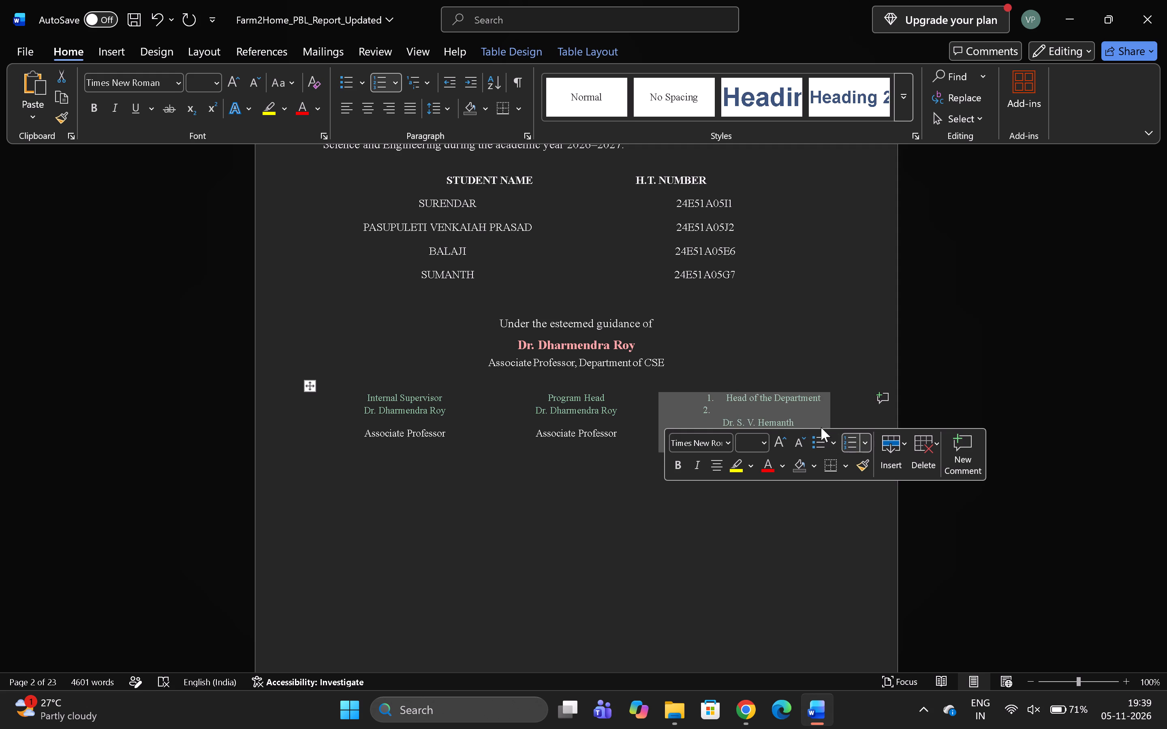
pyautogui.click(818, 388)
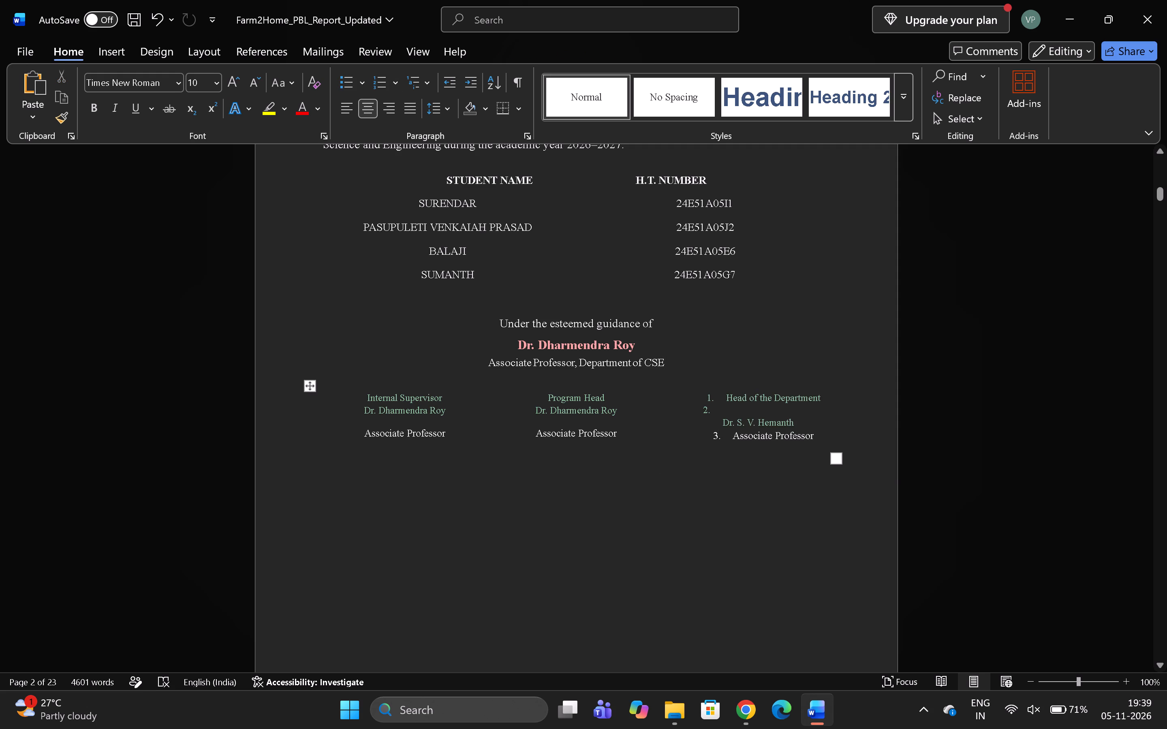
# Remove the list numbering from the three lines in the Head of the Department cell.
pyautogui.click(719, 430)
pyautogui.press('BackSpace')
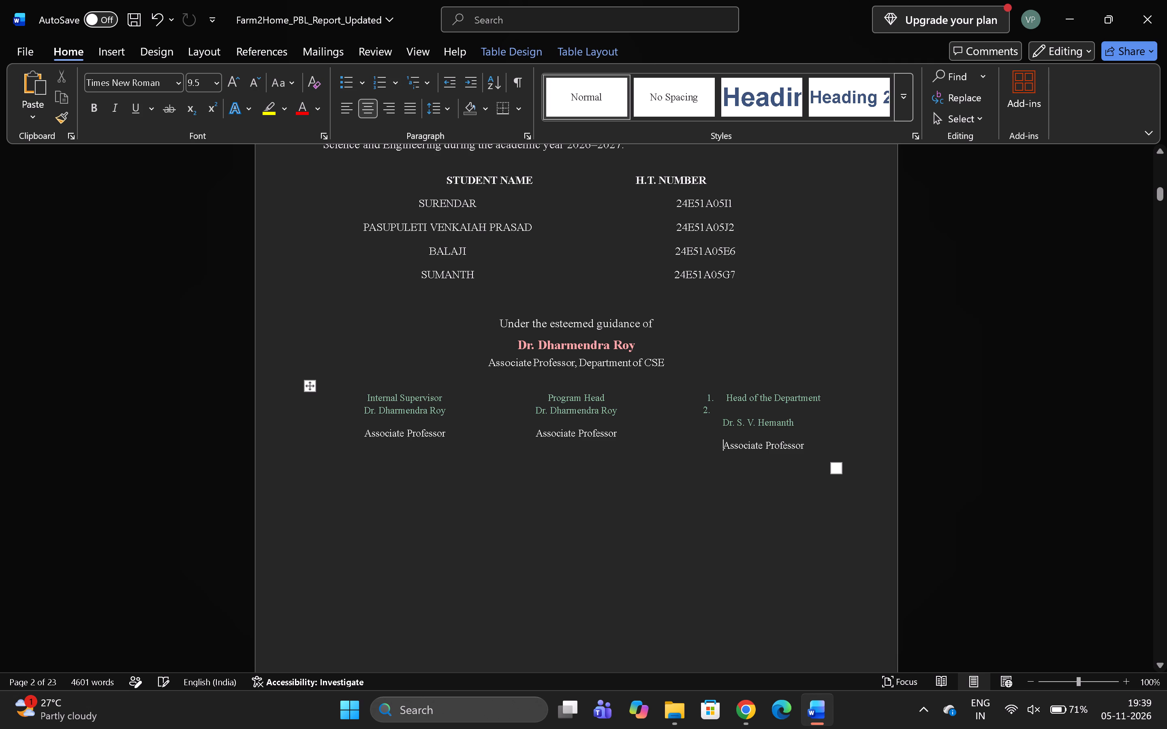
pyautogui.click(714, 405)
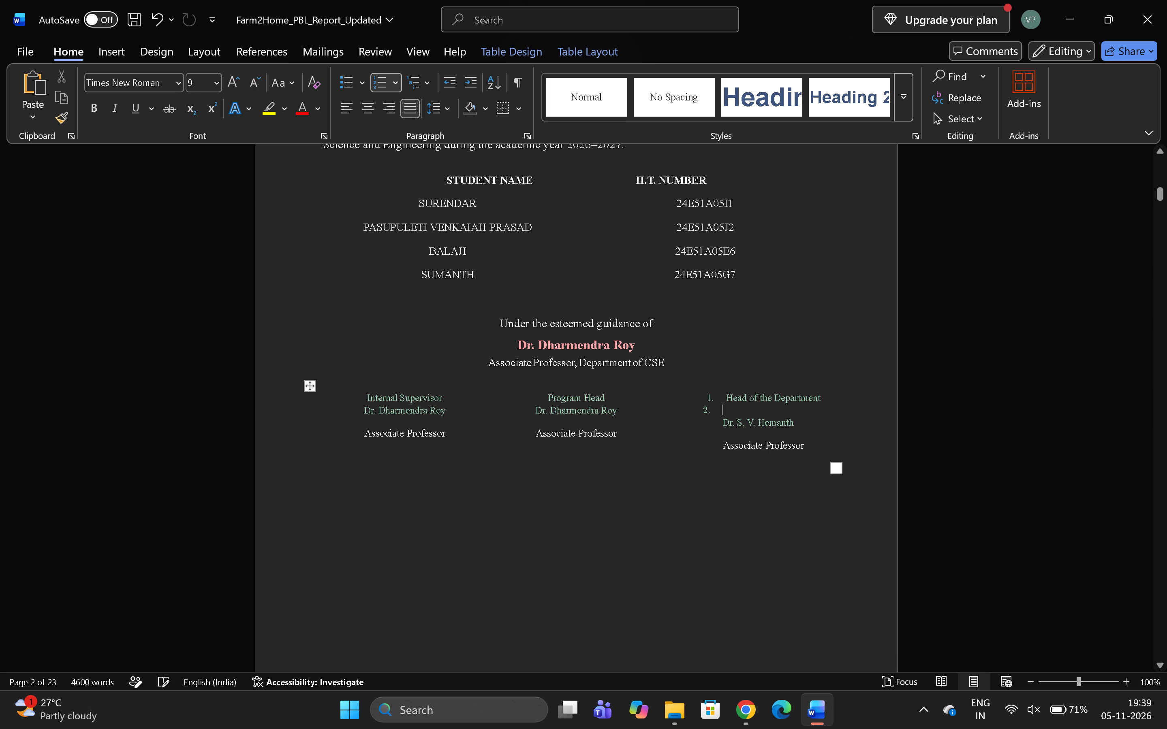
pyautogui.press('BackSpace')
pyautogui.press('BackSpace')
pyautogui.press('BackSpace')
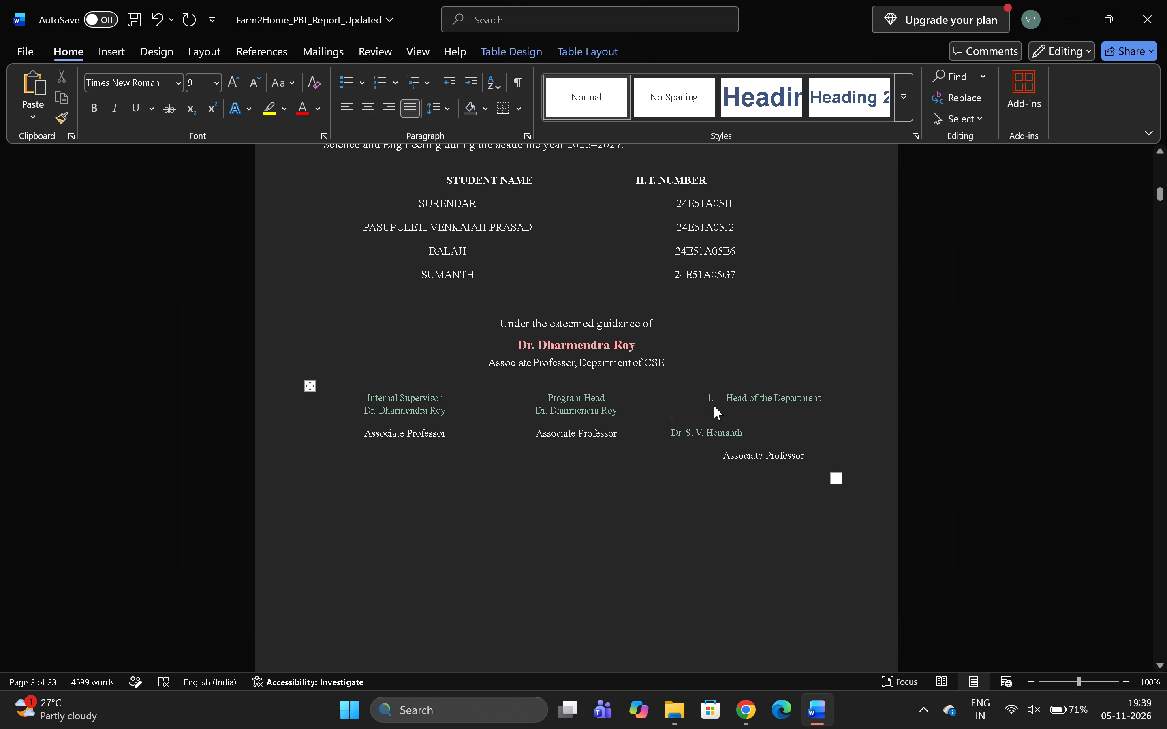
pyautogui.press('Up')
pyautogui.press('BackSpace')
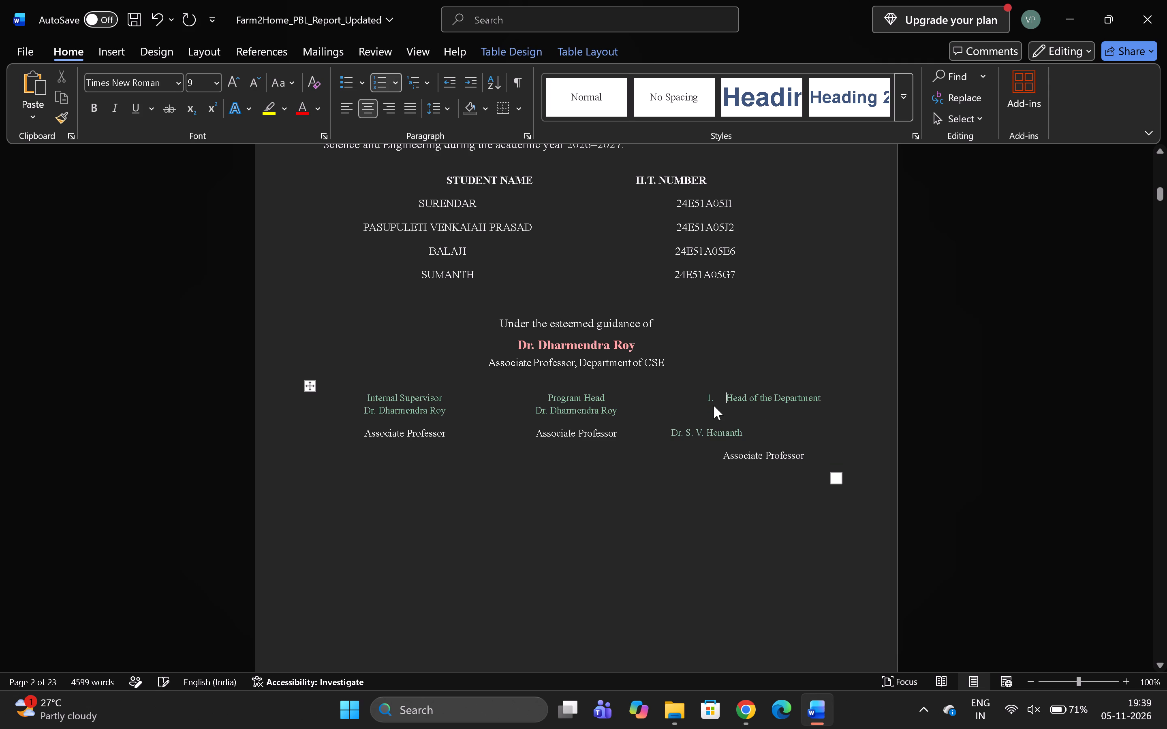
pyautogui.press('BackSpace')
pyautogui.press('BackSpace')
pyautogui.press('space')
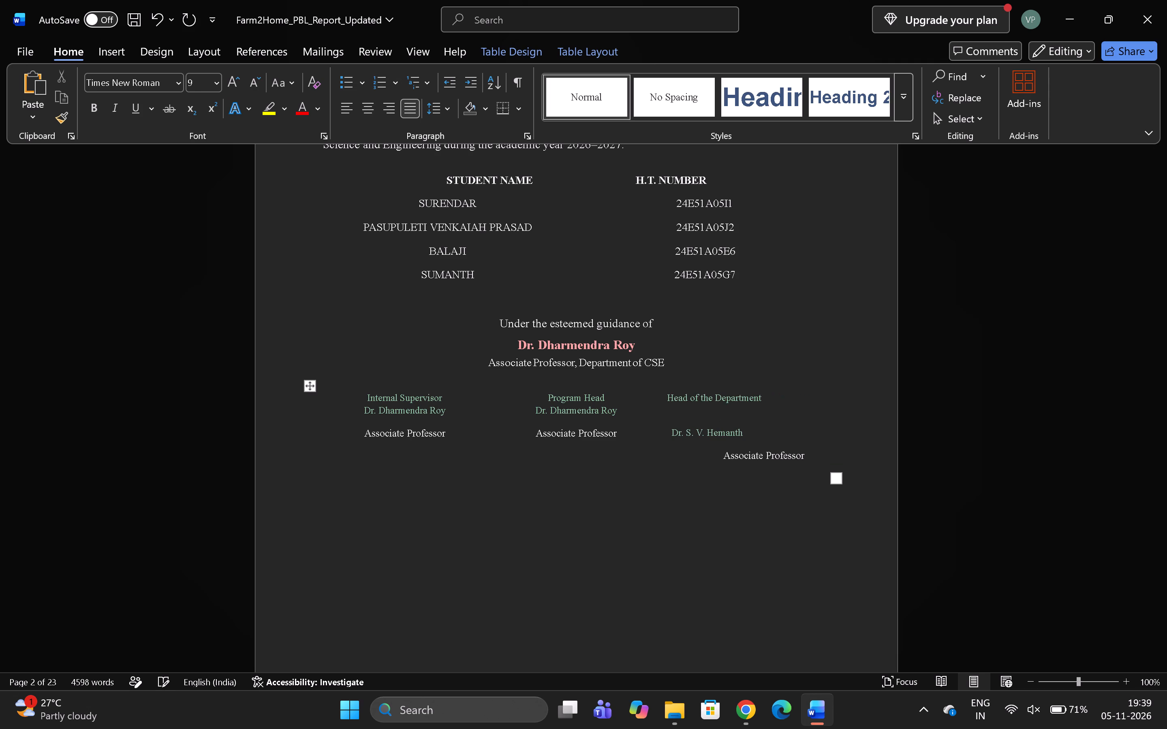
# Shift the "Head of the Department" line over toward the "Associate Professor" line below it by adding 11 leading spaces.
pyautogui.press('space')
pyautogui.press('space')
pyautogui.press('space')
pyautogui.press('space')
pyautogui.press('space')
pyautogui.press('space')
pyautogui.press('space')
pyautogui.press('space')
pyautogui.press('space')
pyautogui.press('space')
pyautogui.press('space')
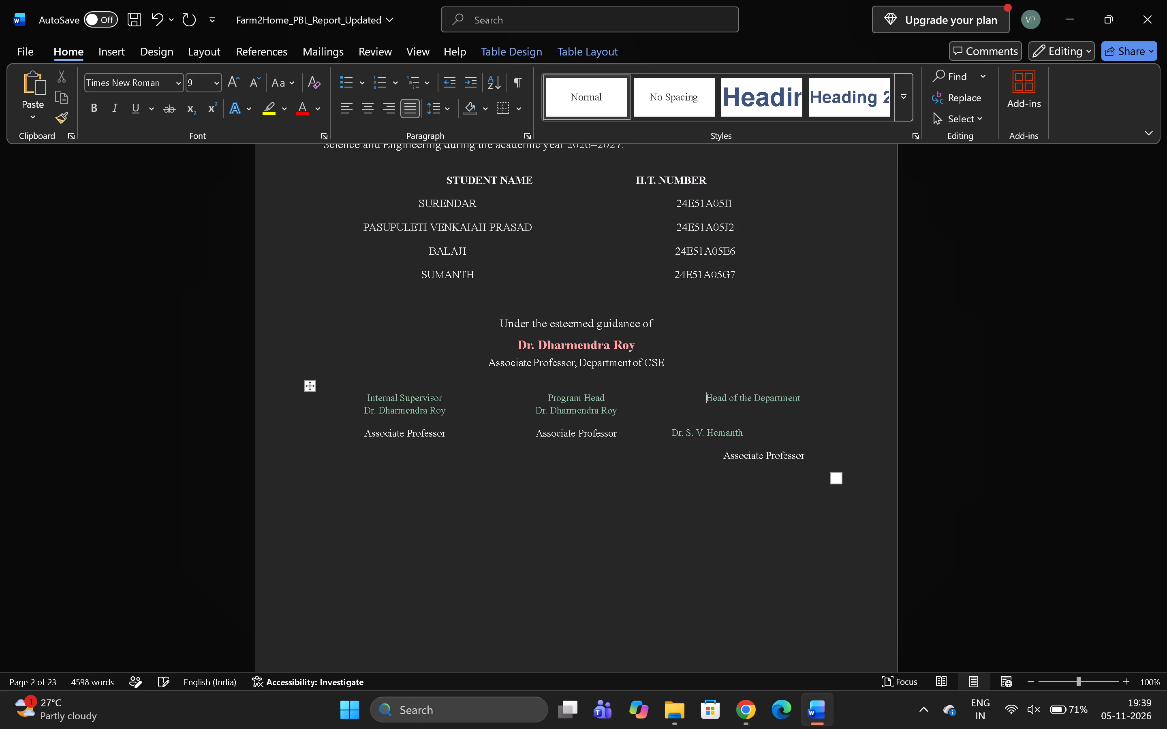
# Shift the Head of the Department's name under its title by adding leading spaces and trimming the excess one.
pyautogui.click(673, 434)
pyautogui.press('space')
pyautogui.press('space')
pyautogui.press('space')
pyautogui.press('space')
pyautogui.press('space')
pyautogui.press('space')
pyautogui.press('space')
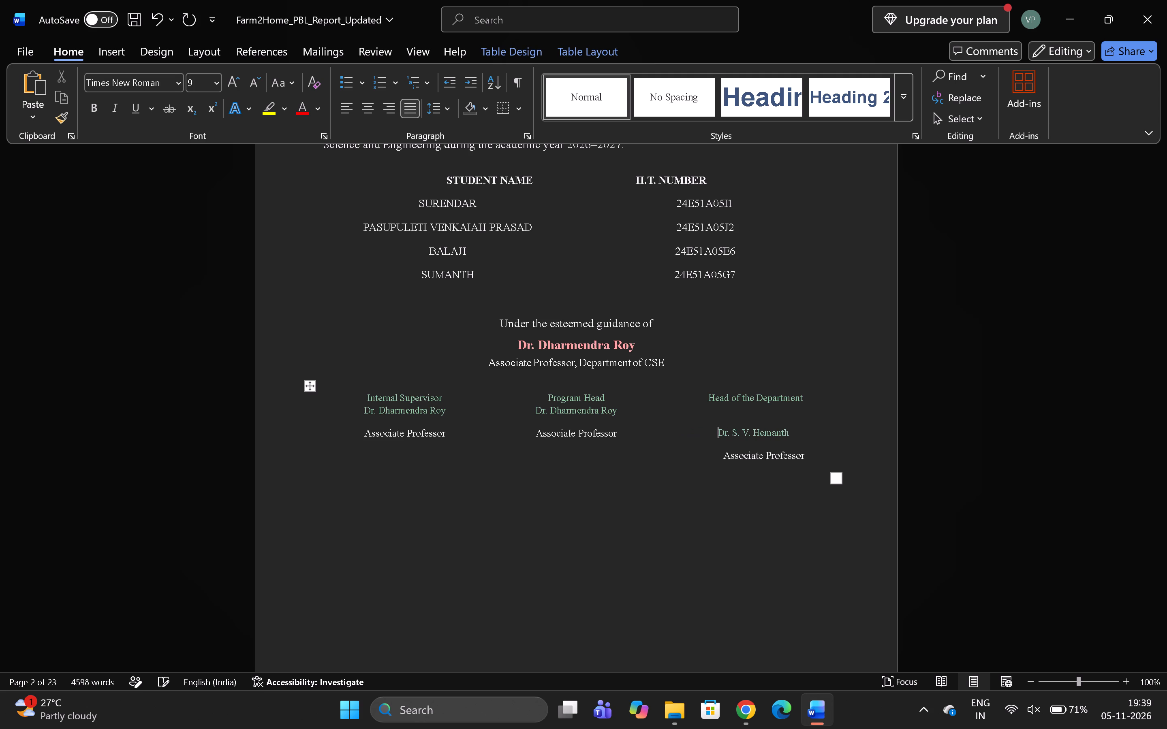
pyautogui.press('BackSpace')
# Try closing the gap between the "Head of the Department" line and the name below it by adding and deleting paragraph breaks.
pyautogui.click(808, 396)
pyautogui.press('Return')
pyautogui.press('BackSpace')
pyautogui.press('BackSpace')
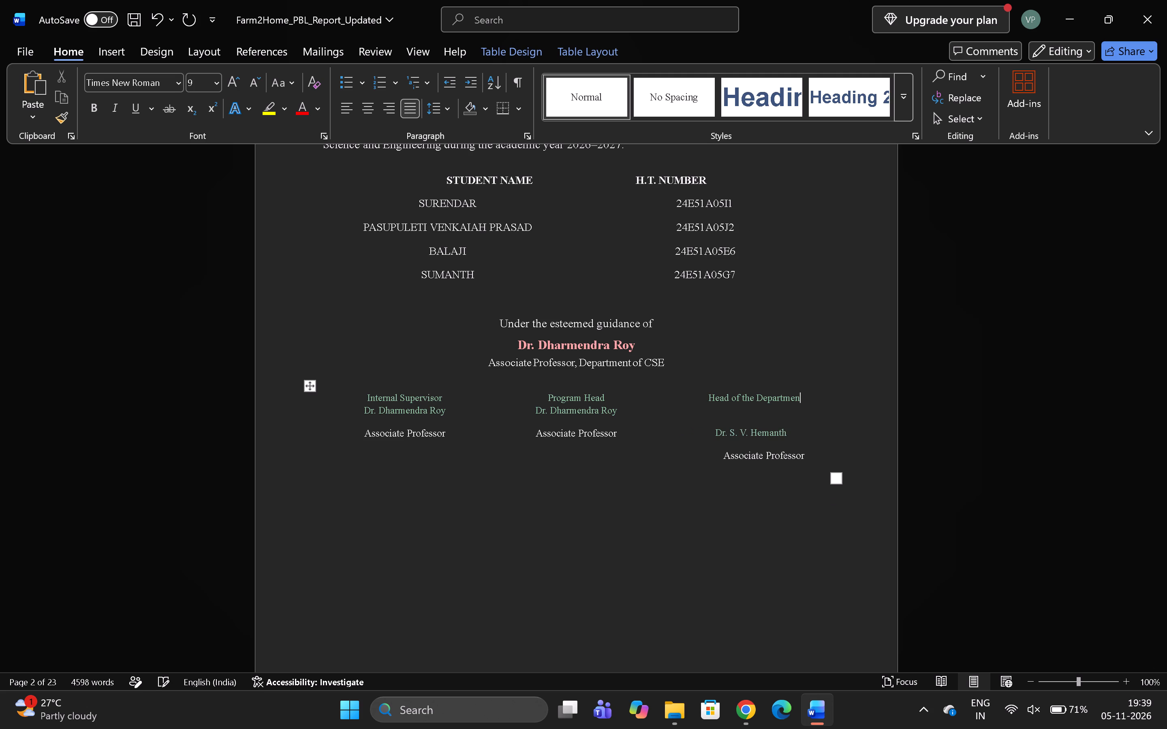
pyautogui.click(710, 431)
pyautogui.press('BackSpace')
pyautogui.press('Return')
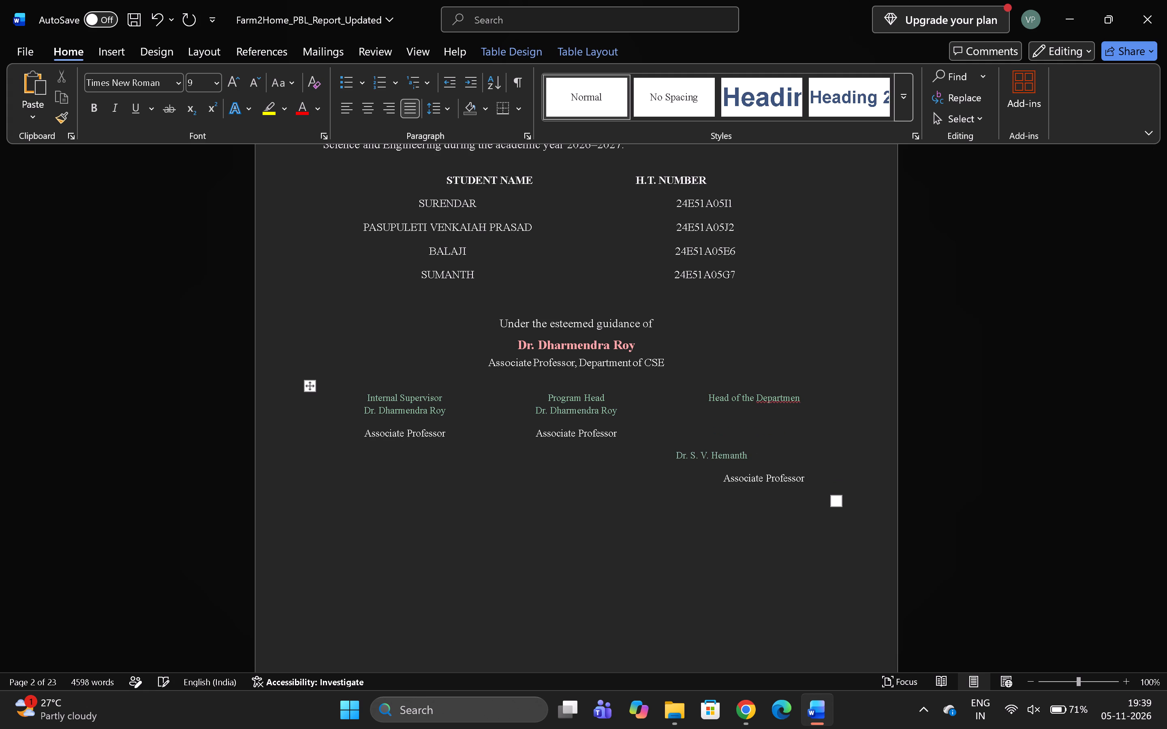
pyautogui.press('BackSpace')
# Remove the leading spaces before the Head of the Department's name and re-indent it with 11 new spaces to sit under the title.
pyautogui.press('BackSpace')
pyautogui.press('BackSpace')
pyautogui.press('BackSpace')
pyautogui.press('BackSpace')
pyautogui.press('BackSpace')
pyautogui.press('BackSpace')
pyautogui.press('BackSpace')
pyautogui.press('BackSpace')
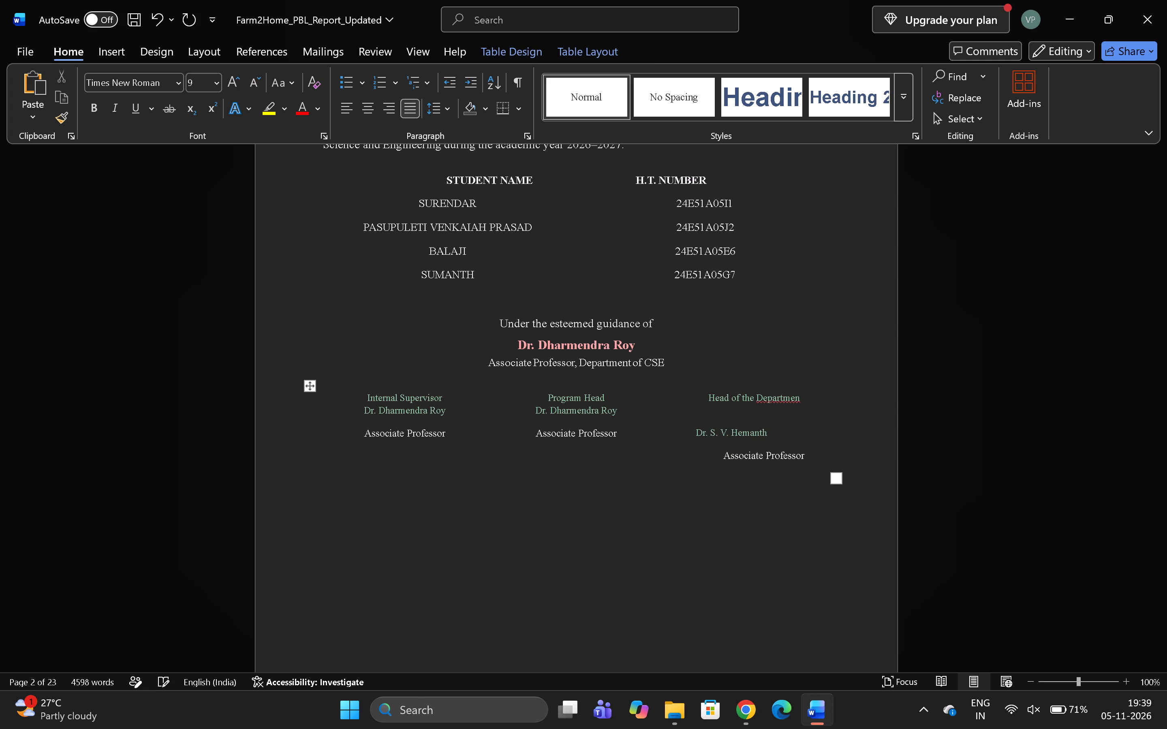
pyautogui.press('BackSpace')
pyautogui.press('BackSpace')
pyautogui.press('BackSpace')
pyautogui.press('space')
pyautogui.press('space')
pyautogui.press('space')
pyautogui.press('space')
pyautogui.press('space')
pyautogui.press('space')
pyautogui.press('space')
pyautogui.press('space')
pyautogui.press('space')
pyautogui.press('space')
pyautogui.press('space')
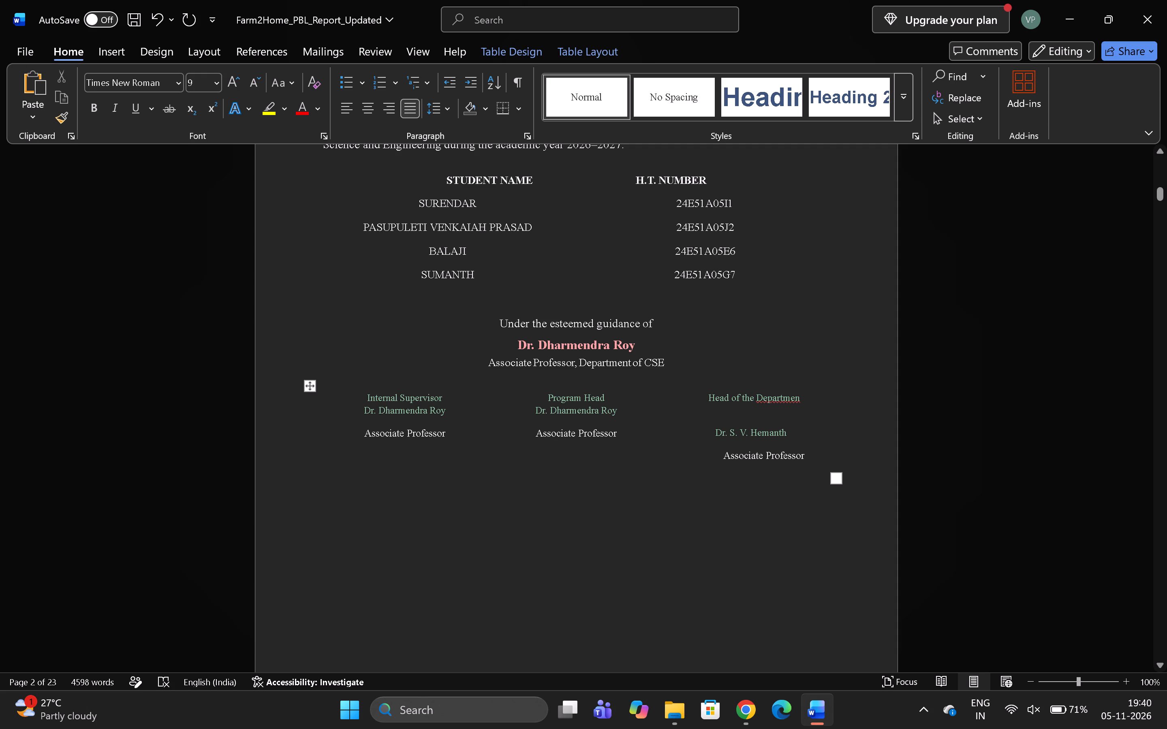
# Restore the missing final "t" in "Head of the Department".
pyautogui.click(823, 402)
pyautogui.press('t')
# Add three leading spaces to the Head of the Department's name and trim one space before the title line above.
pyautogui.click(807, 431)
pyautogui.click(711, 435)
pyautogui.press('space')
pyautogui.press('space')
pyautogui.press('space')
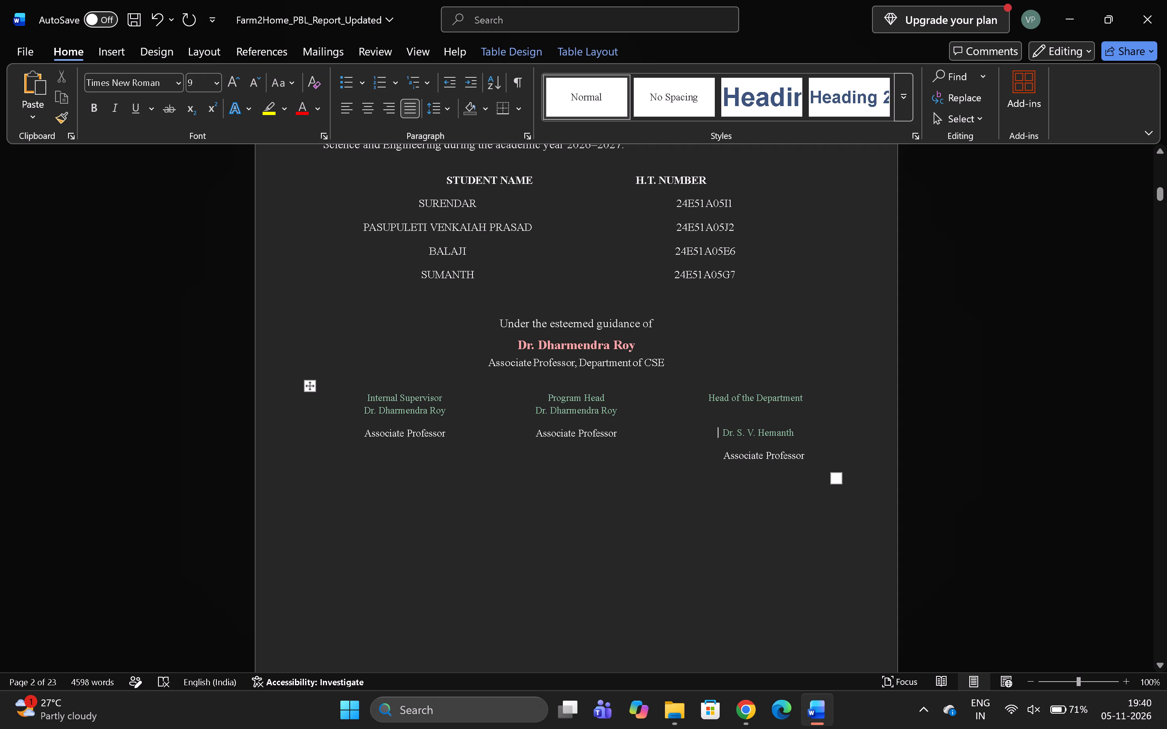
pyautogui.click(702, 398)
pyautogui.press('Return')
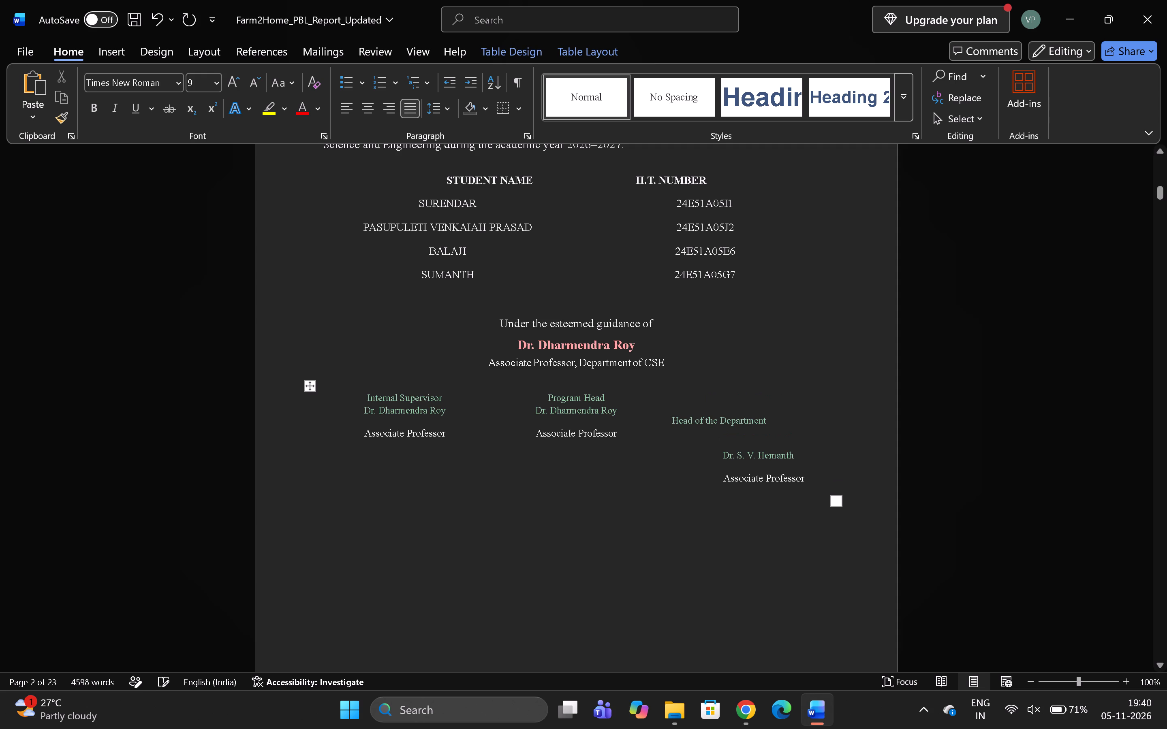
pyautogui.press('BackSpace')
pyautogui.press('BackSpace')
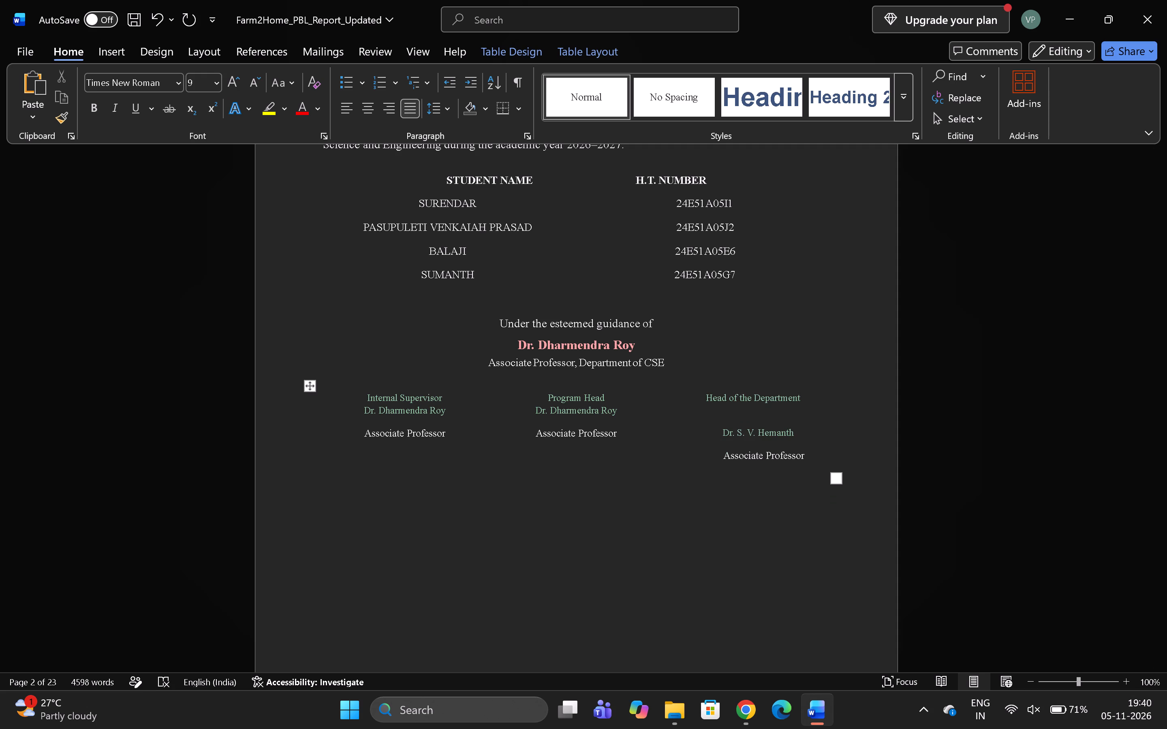
# Undo the edits in the Head of the Department cell back to the centred title, name and "Associate Professor" lines.
pyautogui.hotkey('ctrl', 'z')
pyautogui.hotkey('ctrl', 'z')
pyautogui.hotkey('ctrl', 'z')
pyautogui.hotkey('ctrl', 'z')
pyautogui.hotkey('ctrl', 'z')
pyautogui.hotkey('ctrl', 'z')
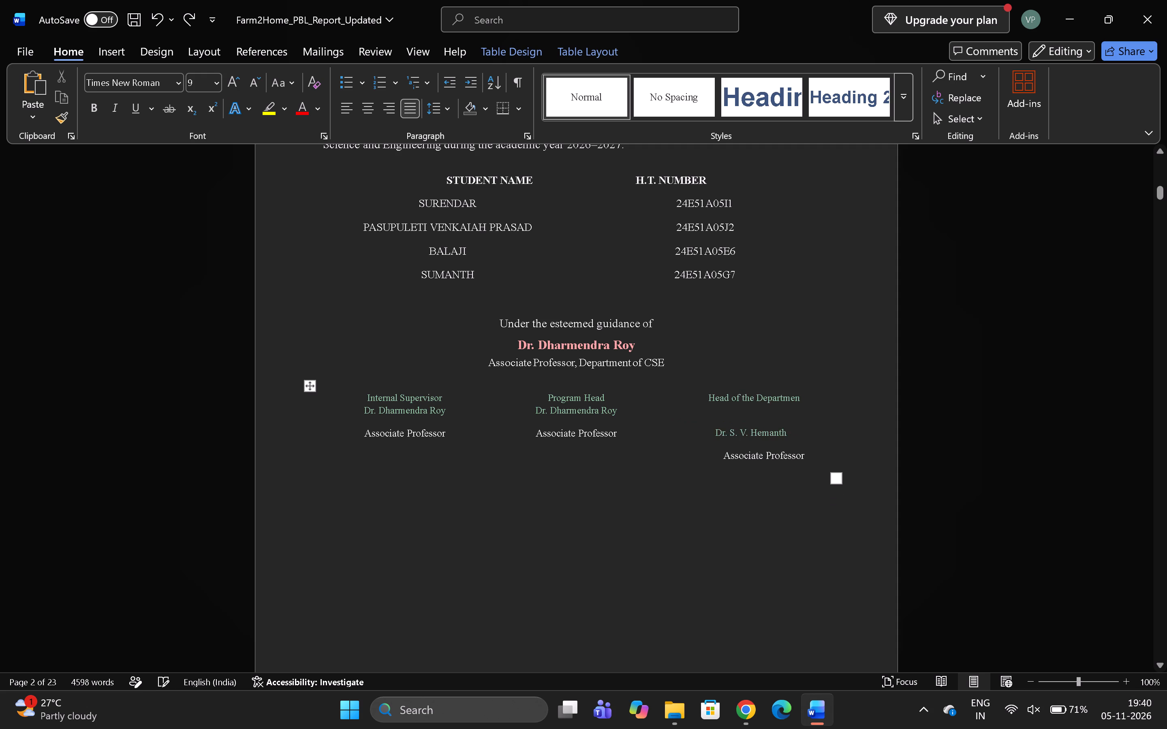
pyautogui.hotkey('ctrl', 'z')
pyautogui.hotkey('ctrl', 'z')
pyautogui.hotkey('ctrl', 'z')
pyautogui.hotkey('ctrl', 'z')
pyautogui.hotkey('ctrl', 'z')
pyautogui.hotkey('ctrl', 'z')
pyautogui.hotkey('ctrl', 'z')
pyautogui.hotkey('ctrl', 'z')
pyautogui.hotkey('ctrl', 'z')
pyautogui.hotkey('ctrl', 'z')
pyautogui.hotkey('ctrl', 'z')
pyautogui.hotkey('ctrl', 'z')
pyautogui.hotkey('ctrl', 'z')
pyautogui.hotkey('ctrl', 'z')
pyautogui.hotkey('ctrl', 'z')
pyautogui.hotkey('ctrl', 'z')
pyautogui.hotkey('ctrl', 'z')
pyautogui.hotkey('ctrl', 'z')
pyautogui.hotkey('ctrl', 'z')
pyautogui.hotkey('ctrl', 'z')
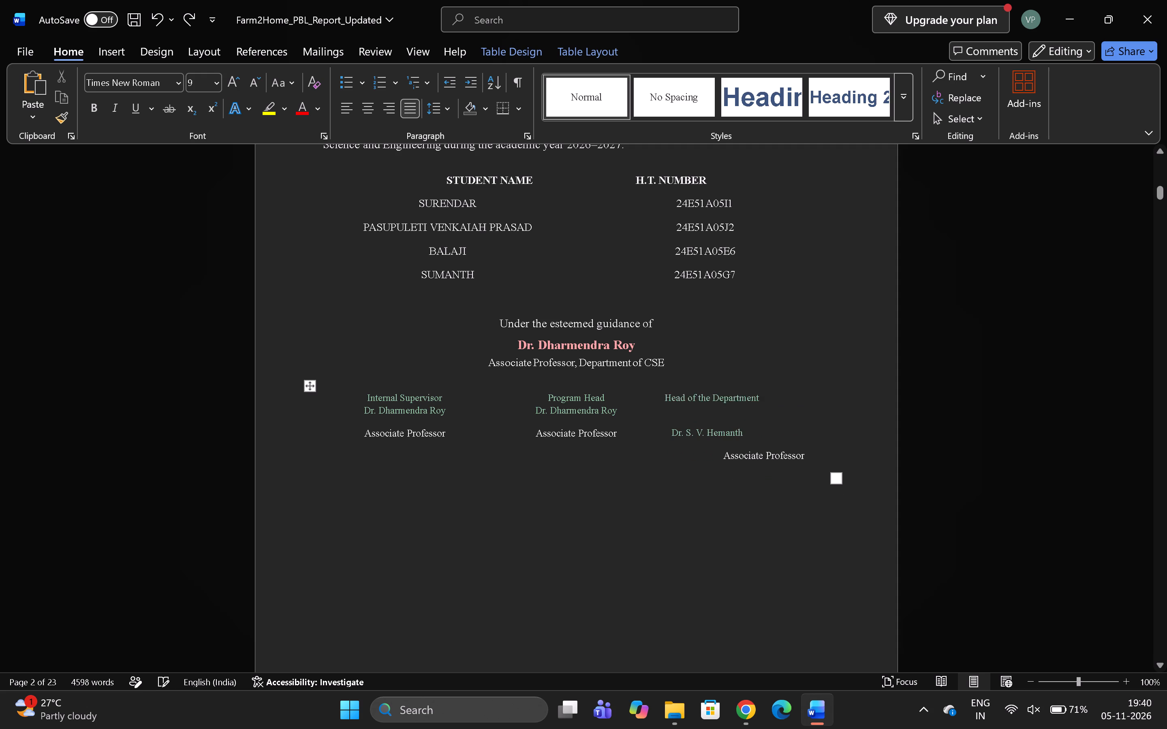
pyautogui.hotkey('ctrl', 'z')
pyautogui.hotkey('ctrl', 'z')
pyautogui.hotkey('ctrl', 'z')
pyautogui.hotkey('ctrl', 'z')
pyautogui.hotkey('ctrl', 'z')
pyautogui.hotkey('ctrl', 'z')
pyautogui.hotkey('ctrl', 'z')
pyautogui.hotkey('ctrl', 'z')
pyautogui.hotkey('ctrl', 'z')
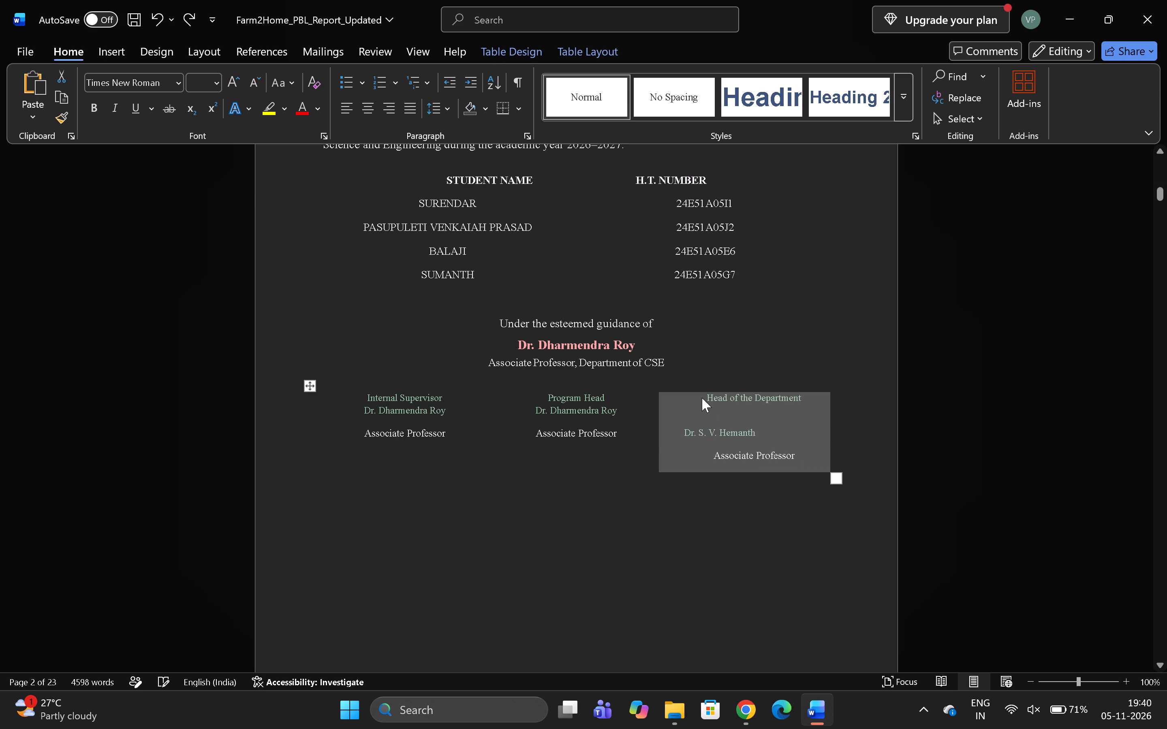
pyautogui.hotkey('ctrl', 'z')
pyautogui.hotkey('ctrl', 'z')
pyautogui.hotkey('ctrl', 'z')
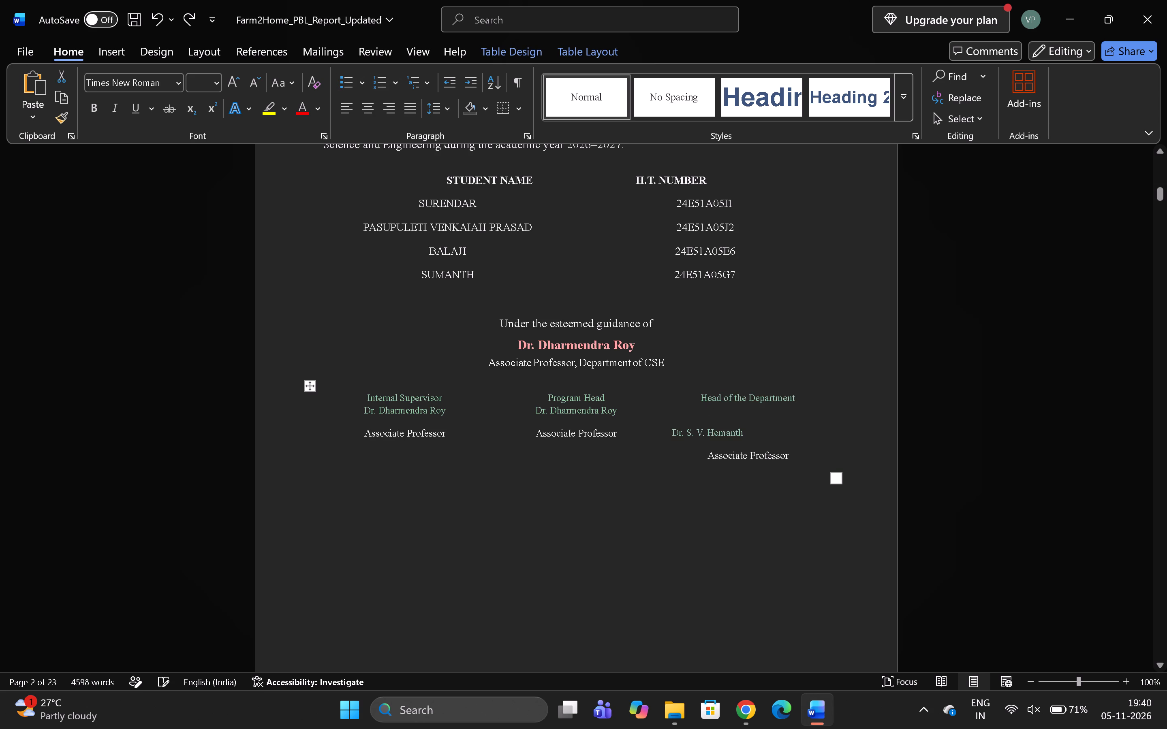
pyautogui.hotkey('ctrl', 'z')
pyautogui.hotkey('ctrl', 'z')
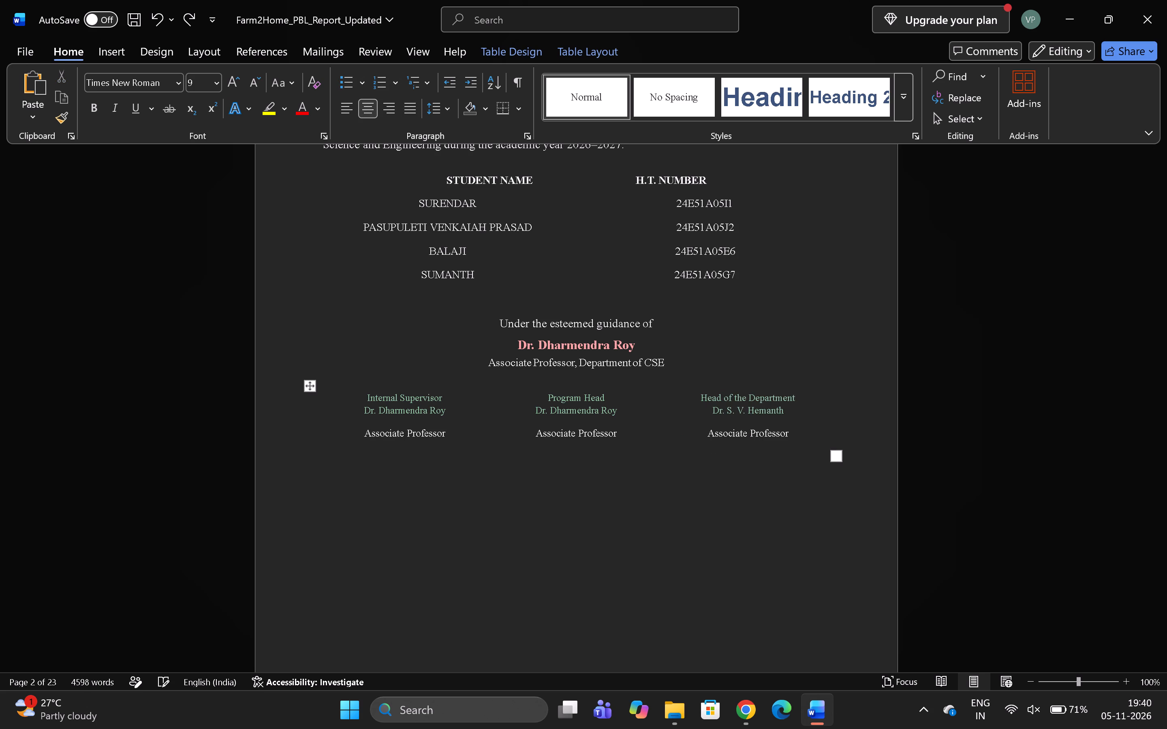
# Review the report's pages from the Certificate through the Declaration, Acknowledgement, Contents and figure lists into Chapter 1 for layout problems.
pyautogui.click(688, 499)
pyautogui.scroll(1, 688, 499)
pyautogui.scroll(-2, 688, 499)
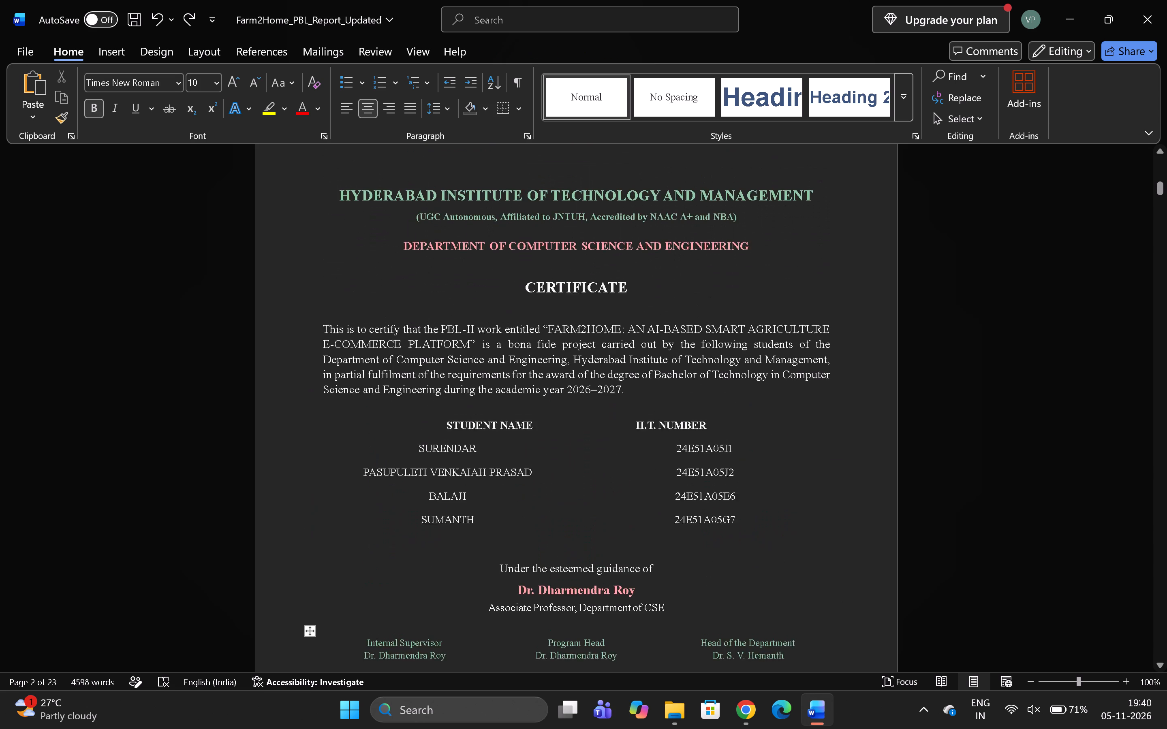
pyautogui.scroll(-2, 688, 499)
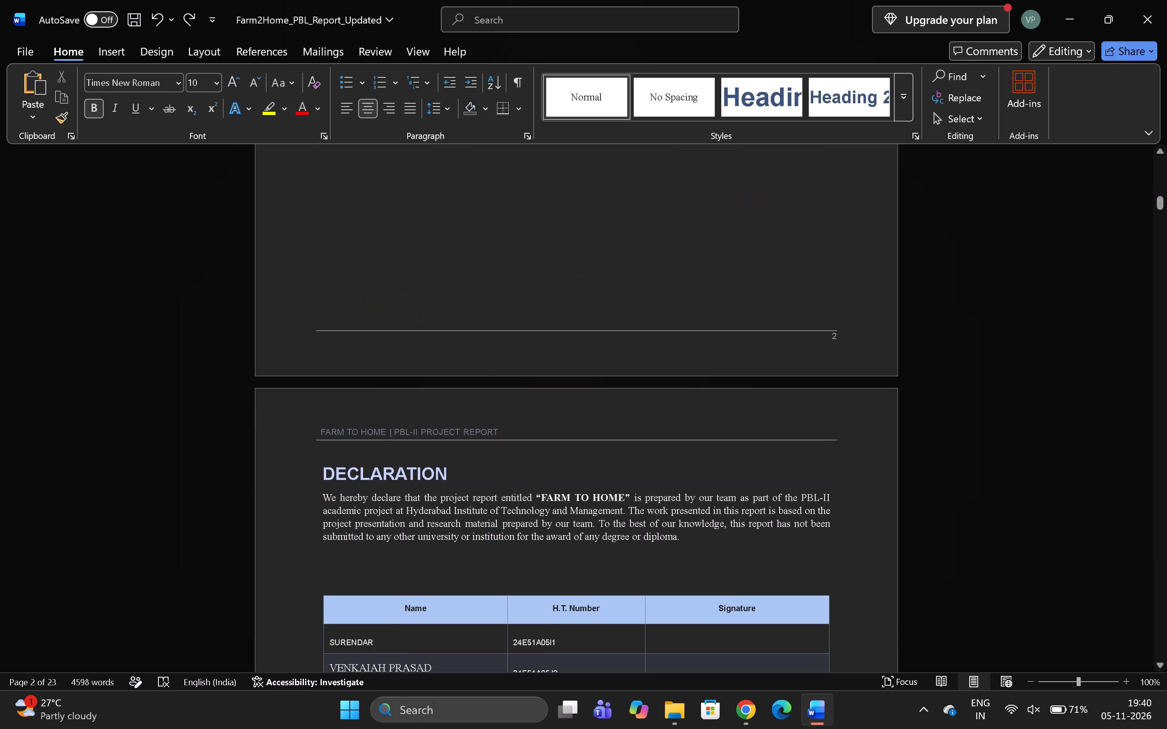
pyautogui.scroll(-4, 688, 499)
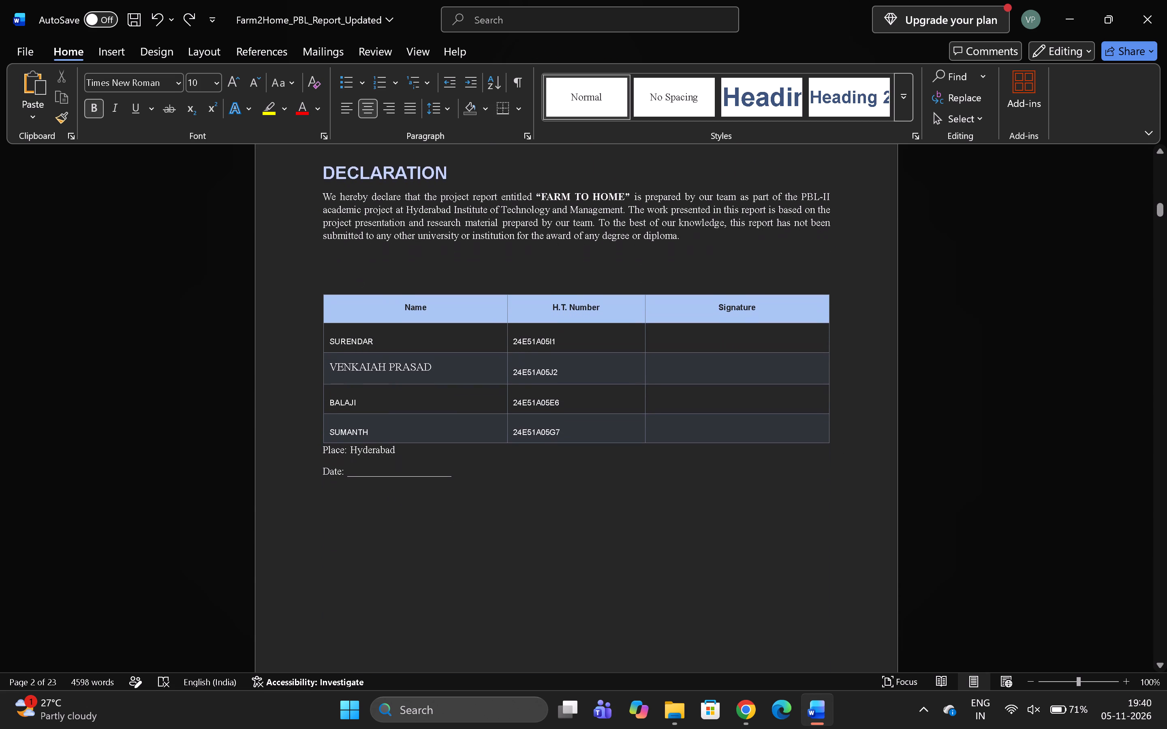
pyautogui.scroll(-5, 688, 499)
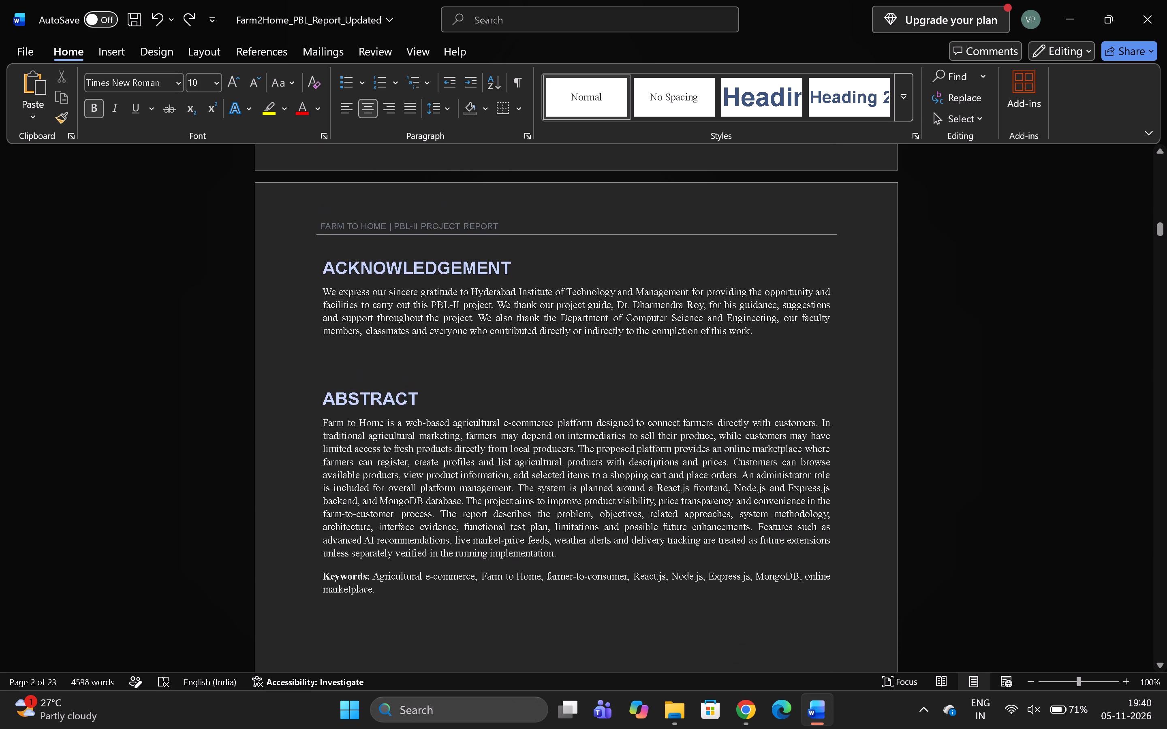
pyautogui.scroll(-3, 688, 499)
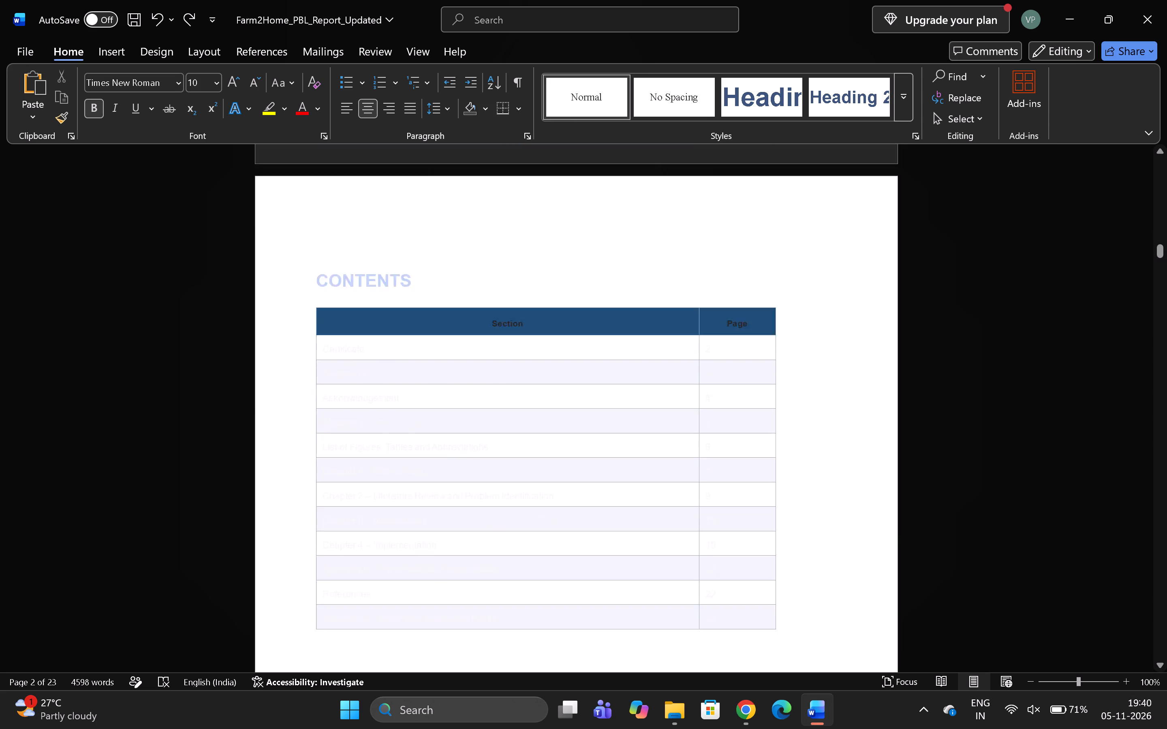
pyautogui.scroll(-5, 688, 499)
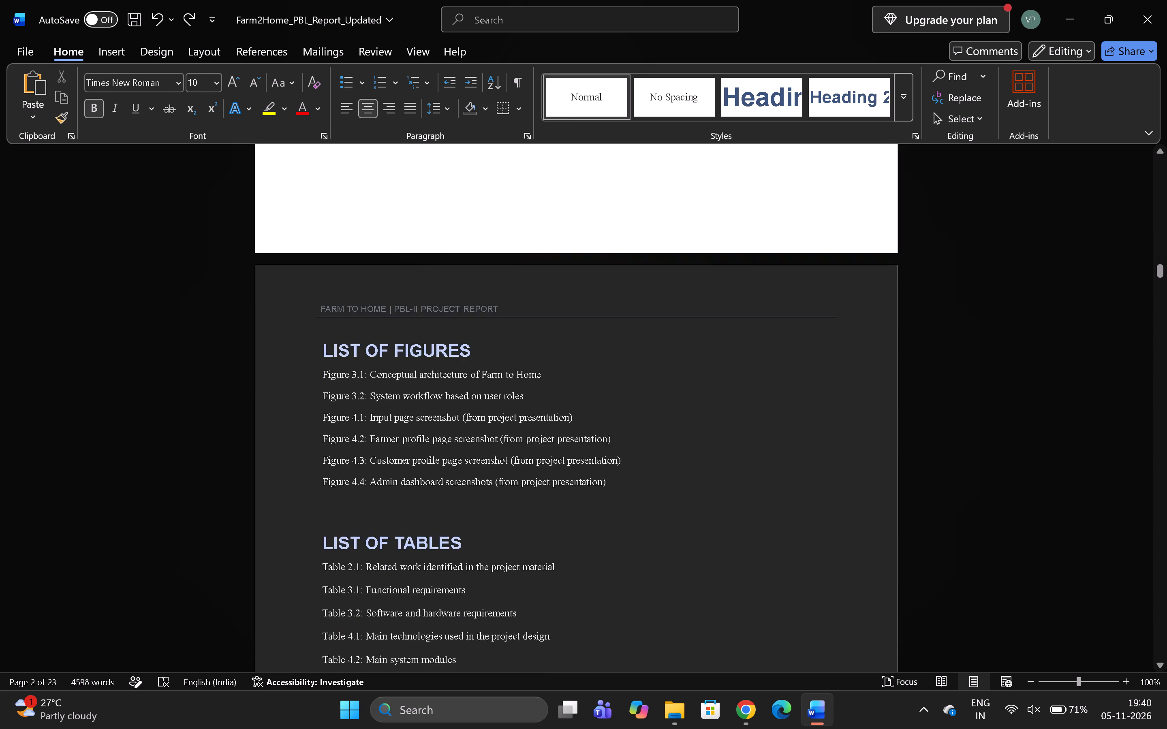
pyautogui.scroll(-2, 688, 499)
# Insert two paragraph breaks before the heading "1.6 Proposed Solution and Report Organization" to push the section onto the next page.
pyautogui.scroll(2, 688, 499)
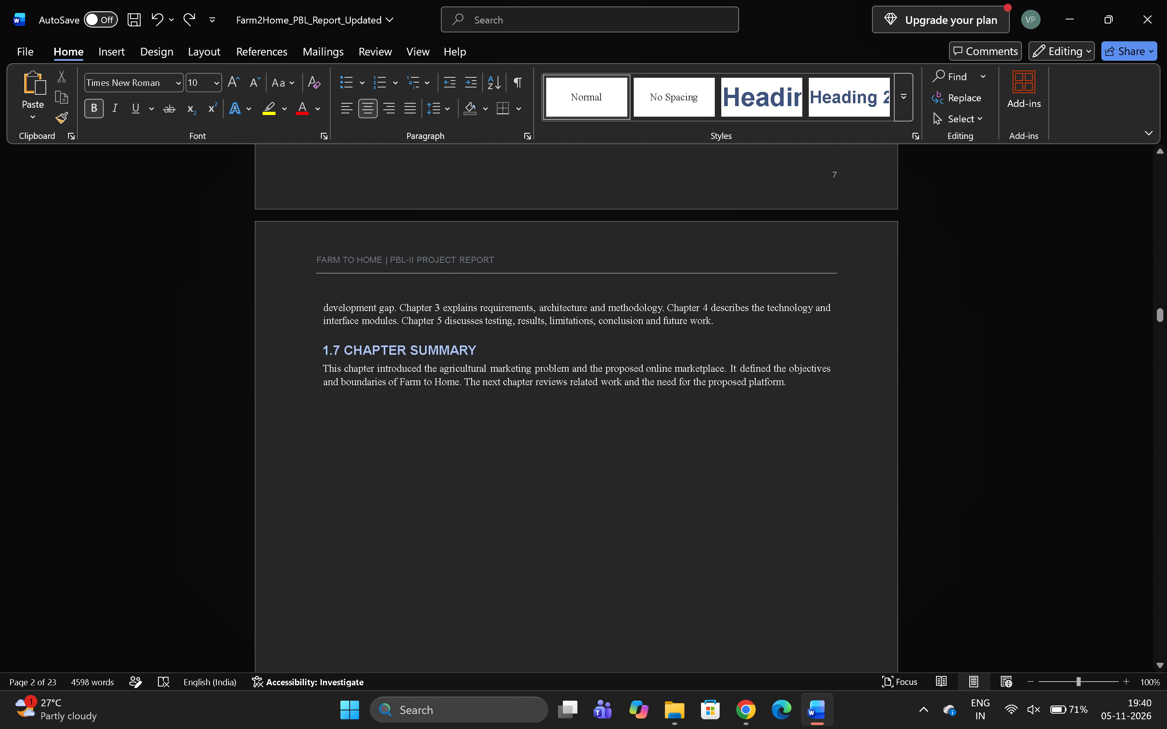
pyautogui.scroll(3, 688, 499)
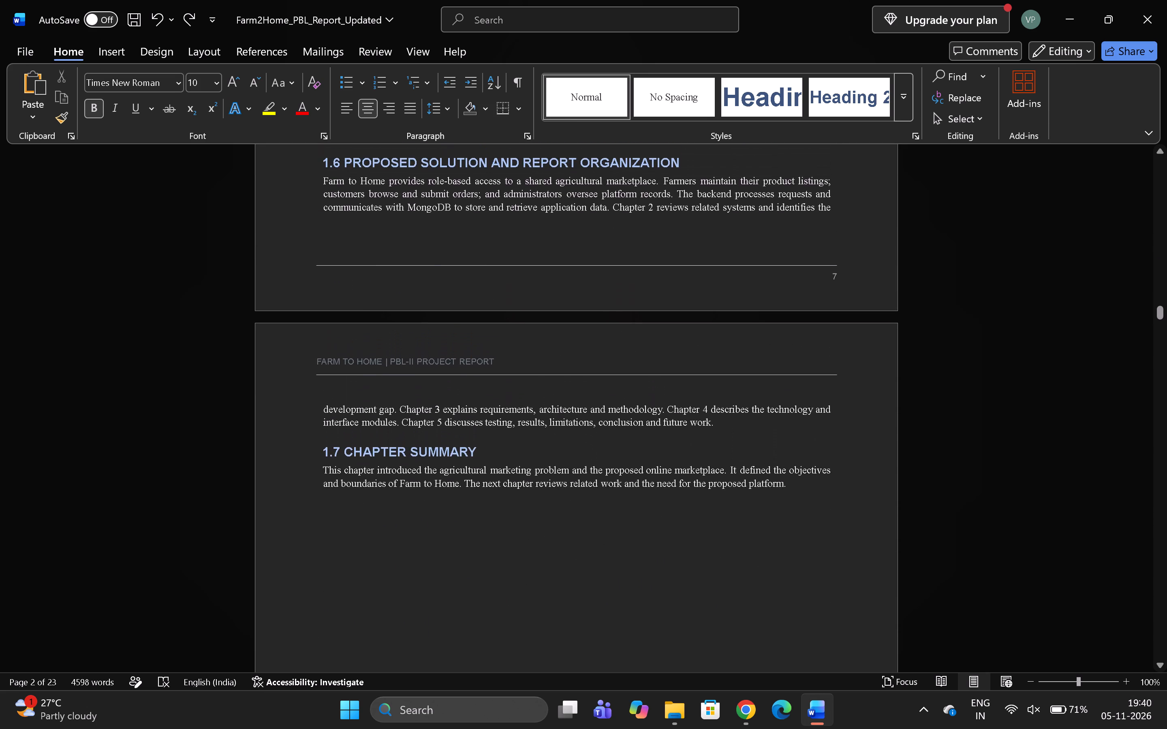
pyautogui.scroll(1, 688, 499)
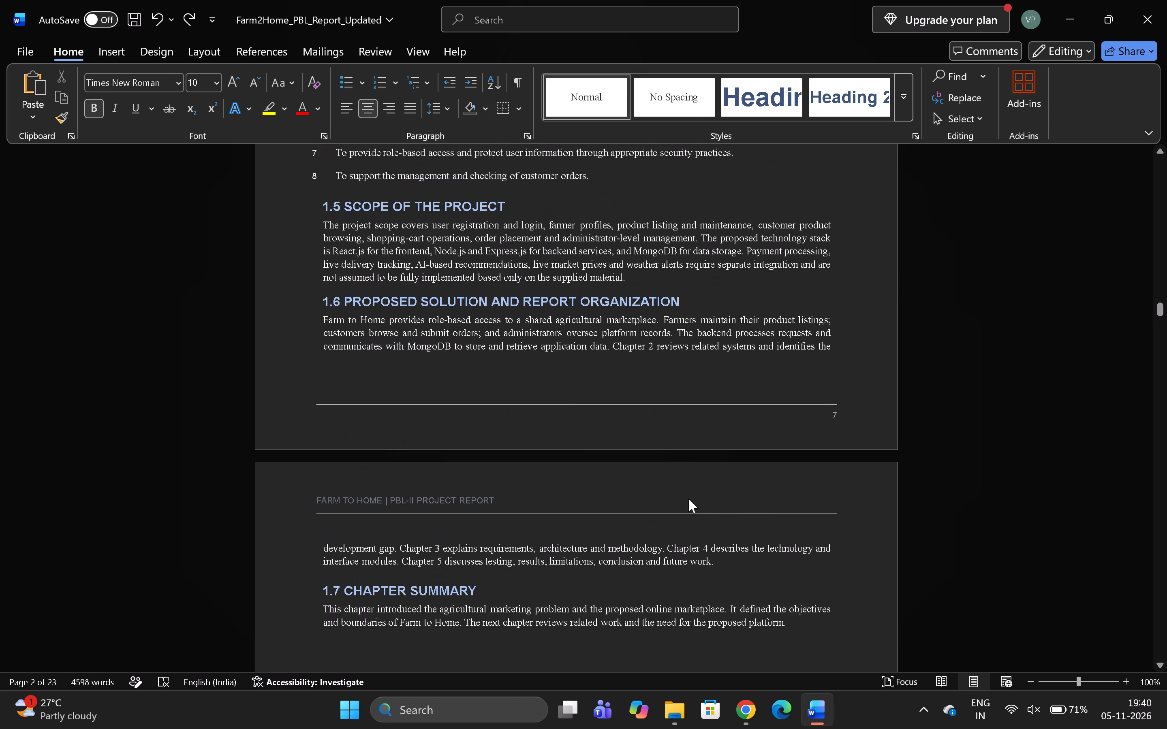
pyautogui.scroll(1, 688, 499)
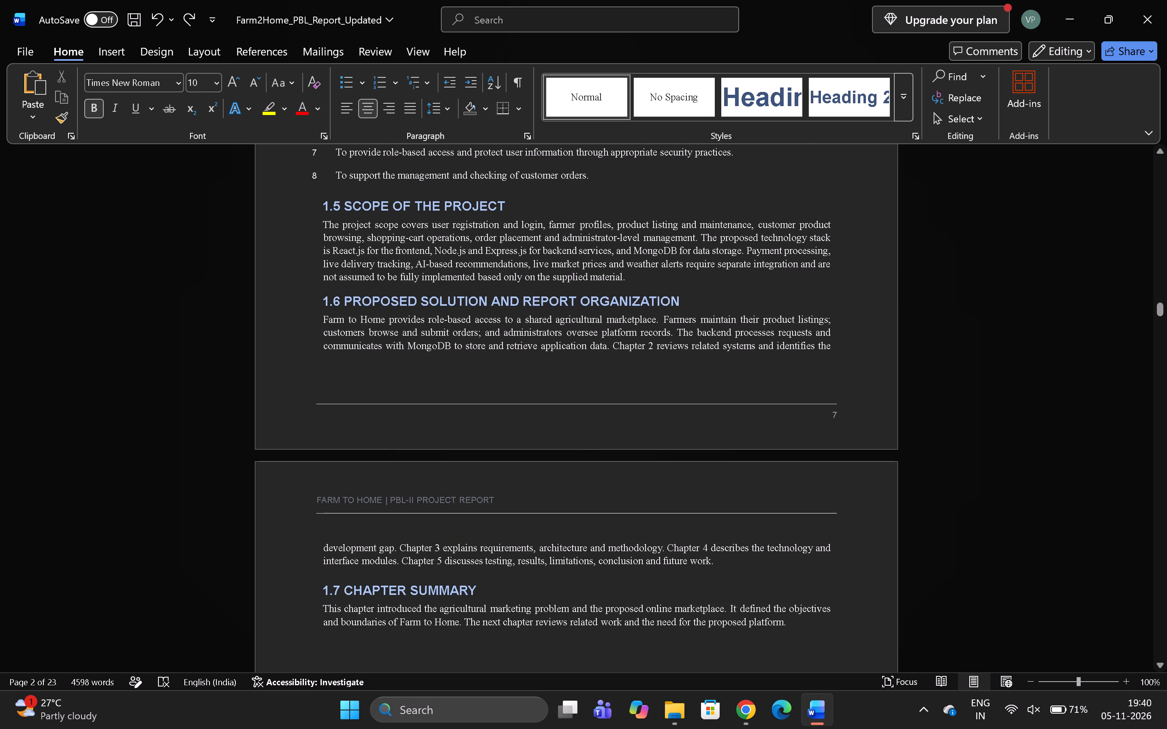
pyautogui.click(321, 291)
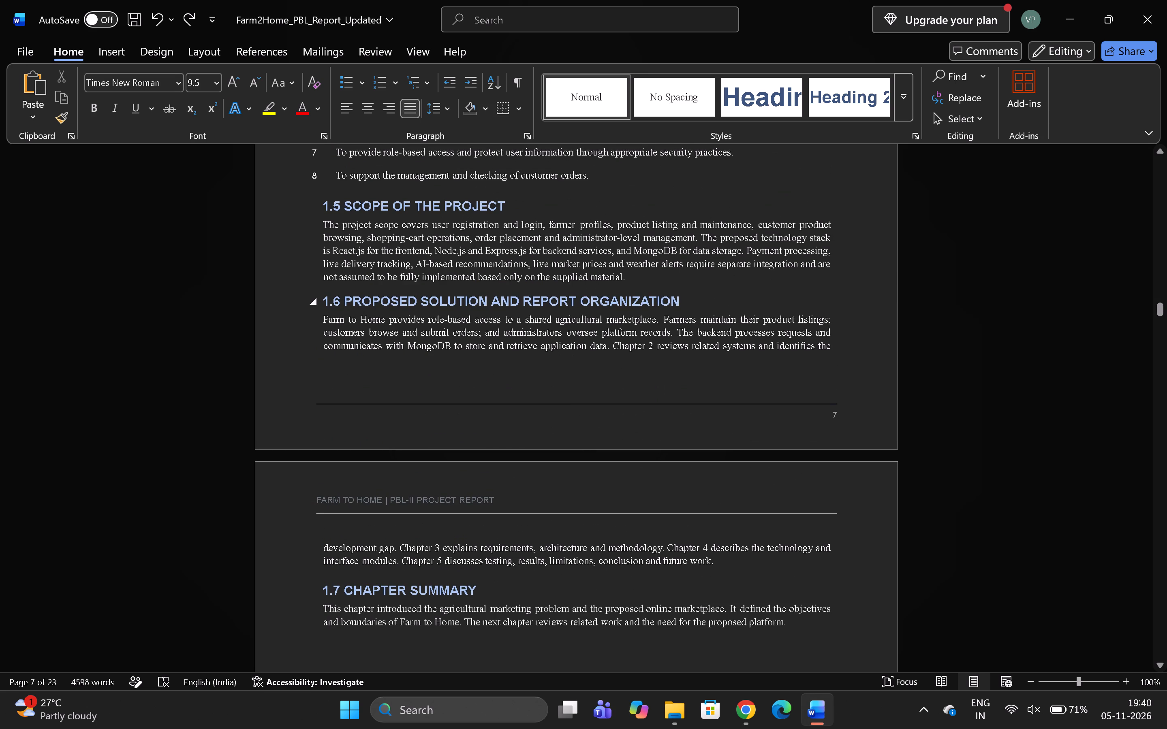
pyautogui.click(315, 294)
pyautogui.press('Return')
pyautogui.press('Return')
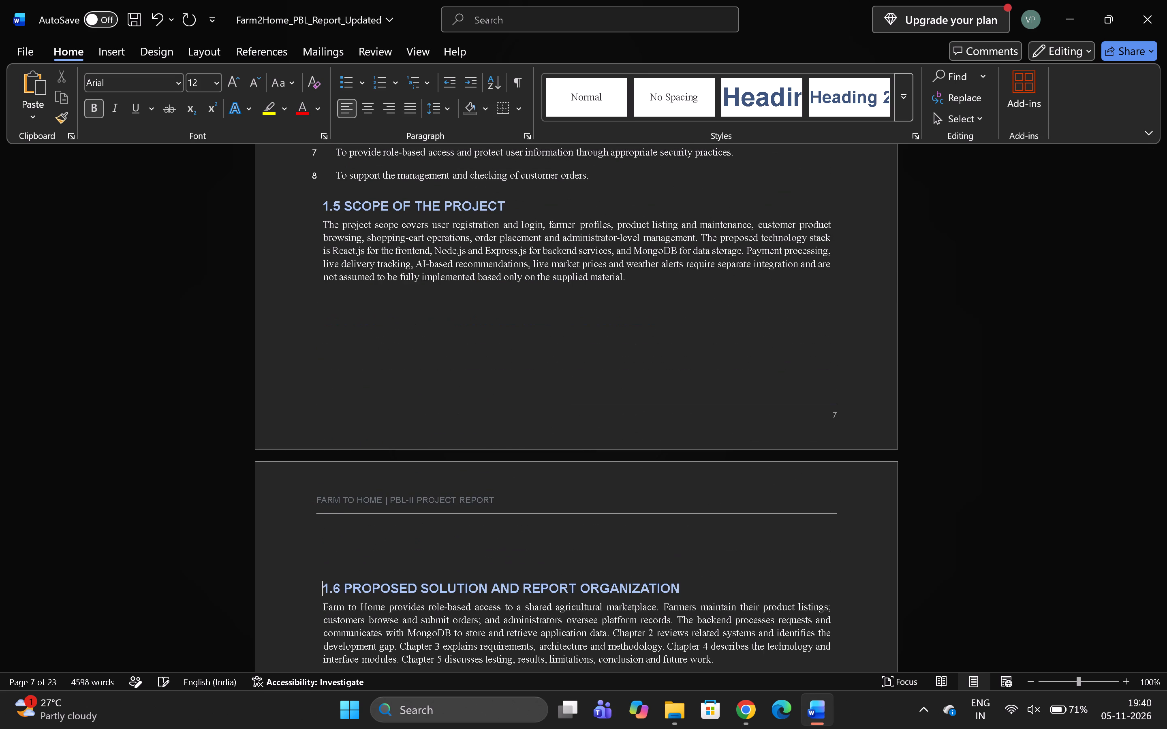
pyautogui.scroll(3, 315, 294)
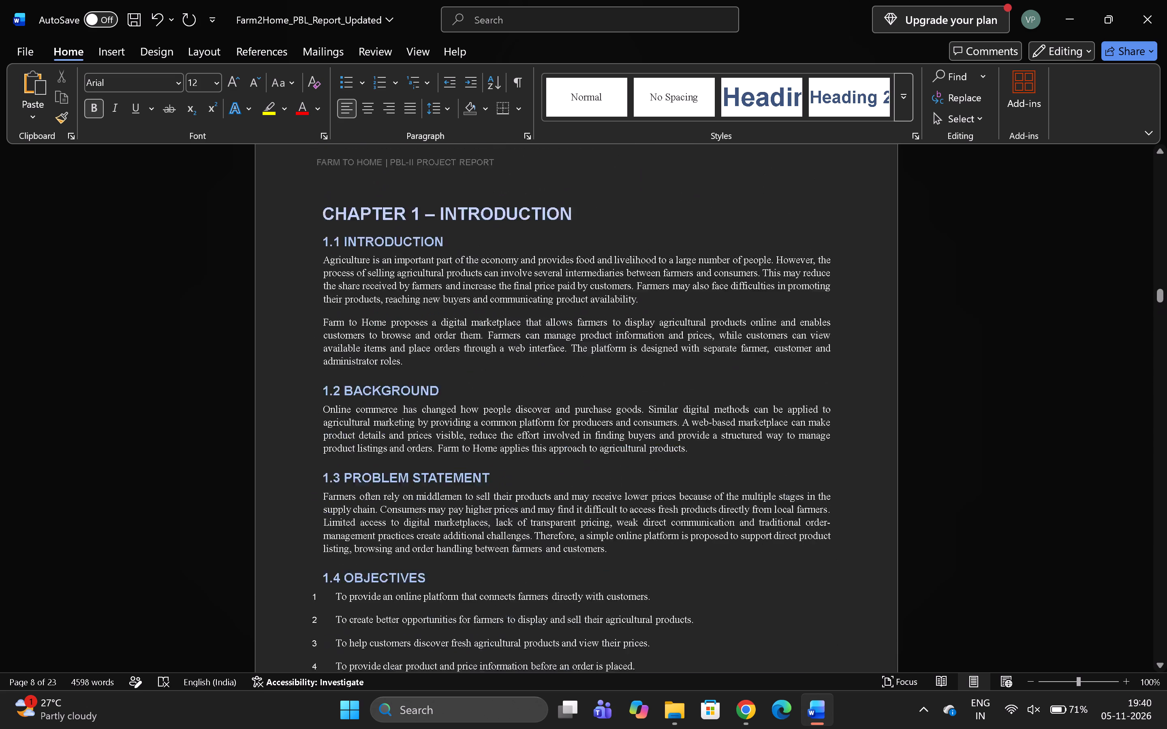
# Review Chapter 1 and Chapter 2 through section 2.7 for awkward page breaks and layout problems.
pyautogui.scroll(1, 315, 294)
pyautogui.scroll(-5, 315, 294)
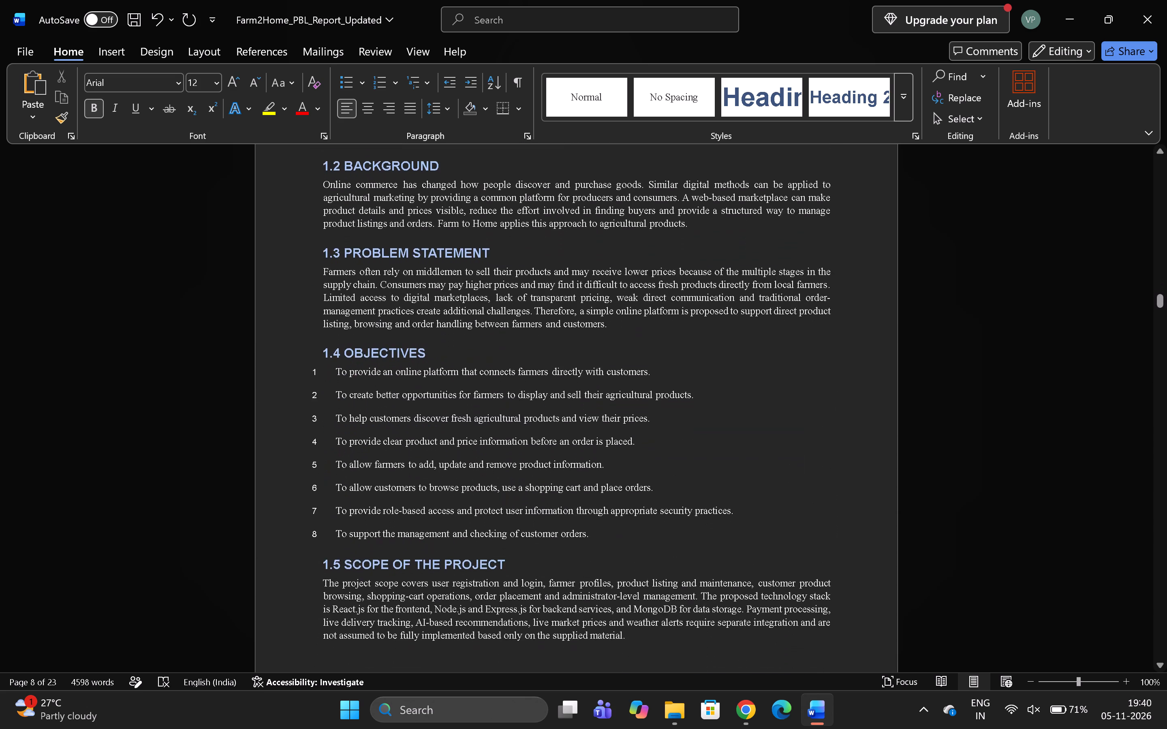
pyautogui.scroll(-3, 315, 294)
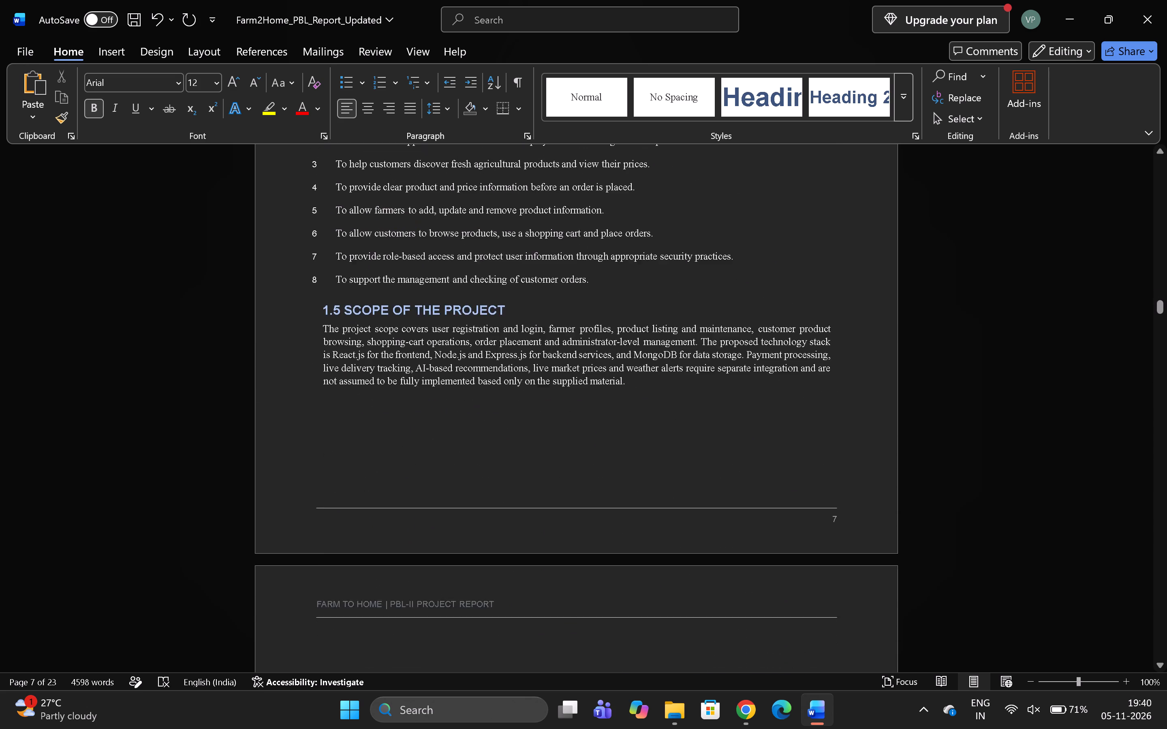
pyautogui.scroll(-3, 315, 294)
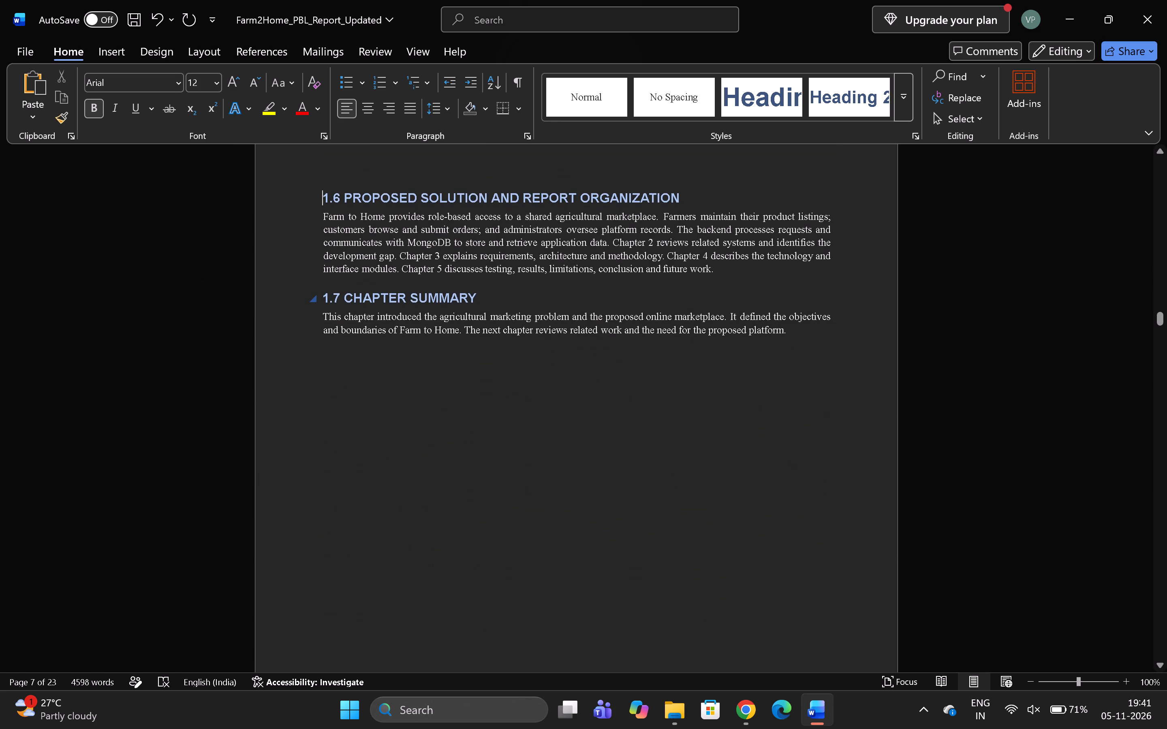
pyautogui.scroll(-4, 315, 294)
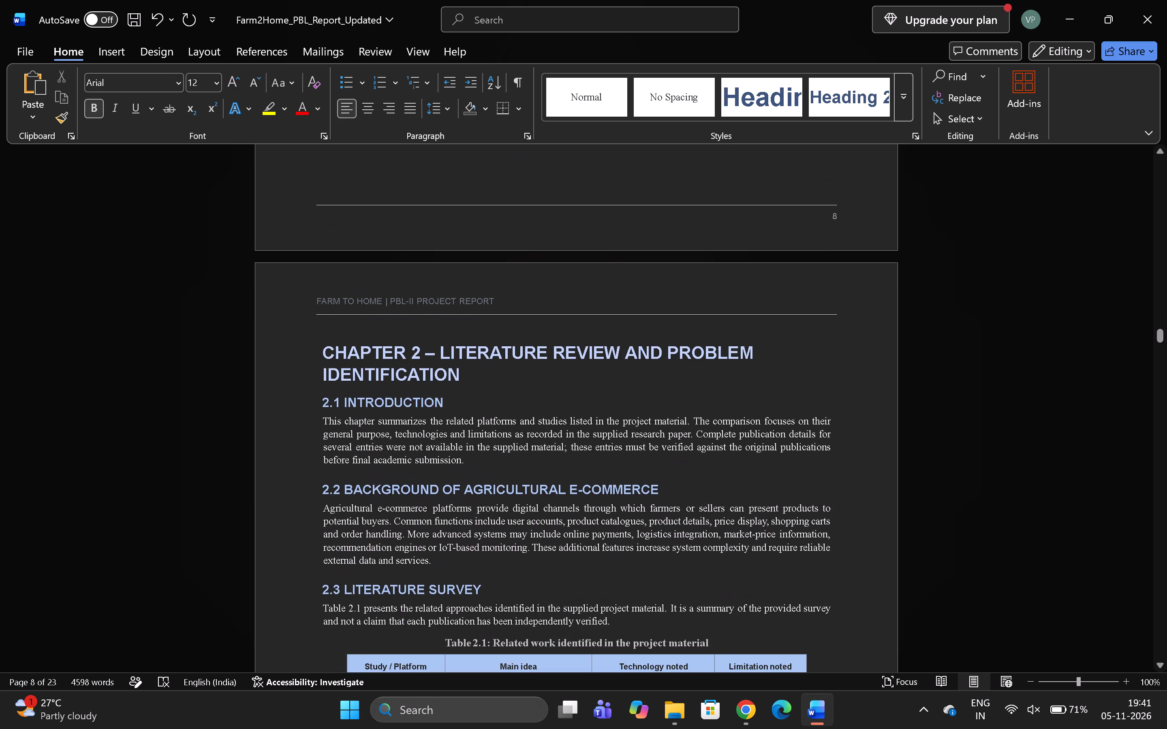
pyautogui.scroll(-1, 315, 294)
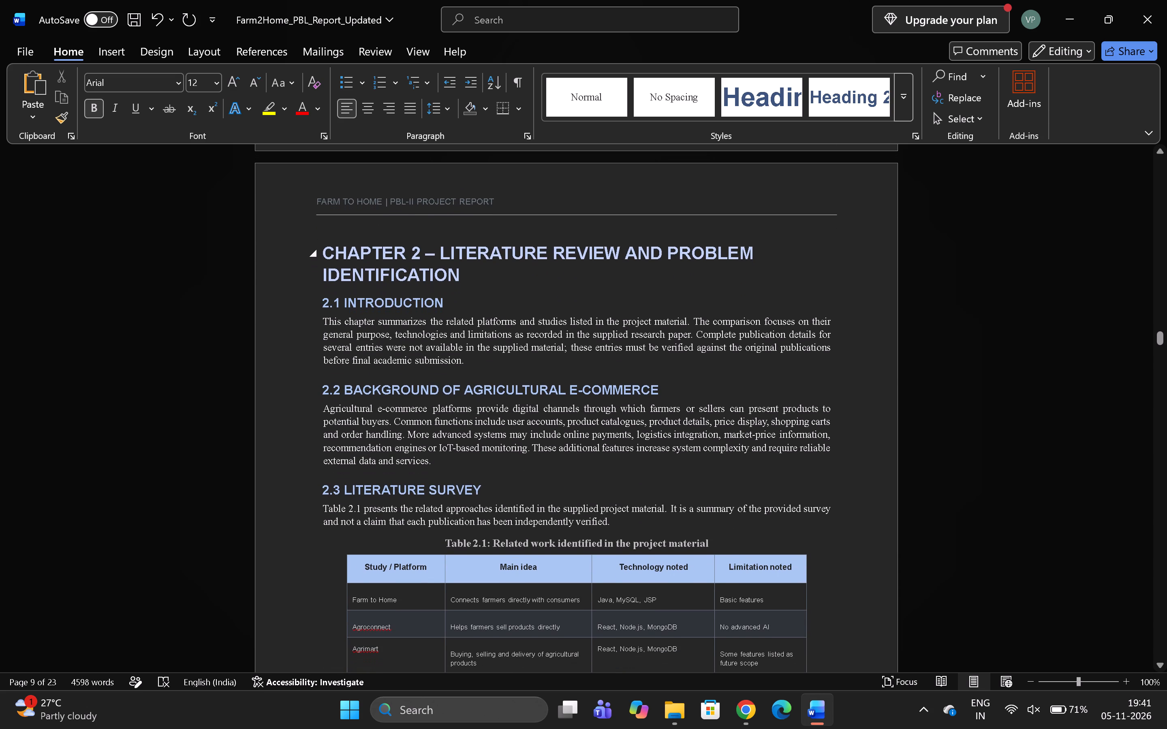
pyautogui.scroll(-5, 315, 294)
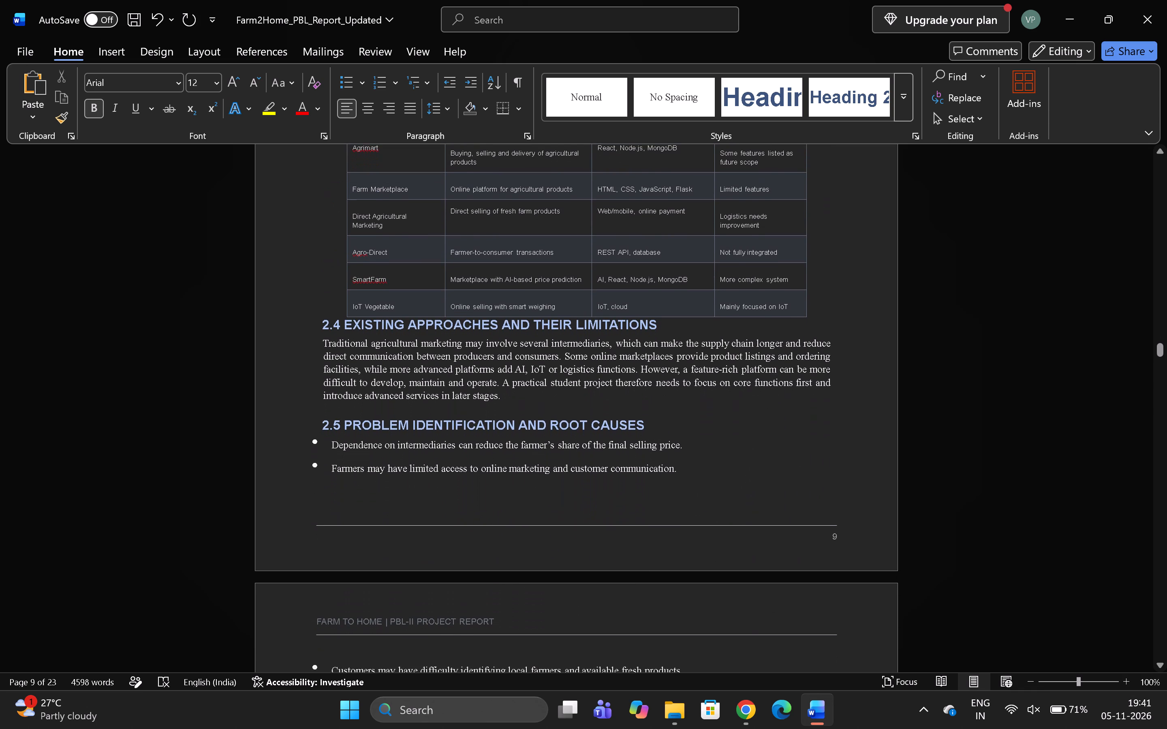
pyautogui.scroll(-3, 315, 294)
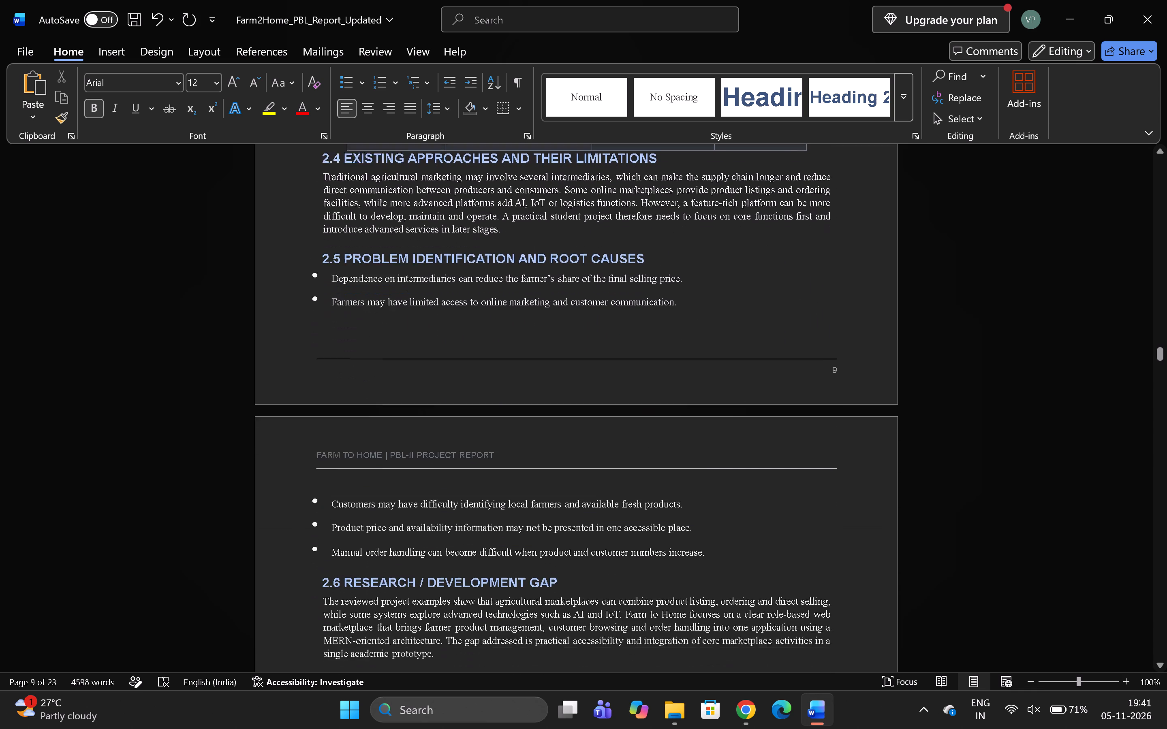
pyautogui.scroll(-2, 315, 294)
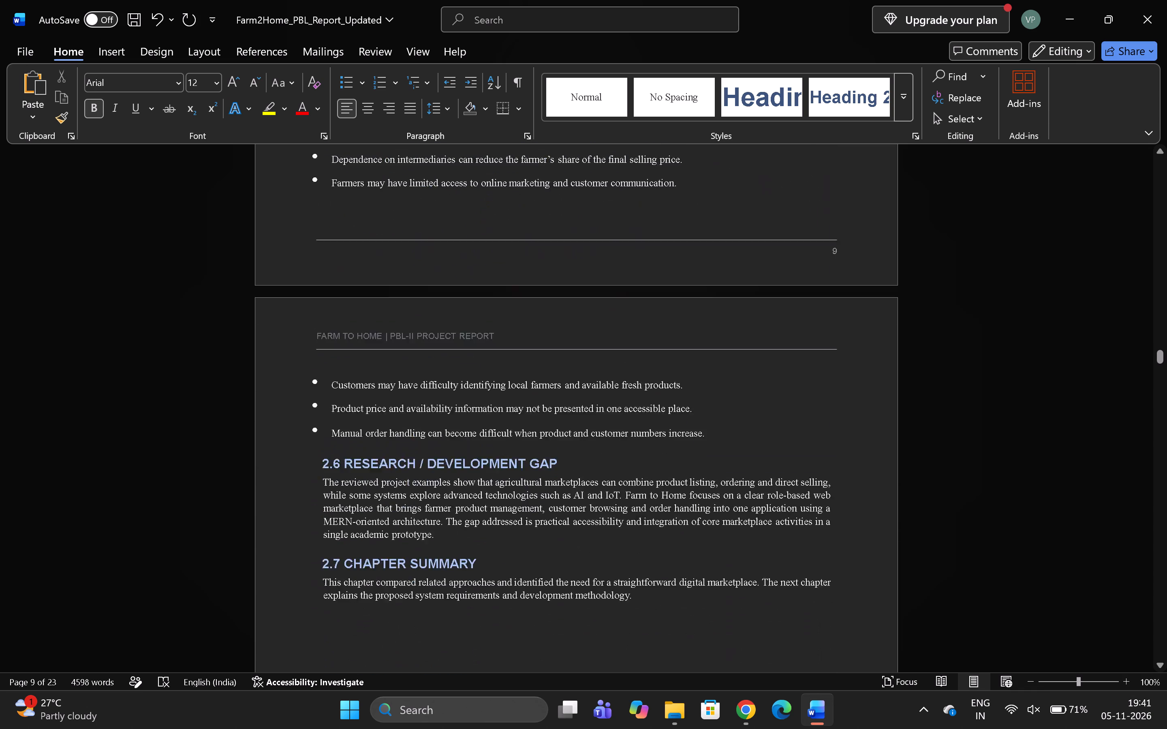
pyautogui.scroll(-2, 315, 294)
# Insert four paragraph breaks before the heading "2.5 Problem Identification and Root Causes" to push the section onto the next page.
pyautogui.scroll(1, 315, 294)
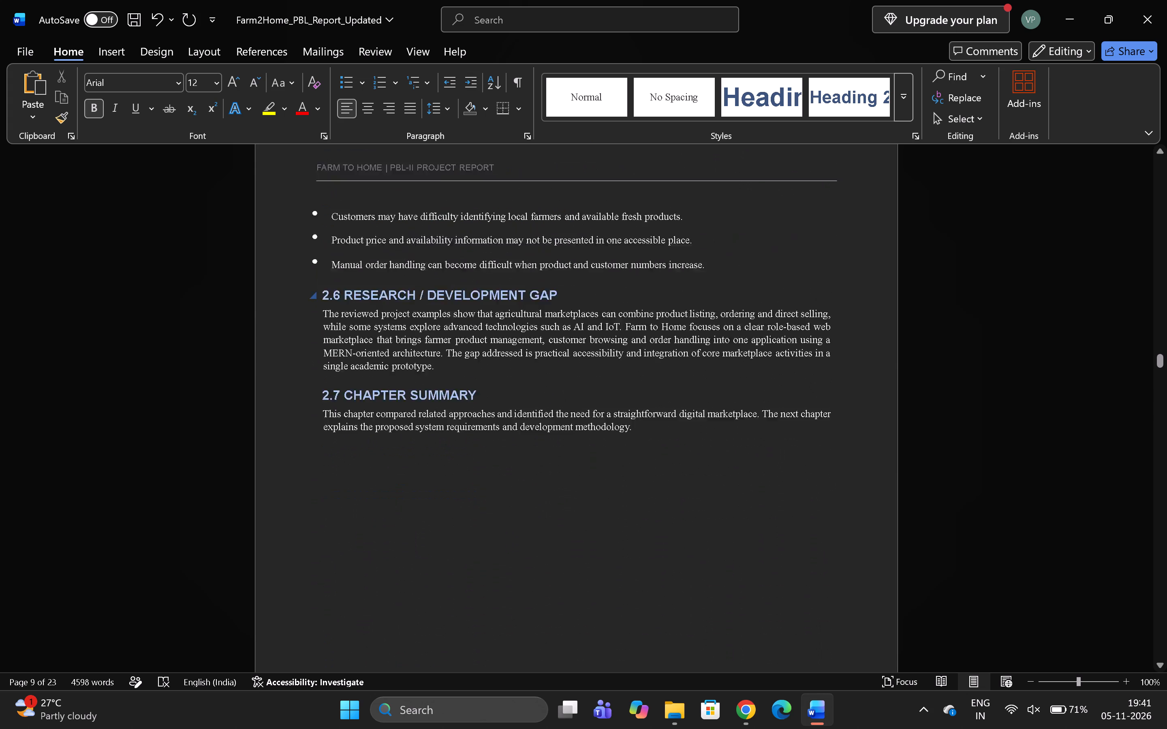
pyautogui.scroll(1, 315, 294)
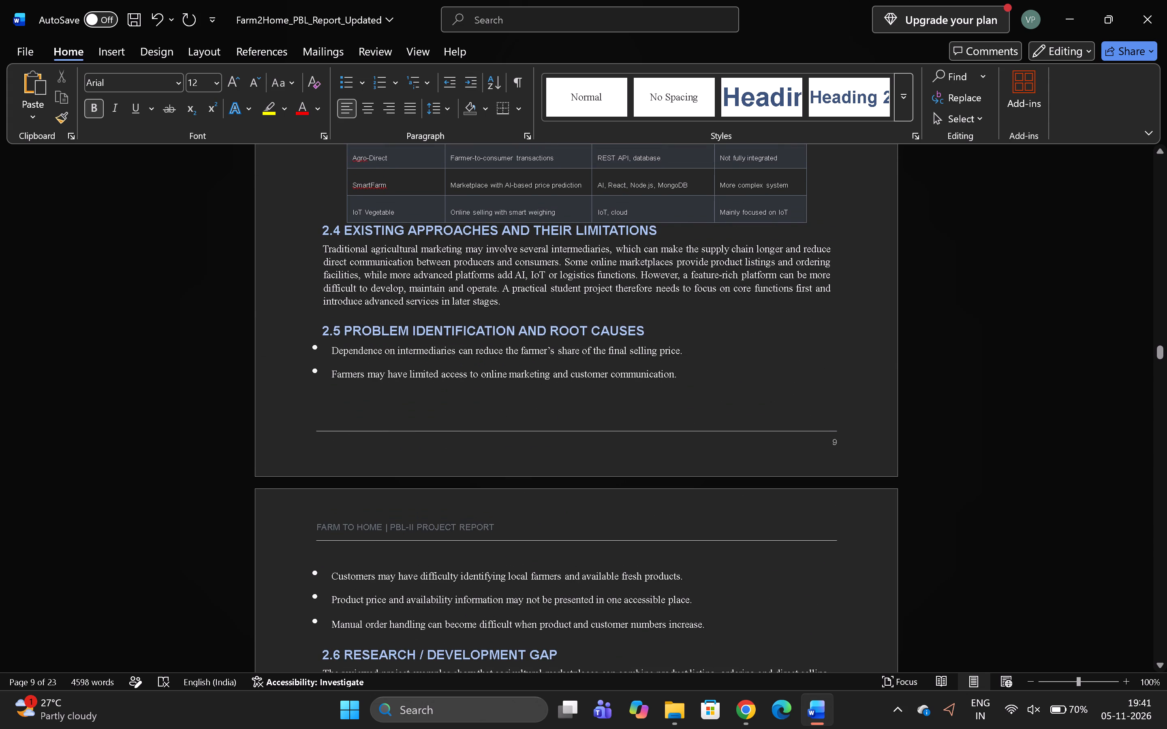
pyautogui.click(309, 321)
pyautogui.click(309, 321)
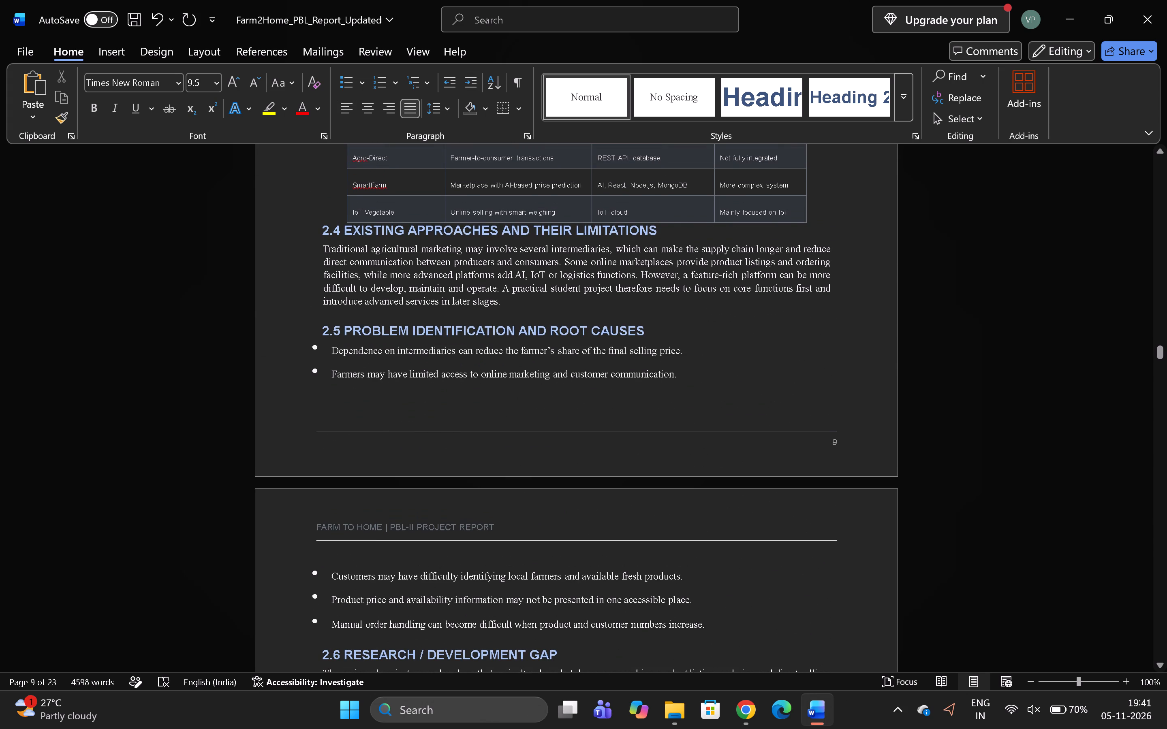
pyautogui.click(317, 326)
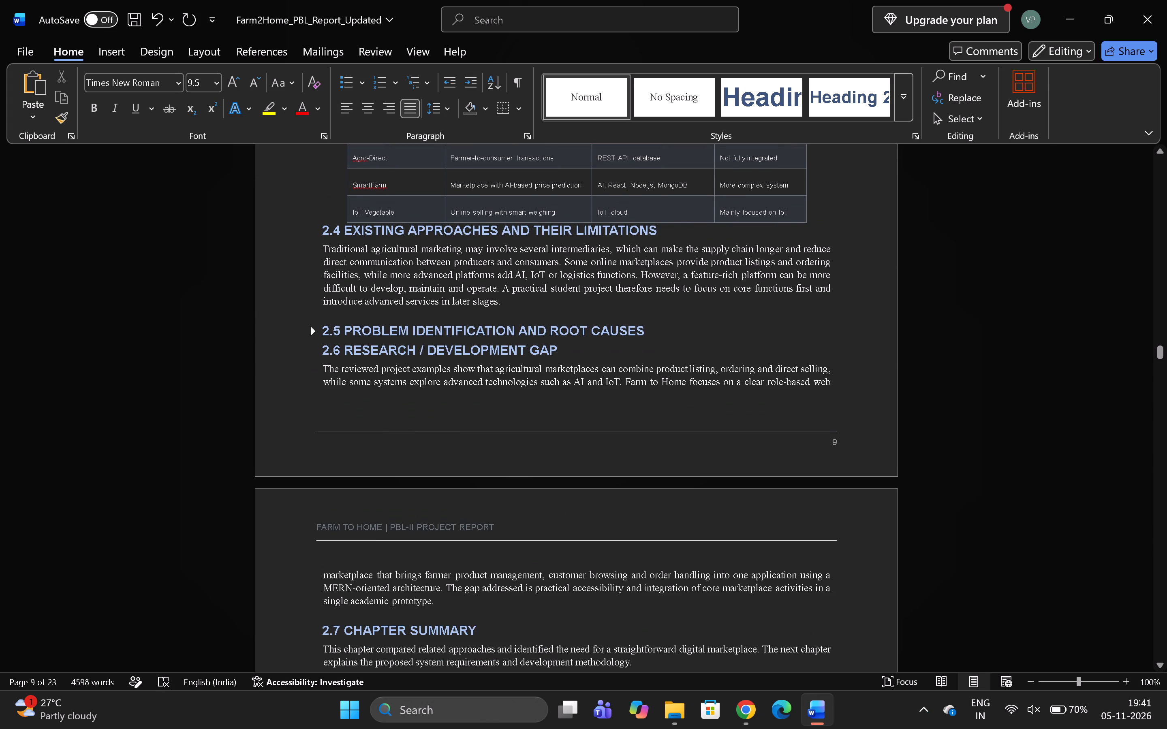
pyautogui.press('Down')
pyautogui.press('Return')
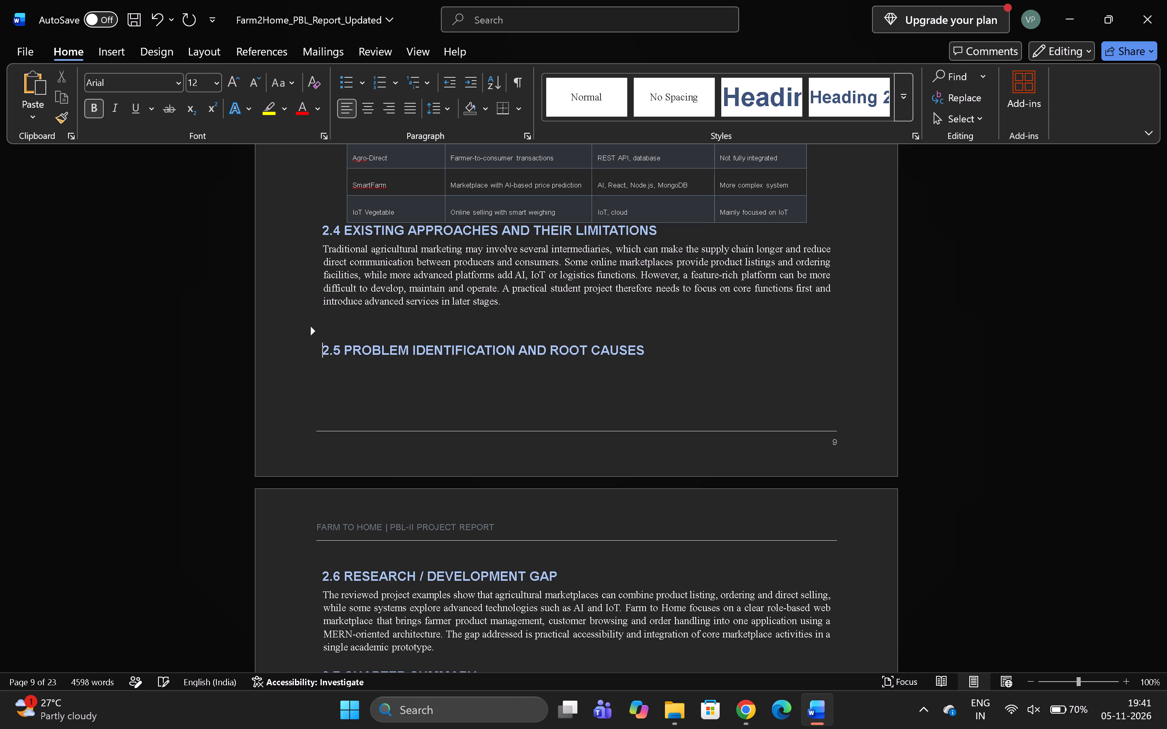
pyautogui.press('Return')
pyautogui.press('Return')
pyautogui.press('Return')
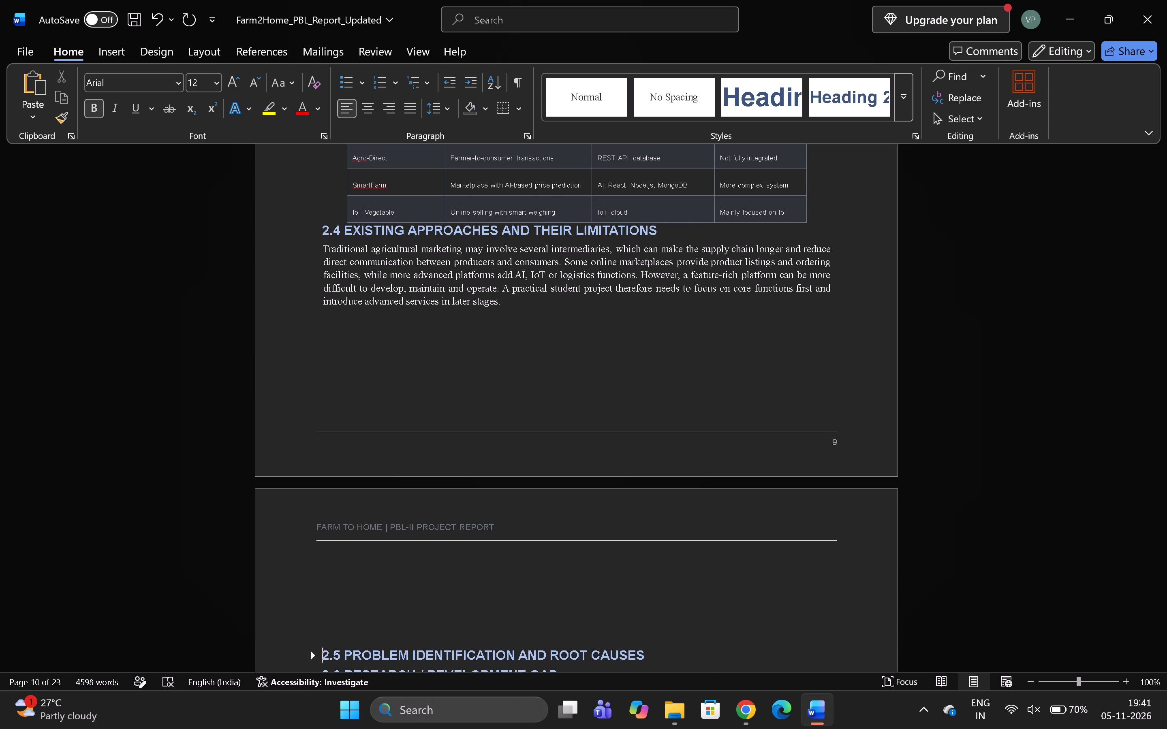
# Remove one blank line above the 2.5 heading and bring its collapsed bullet list back into view.
pyautogui.scroll(-4, 332, 320)
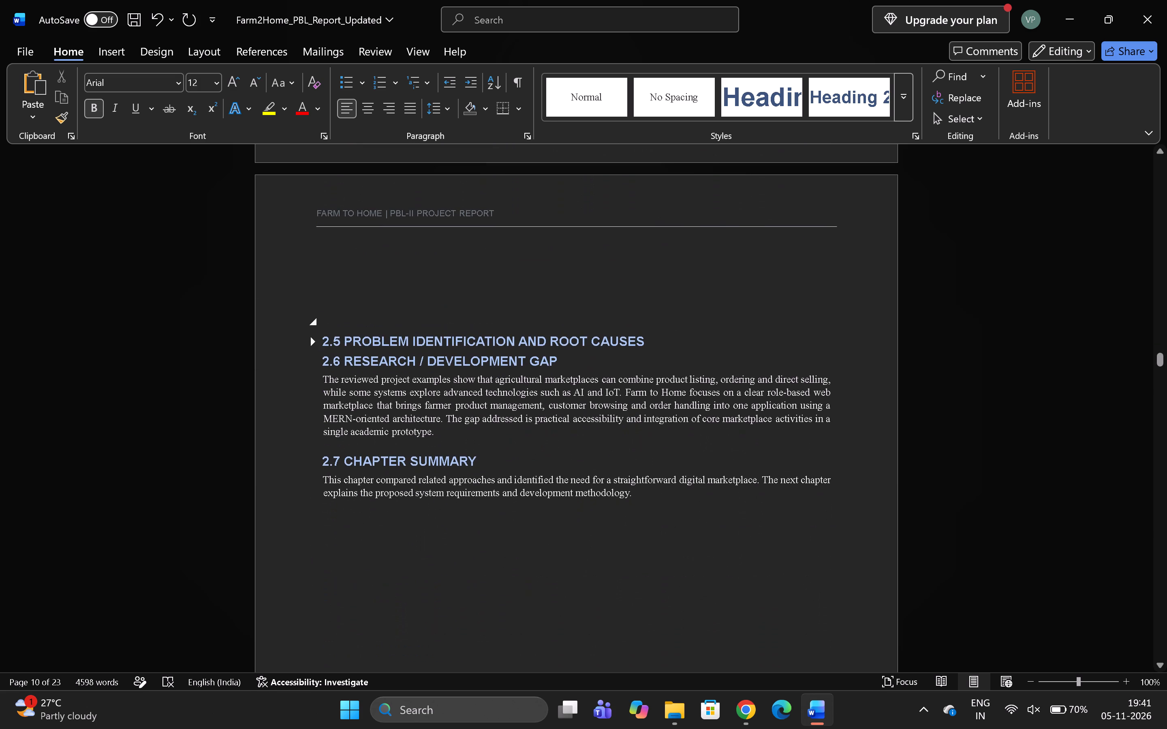
pyautogui.scroll(-3, 332, 320)
pyautogui.scroll(1, 332, 320)
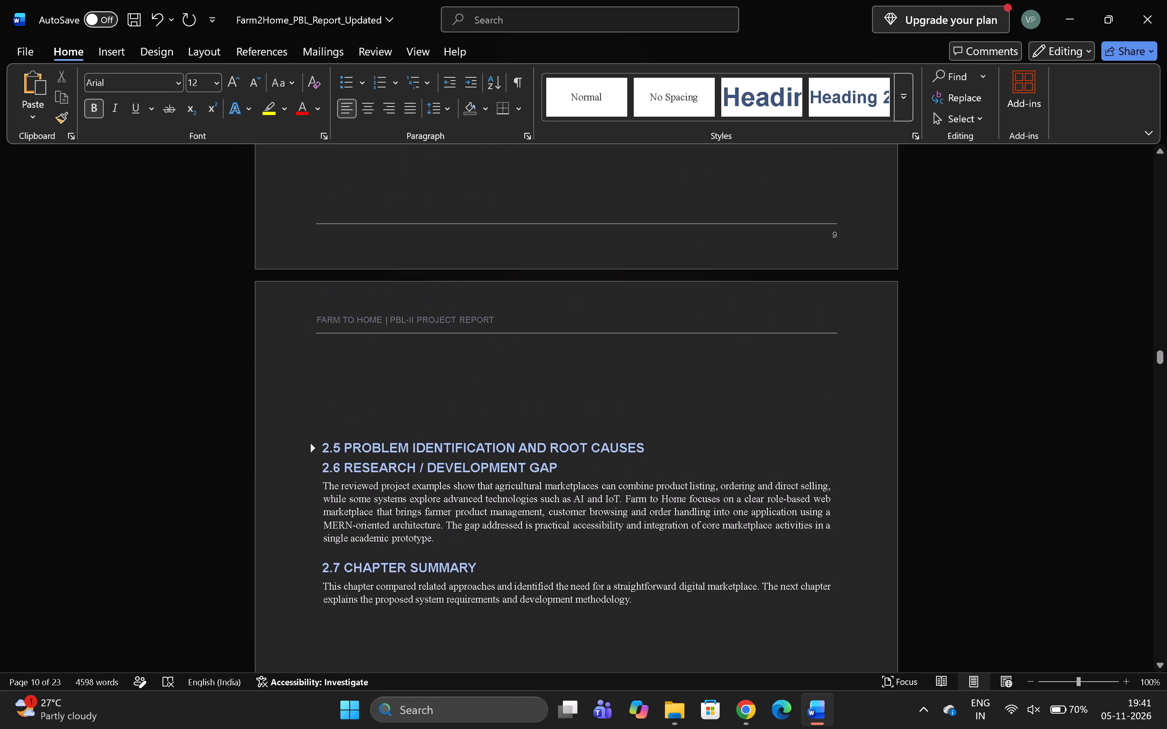
pyautogui.scroll(1, 332, 320)
pyautogui.press('BackSpace')
pyautogui.press('BackSpace')
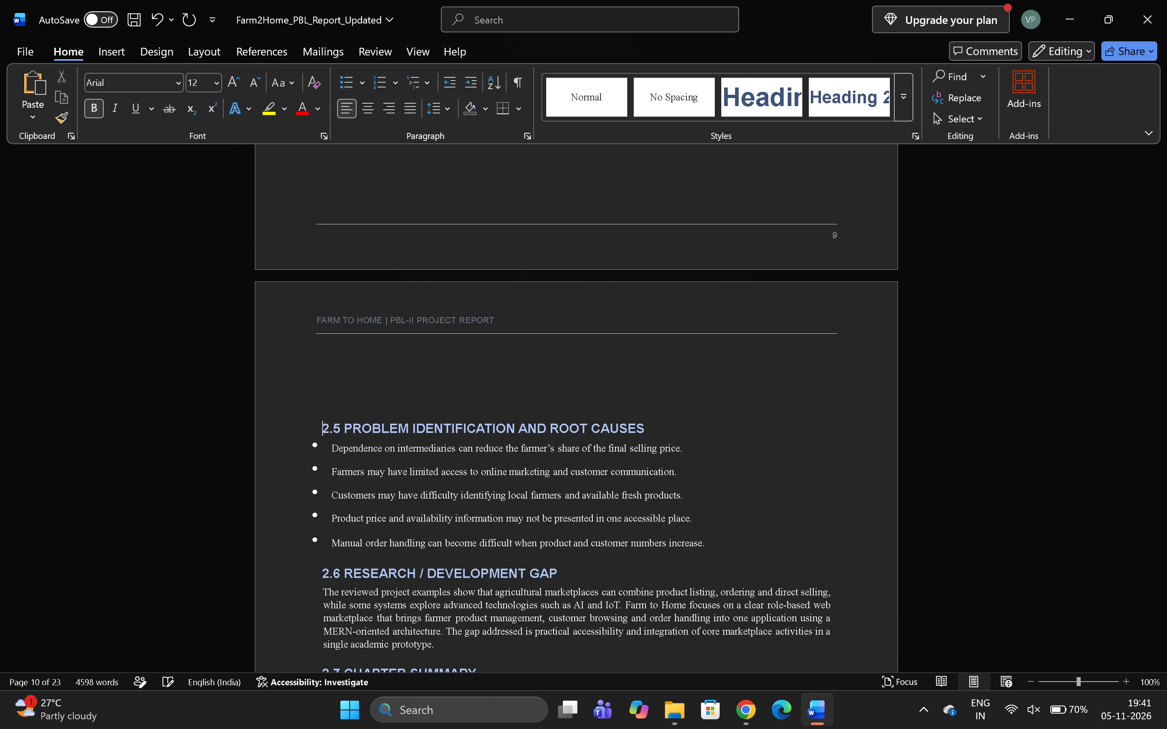
pyautogui.scroll(-1, 332, 320)
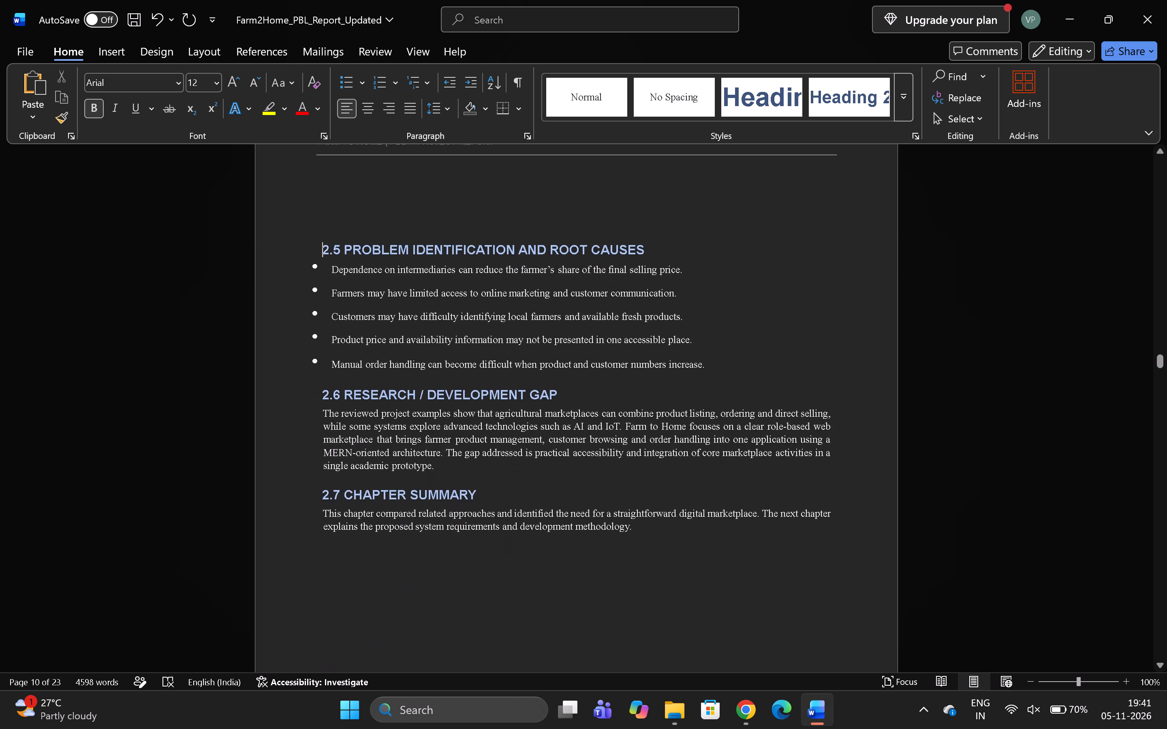
pyautogui.scroll(-1, 332, 320)
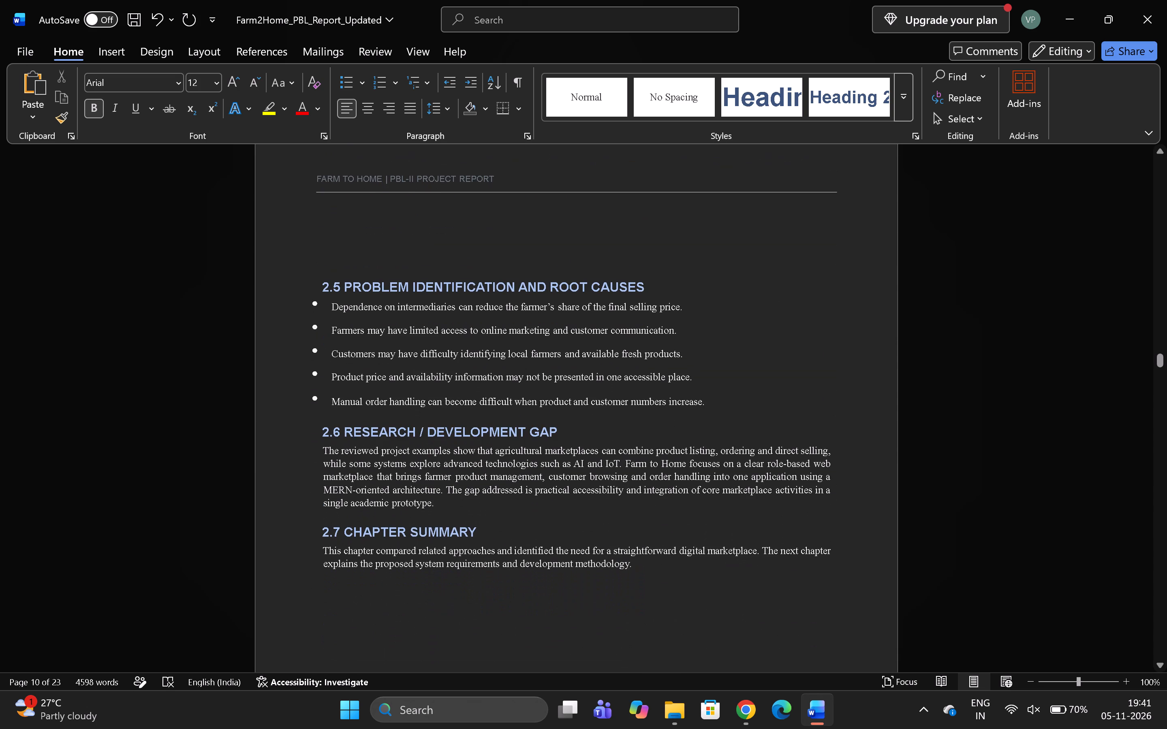
# Delete the empty bullet after the Compatibility item in "3.2.2 Non-Functional Requirements".
pyautogui.scroll(-8, 332, 320)
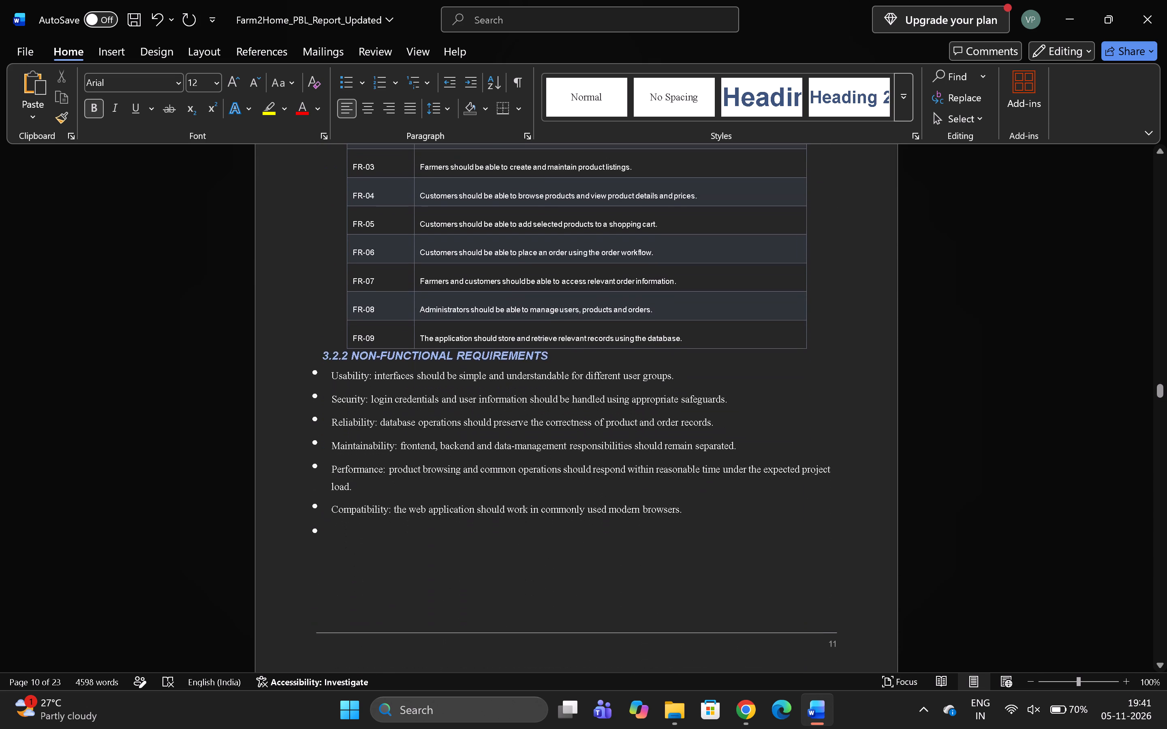
pyautogui.scroll(-1, 332, 320)
pyautogui.click(324, 469)
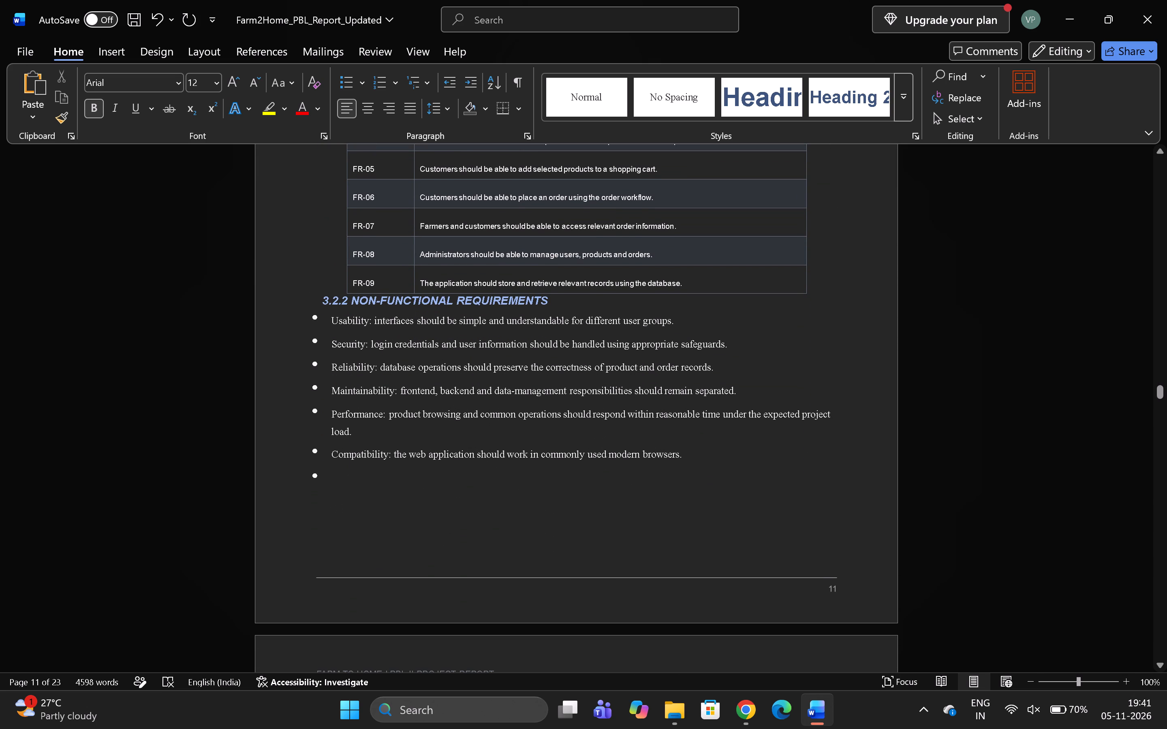
pyautogui.click(326, 470)
pyautogui.press('Left')
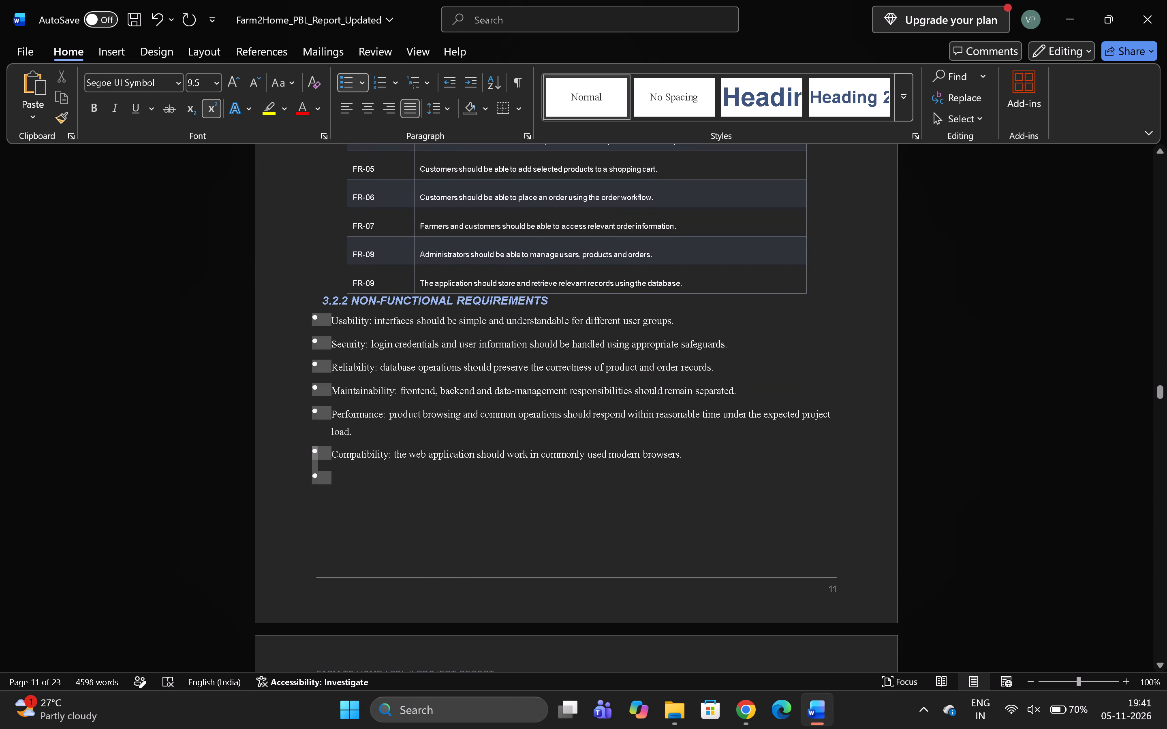
pyautogui.press('Up')
pyautogui.press('Down')
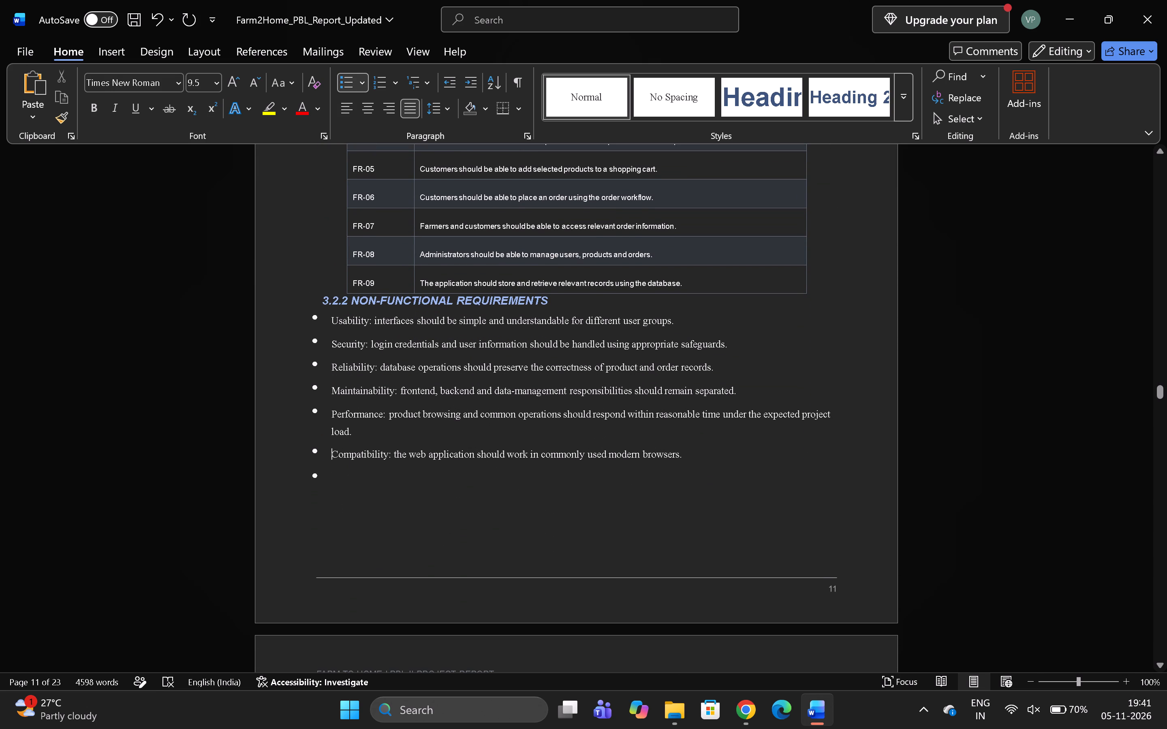
pyautogui.press('Down')
pyautogui.press('Down')
pyautogui.press('Up')
pyautogui.press('BackSpace')
pyautogui.press('BackSpace')
# Examine the layout from Table 3.2 through the architecture figure, section 3.4 and the workflow diagram.
pyautogui.scroll(-2, 326, 470)
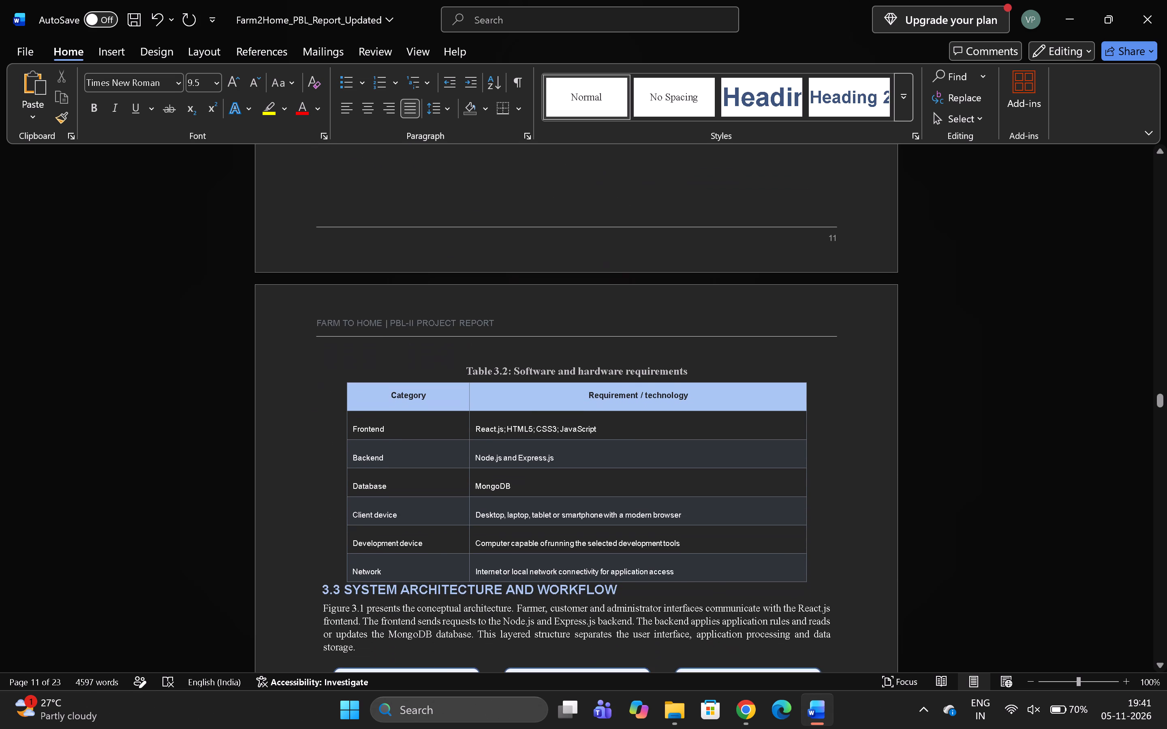
pyautogui.scroll(-4, 326, 470)
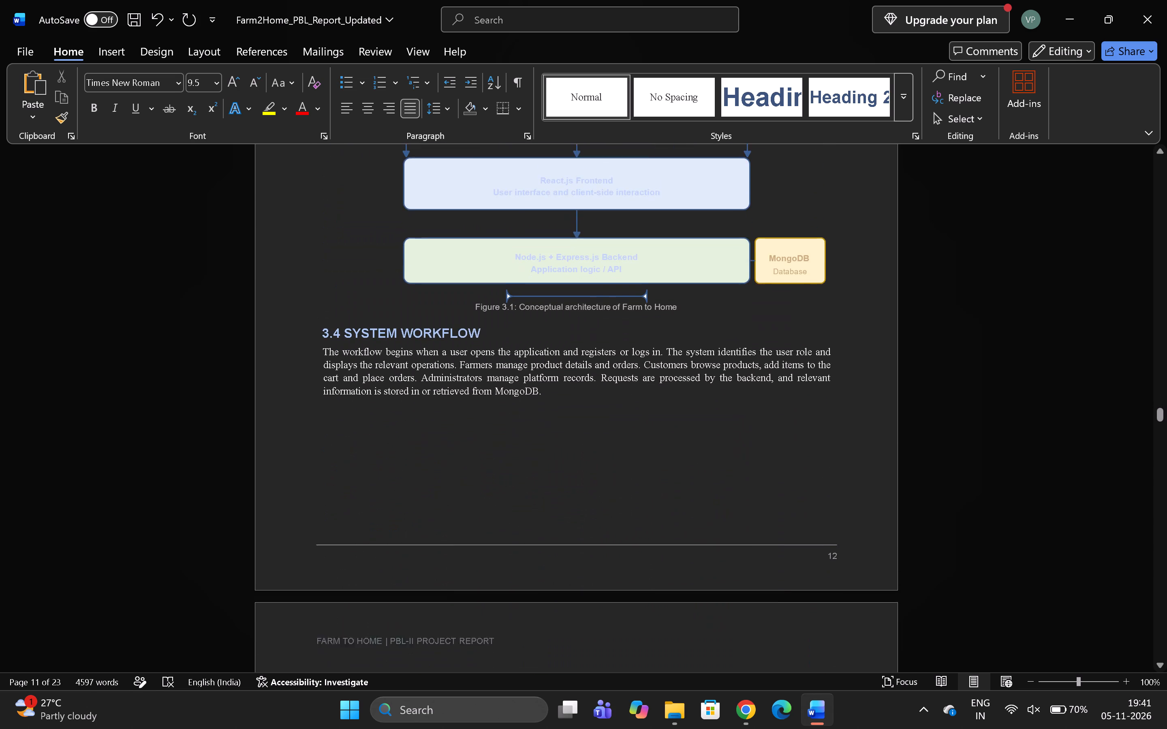
pyautogui.scroll(-2, 326, 470)
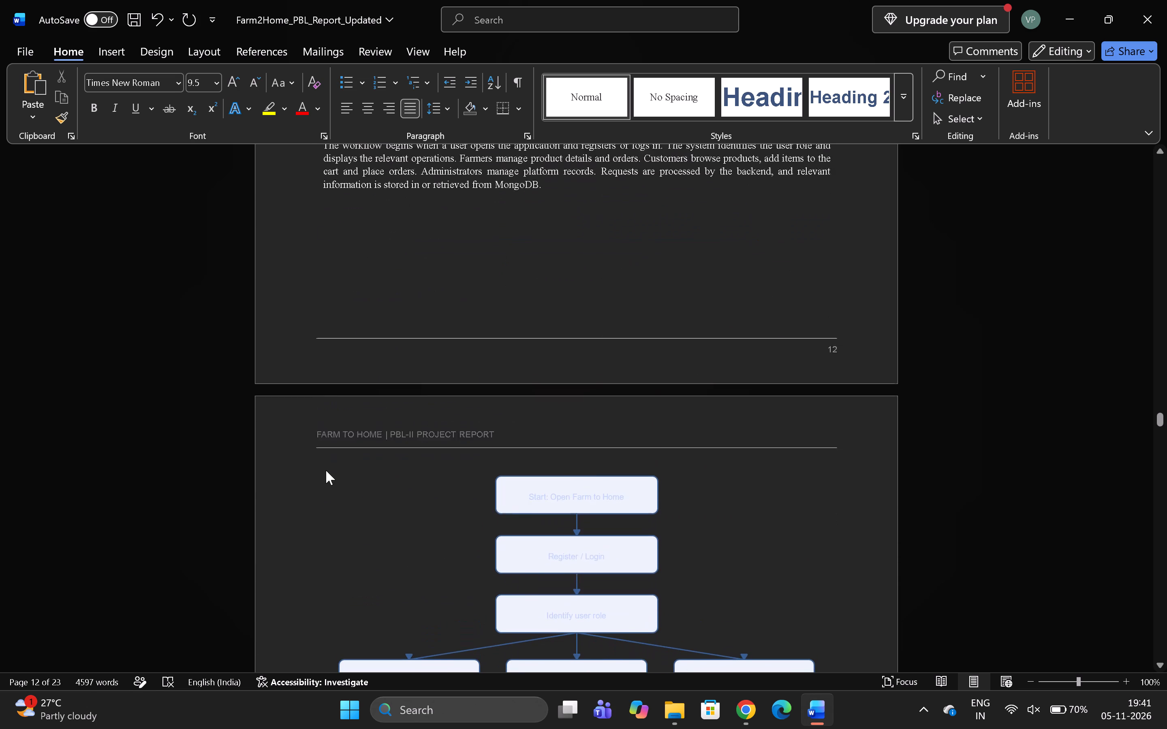
pyautogui.scroll(-3, 326, 470)
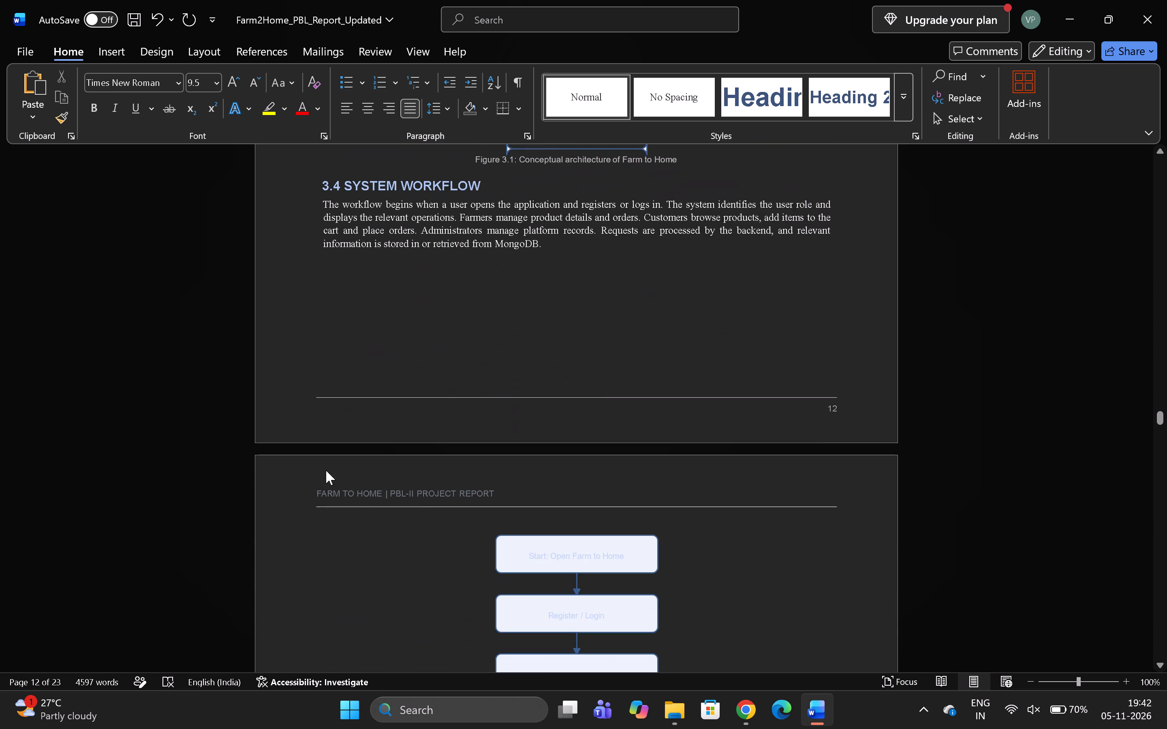
pyautogui.scroll(-1, 326, 470)
# Delete the stray horizontal line between the backend box and the caption in Figure 3.1.
pyautogui.scroll(1, 326, 470)
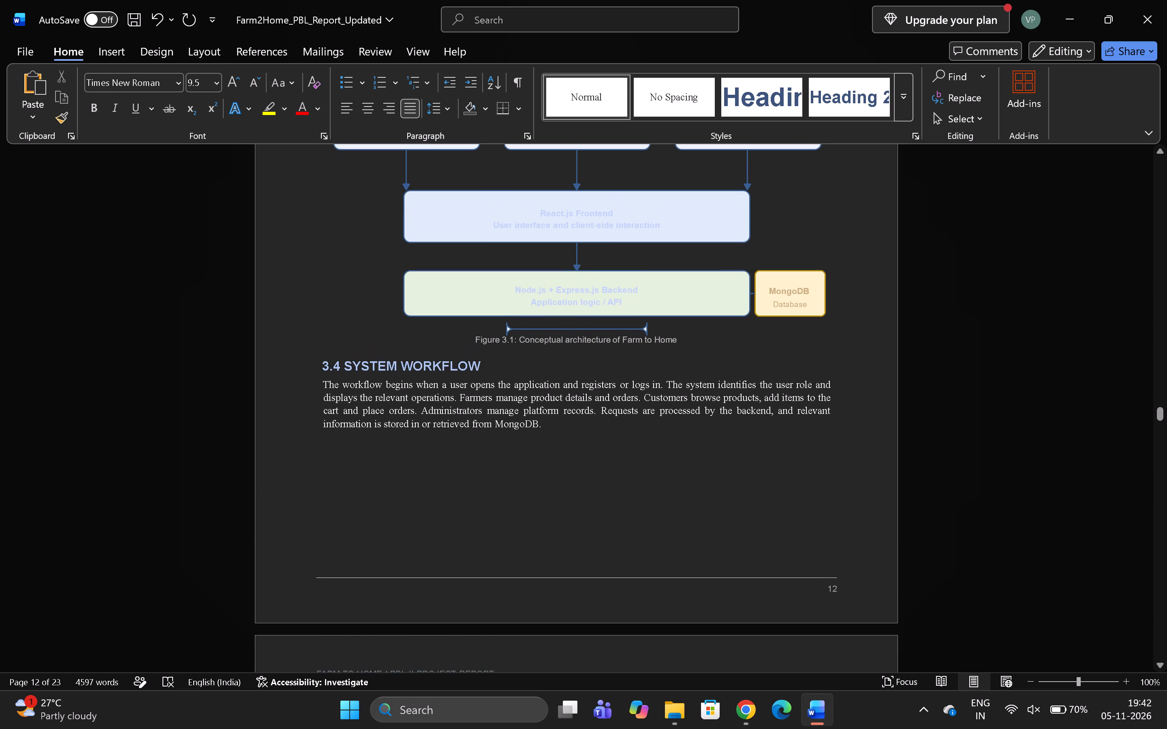
pyautogui.scroll(1, 326, 470)
pyautogui.scroll(1, 365, 458)
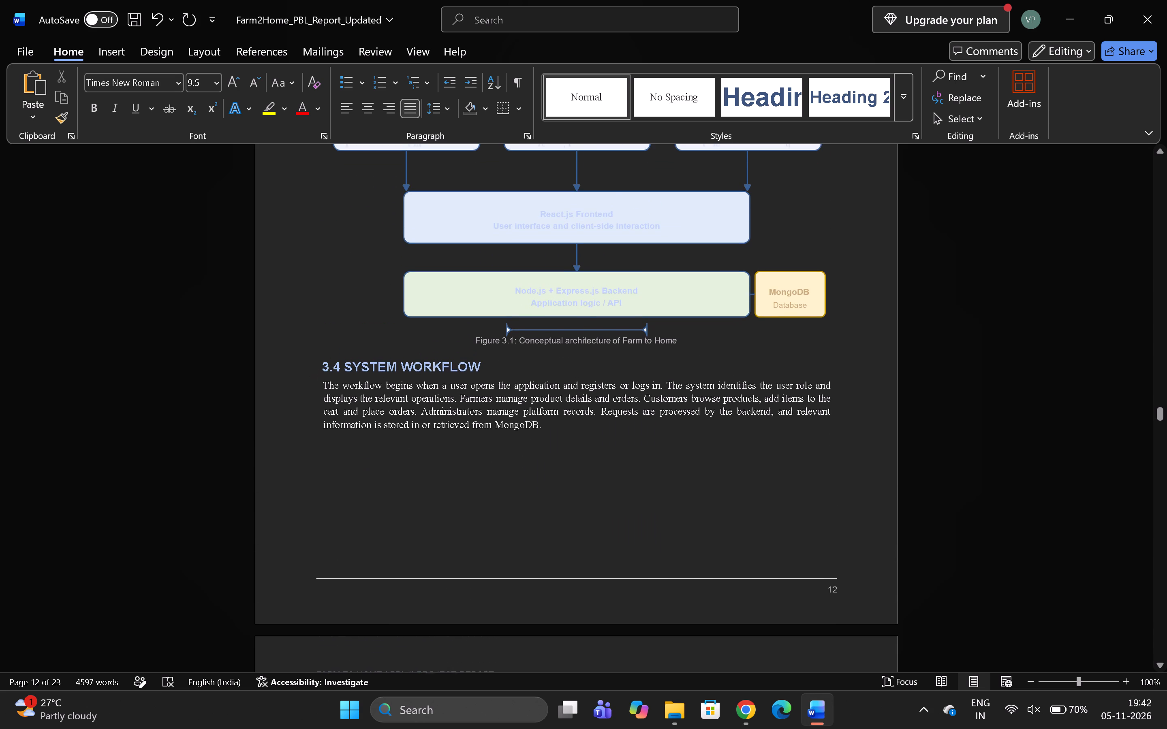
pyautogui.scroll(1, 365, 458)
pyautogui.click(586, 416)
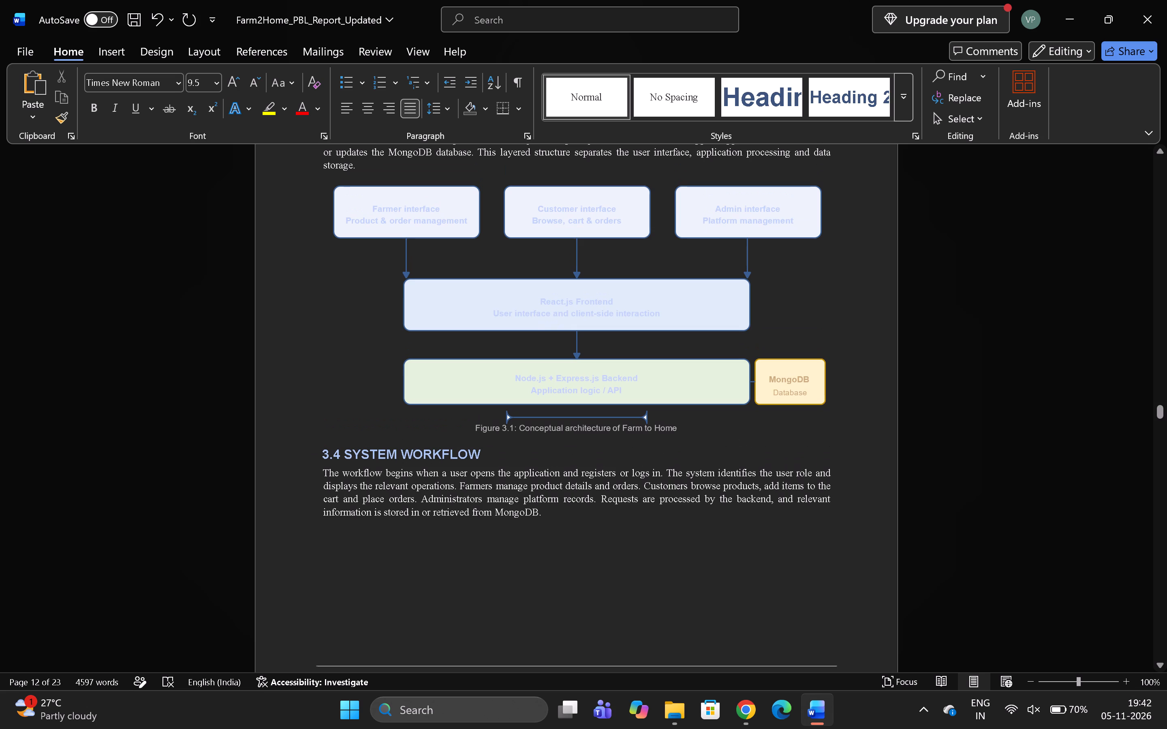
pyautogui.click(612, 416)
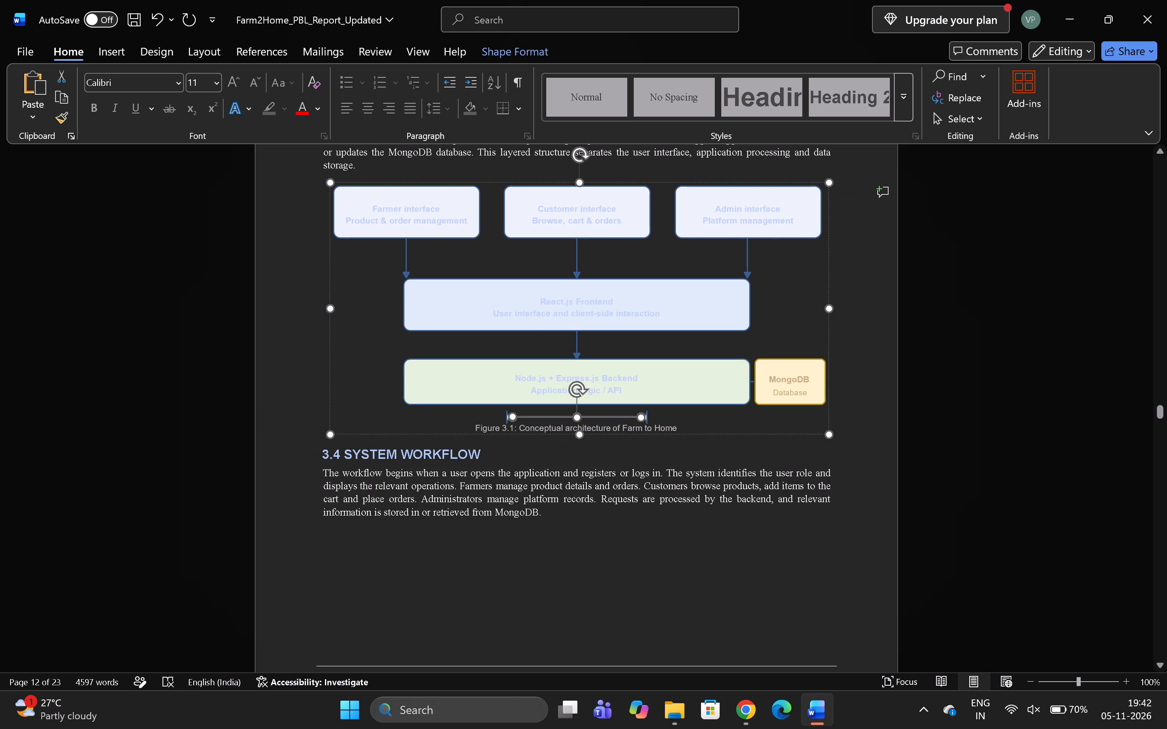
pyautogui.press('BackSpace')
# Examine the page flow from section 3.4 and the workflow diagram through sections 3.5, 3.6 and the 3.7 chapter summary.
pyautogui.scroll(-2, 582, 521)
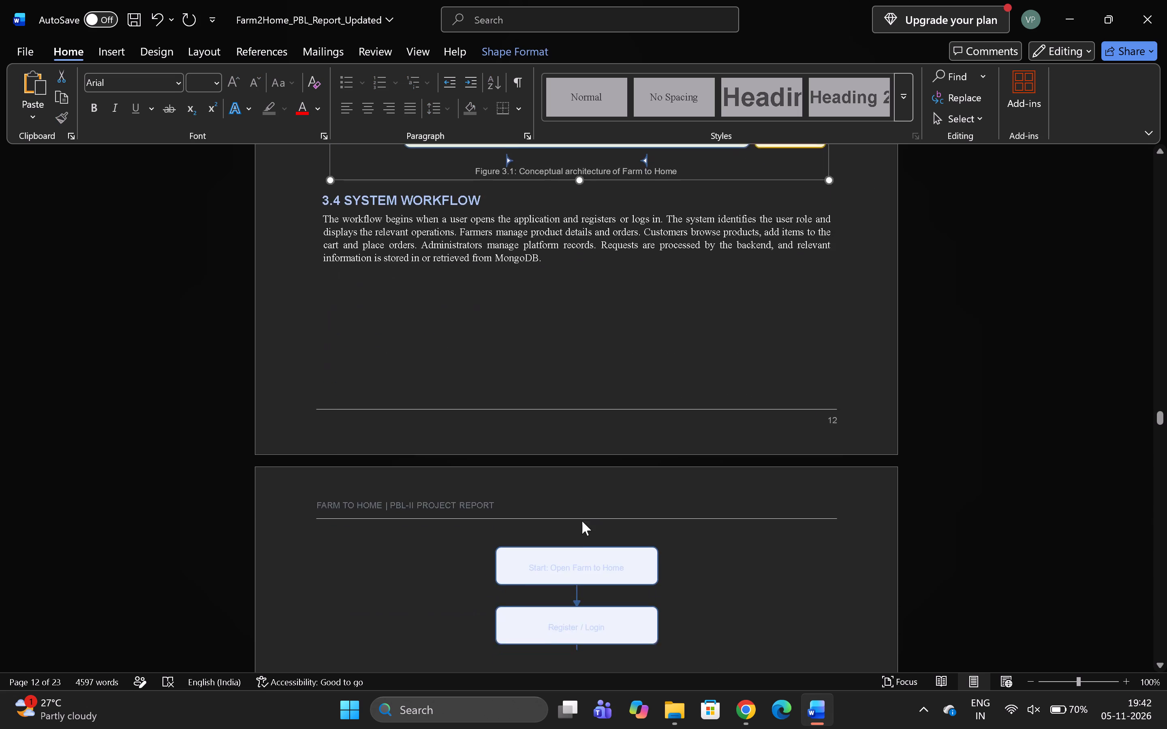
pyautogui.scroll(-3, 582, 521)
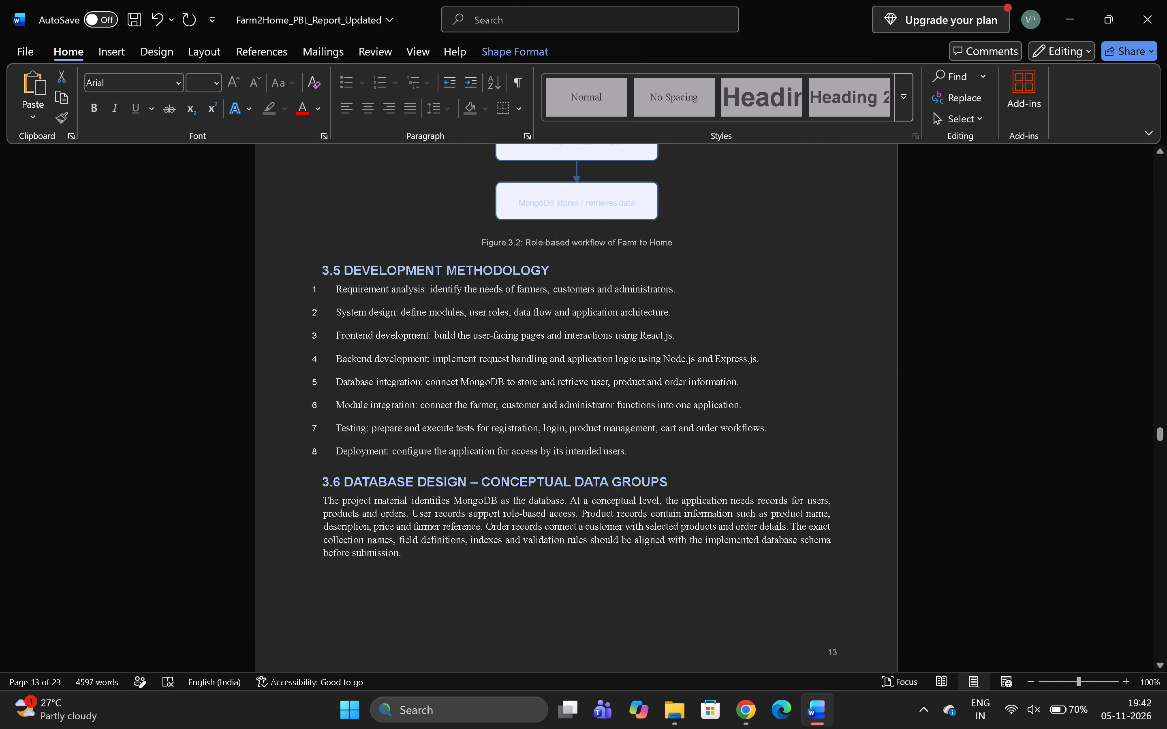
pyautogui.scroll(-3, 582, 521)
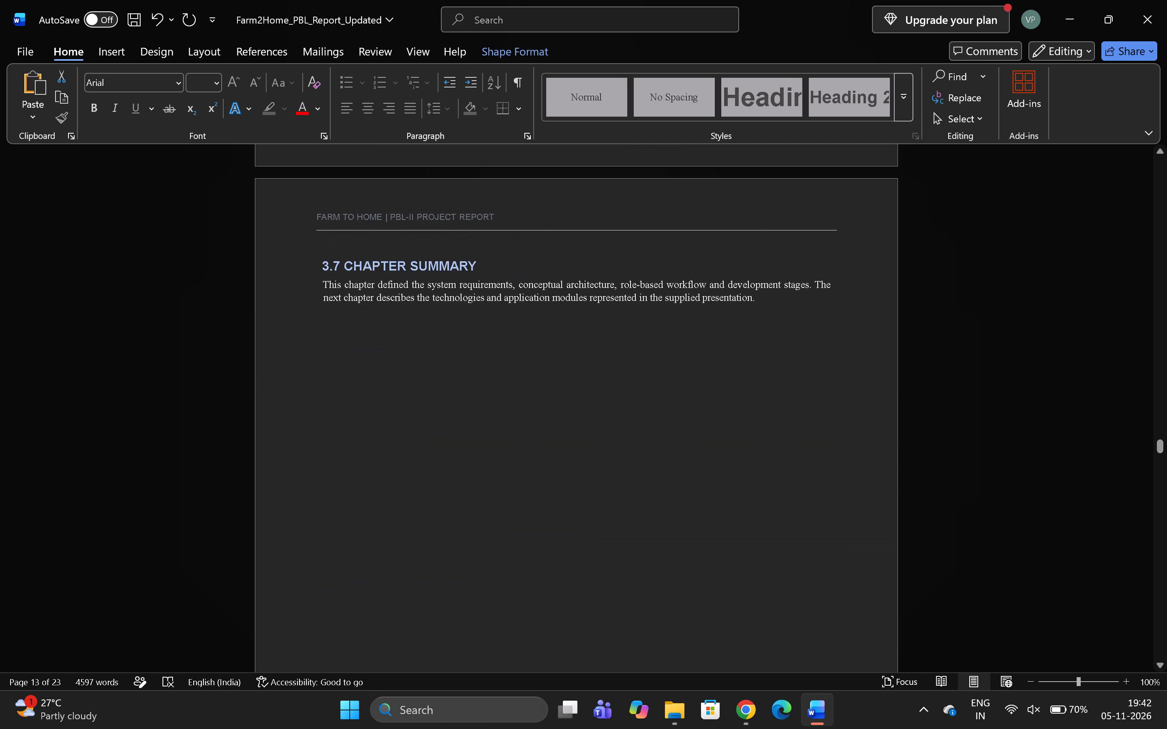
pyautogui.scroll(-2, 582, 521)
pyautogui.scroll(2, 582, 521)
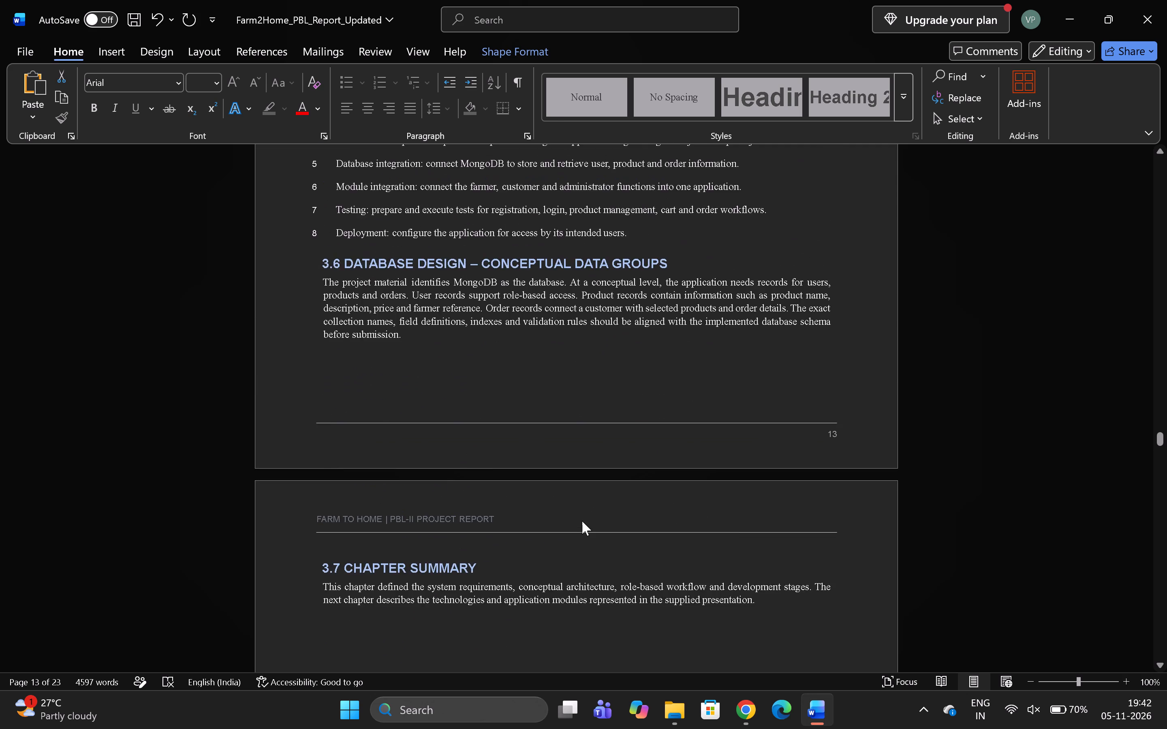
pyautogui.scroll(2, 582, 521)
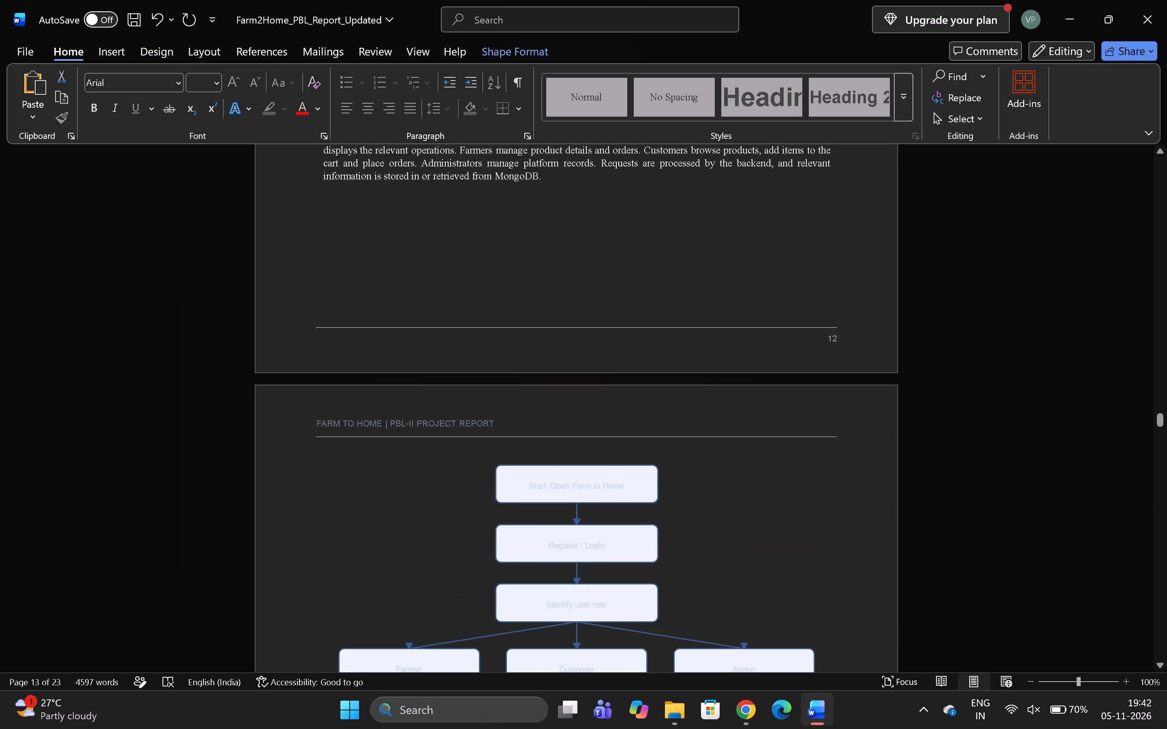
pyautogui.scroll(1, 582, 521)
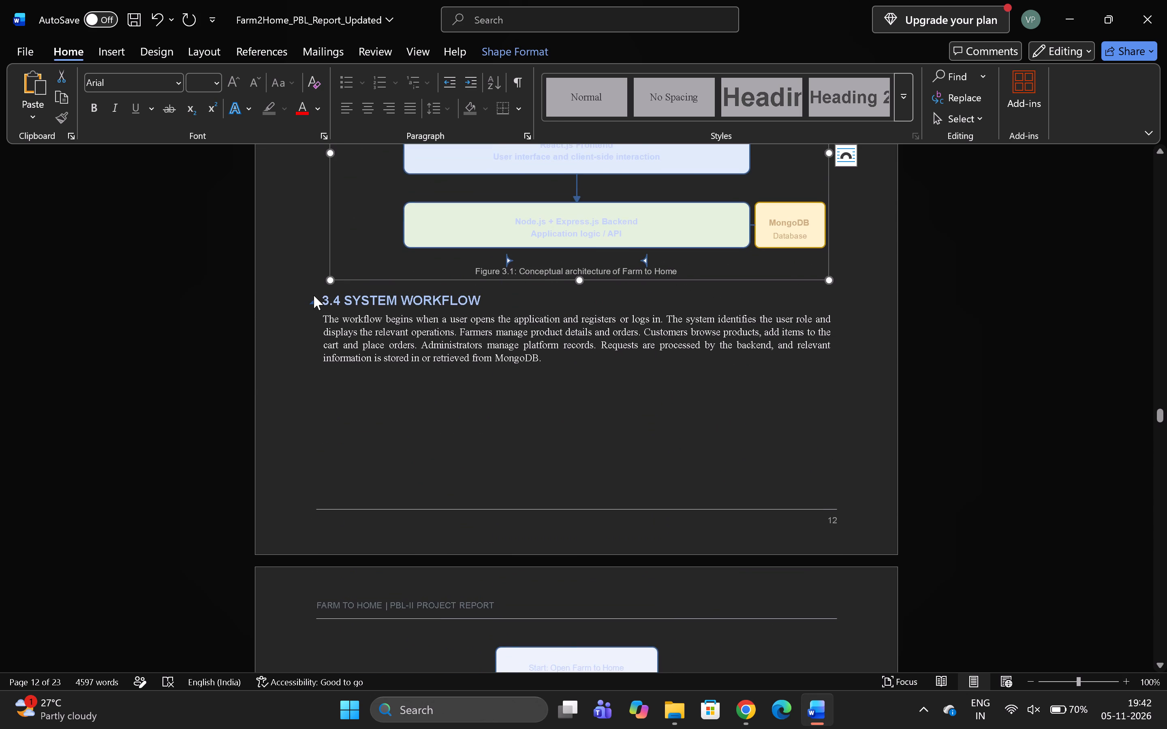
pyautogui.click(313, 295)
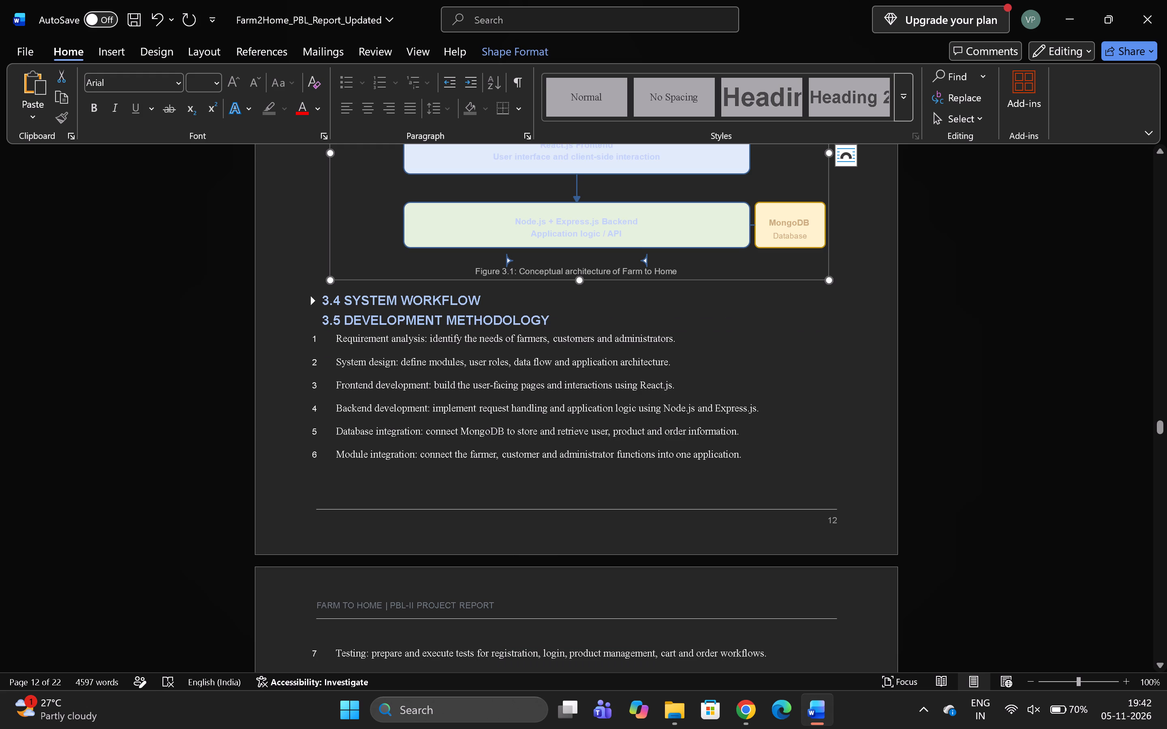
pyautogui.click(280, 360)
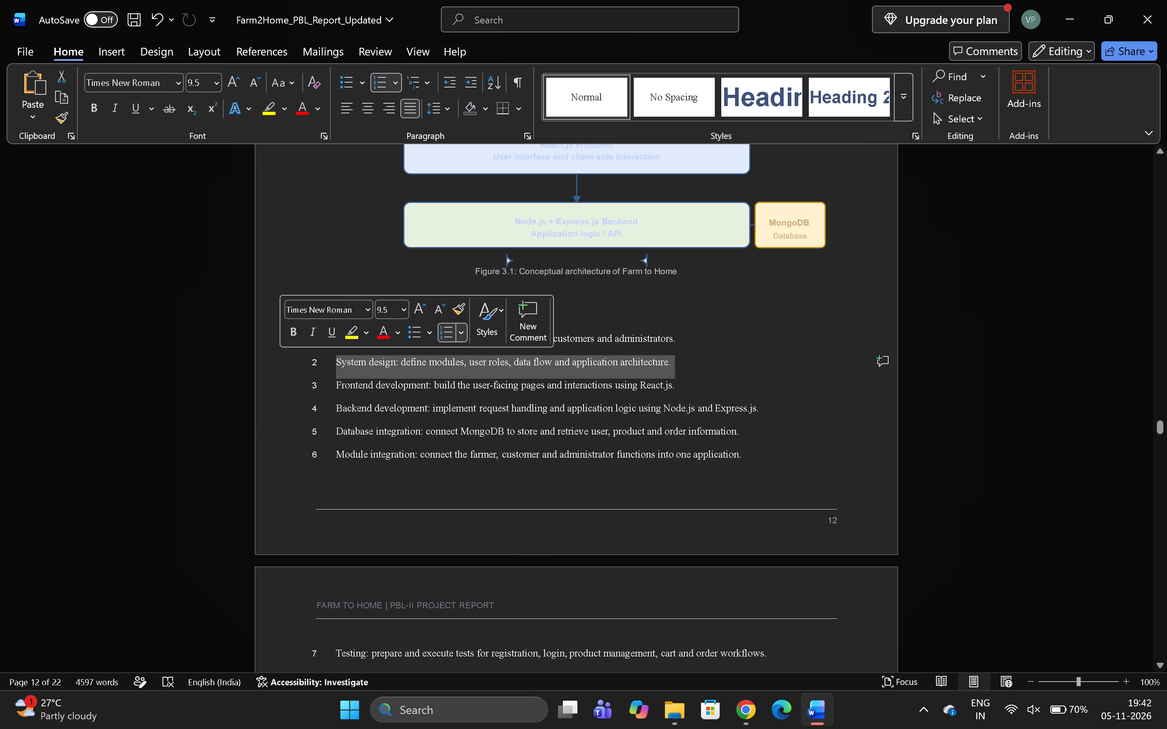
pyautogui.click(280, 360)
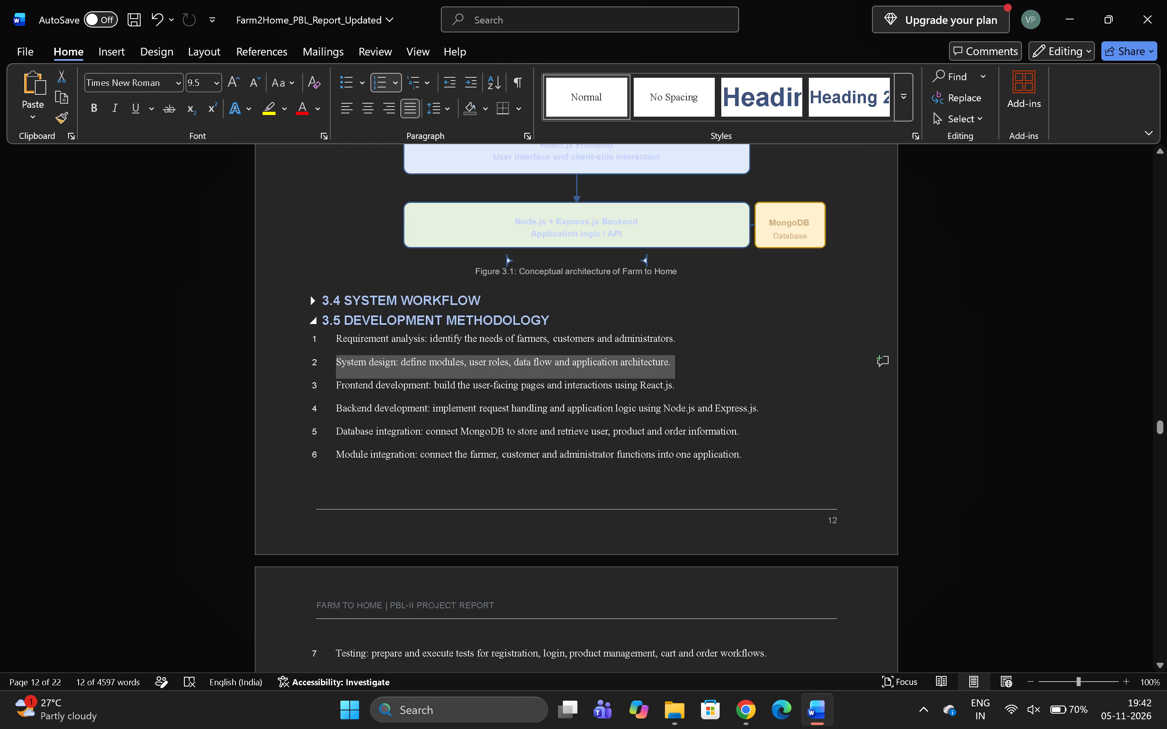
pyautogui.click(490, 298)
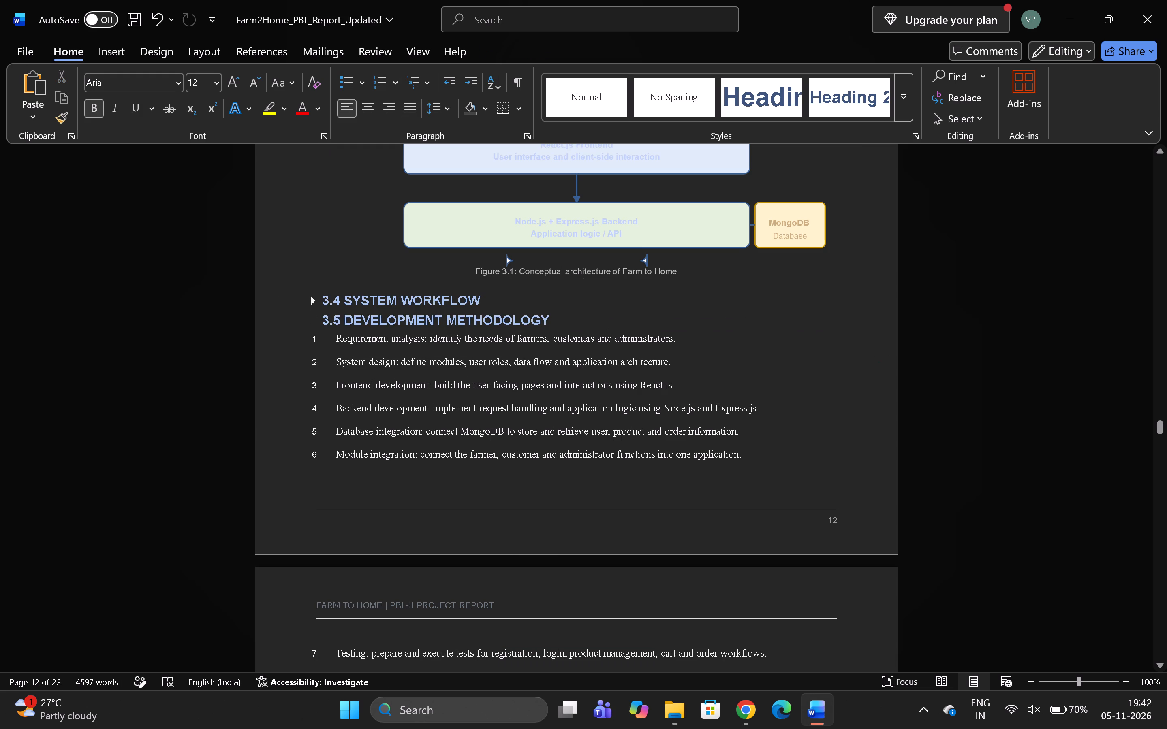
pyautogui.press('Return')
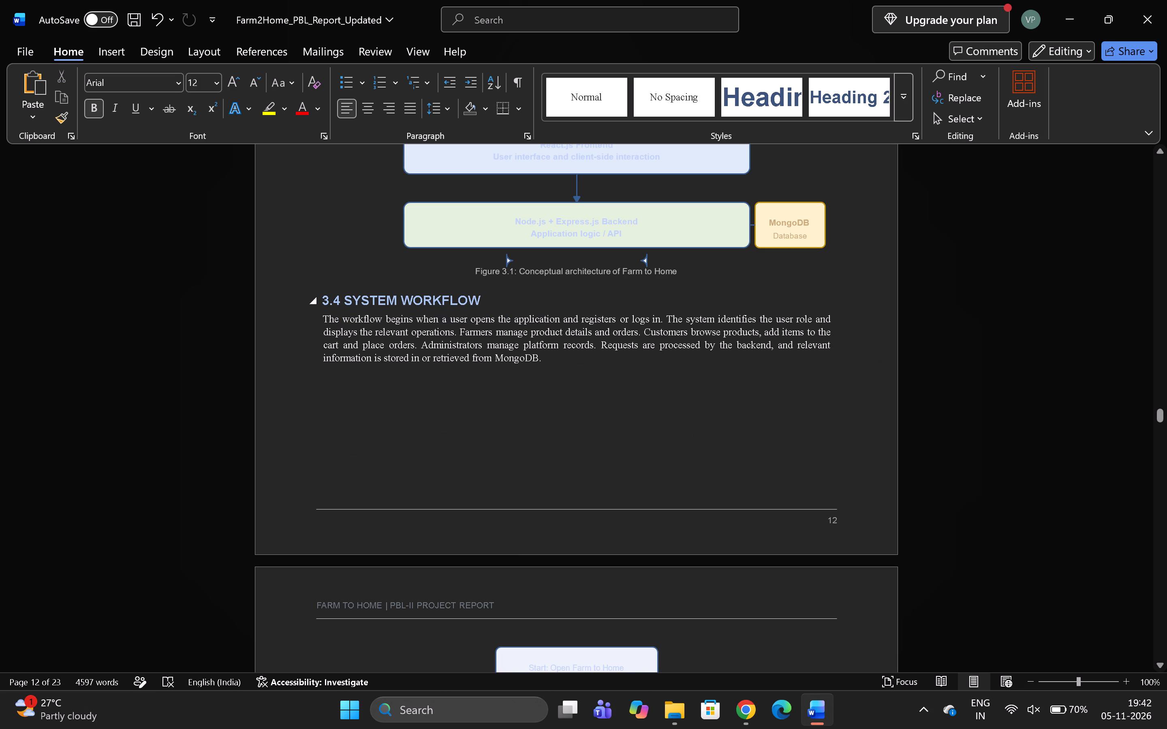
# Push the "3.4 SYSTEM WORKFLOW" heading onto the page after Figure 3.1 by inserting eight blank lines above it.
pyautogui.scroll(-1, 490, 298)
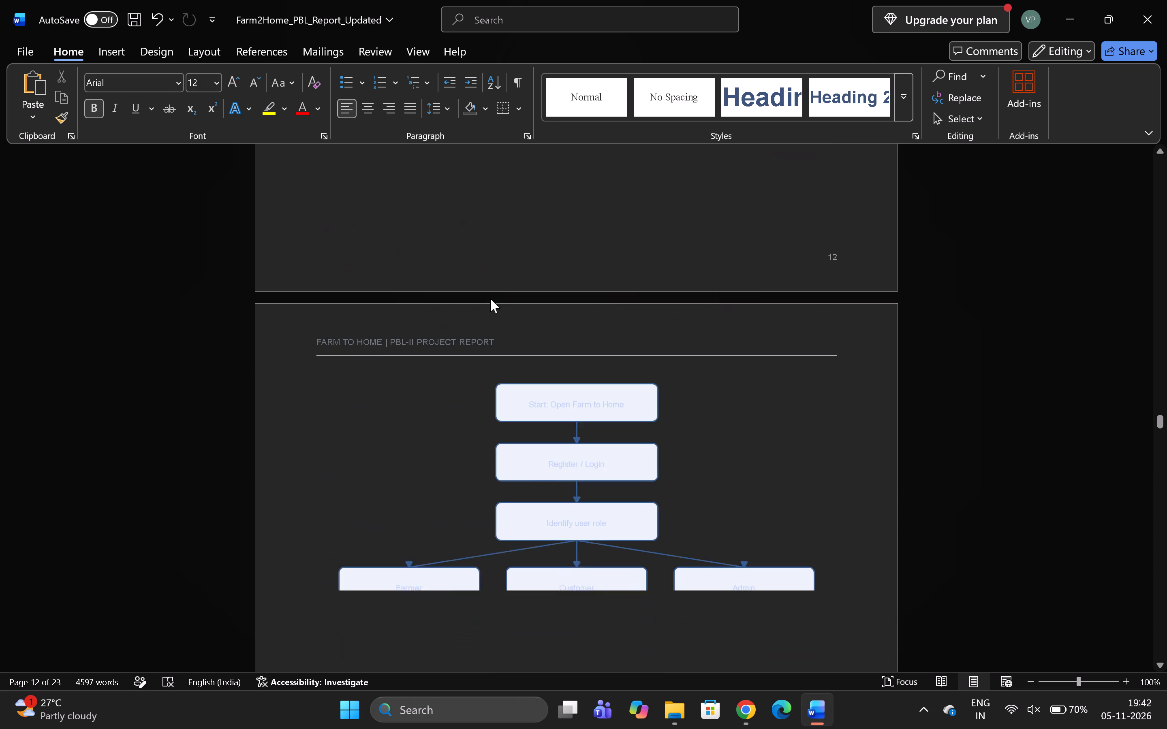
pyautogui.scroll(-1, 490, 298)
pyautogui.hscroll(1, 490, 298)
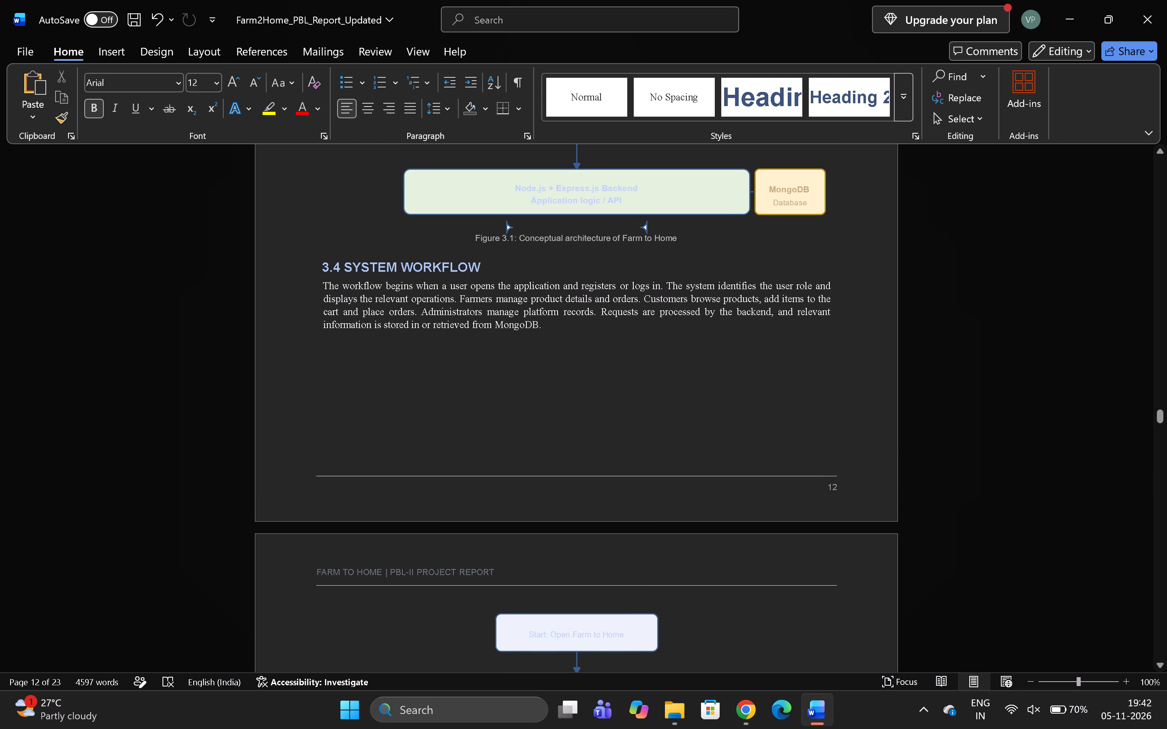
pyautogui.click(315, 258)
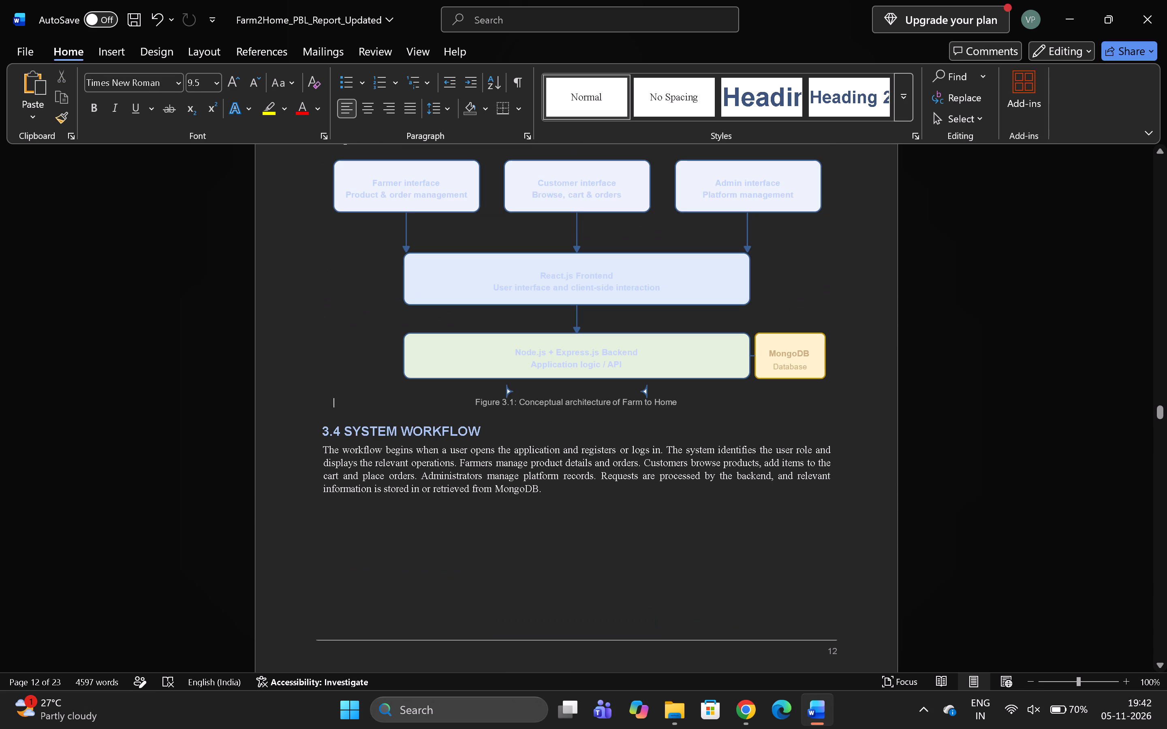
pyautogui.press('Down')
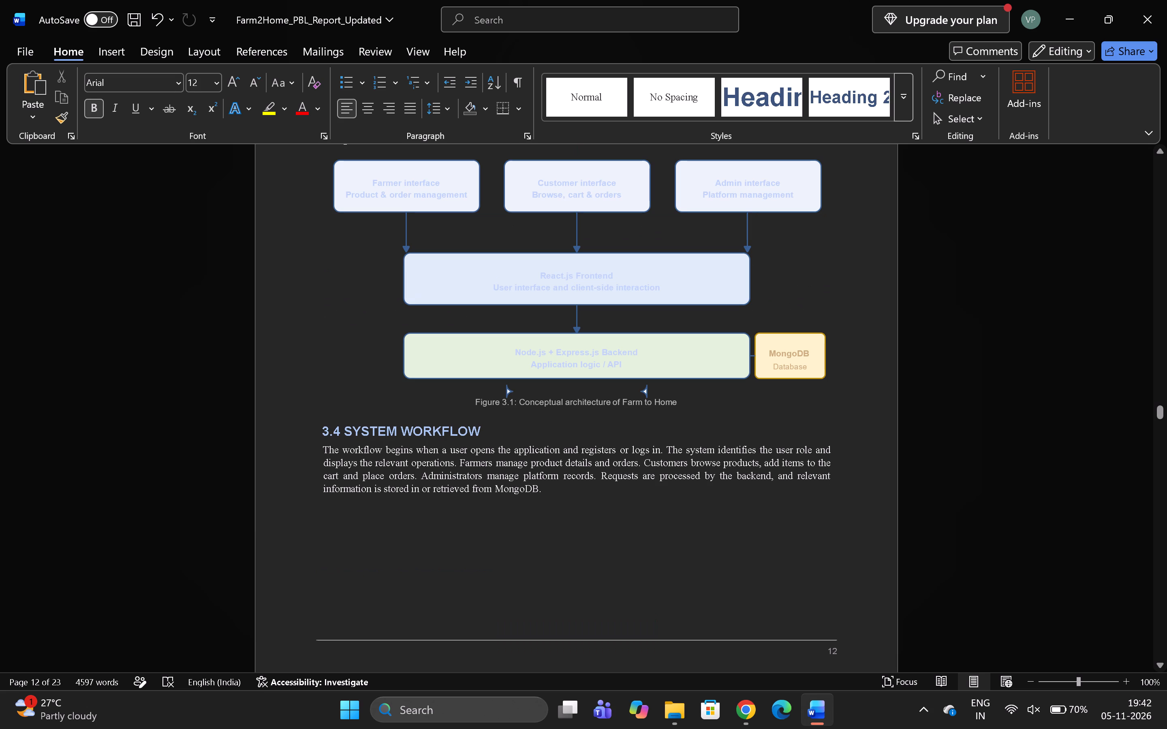
pyautogui.press('Left')
pyautogui.press('Left')
pyautogui.press('Return')
pyautogui.press('Return')
pyautogui.press('Return')
pyautogui.press('Return')
pyautogui.press('Return')
pyautogui.press('Return')
pyautogui.press('Return')
pyautogui.press('Return')
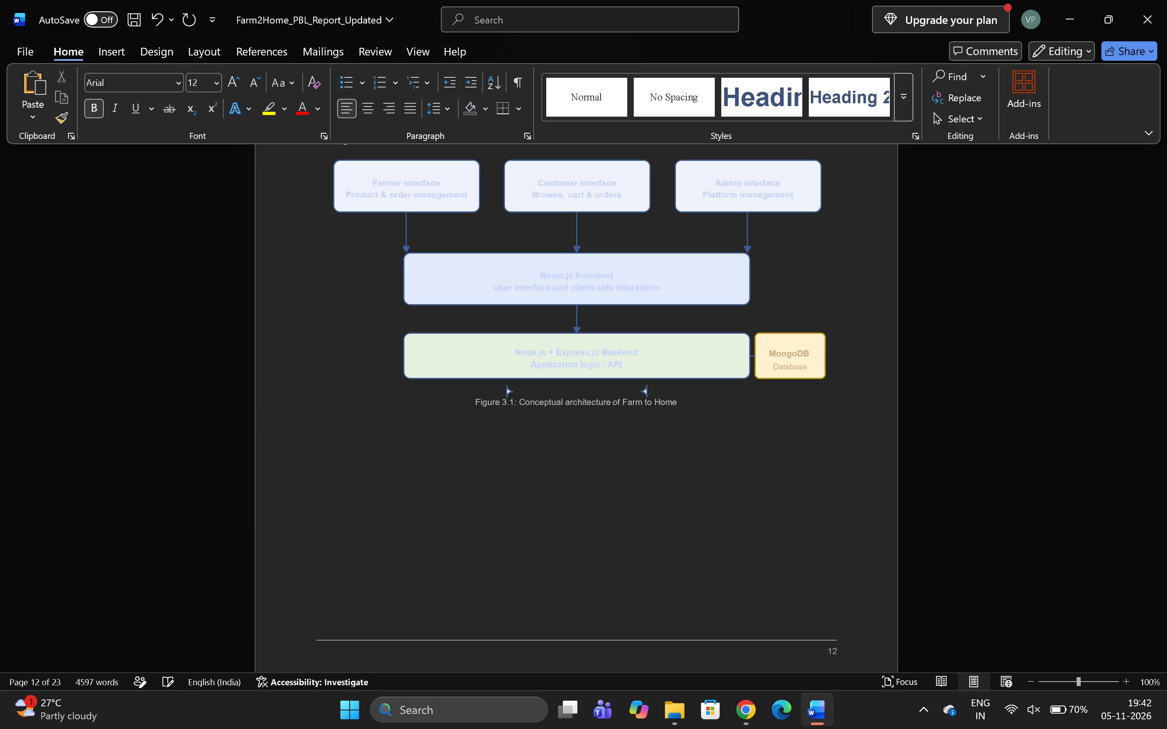
pyautogui.press('Return')
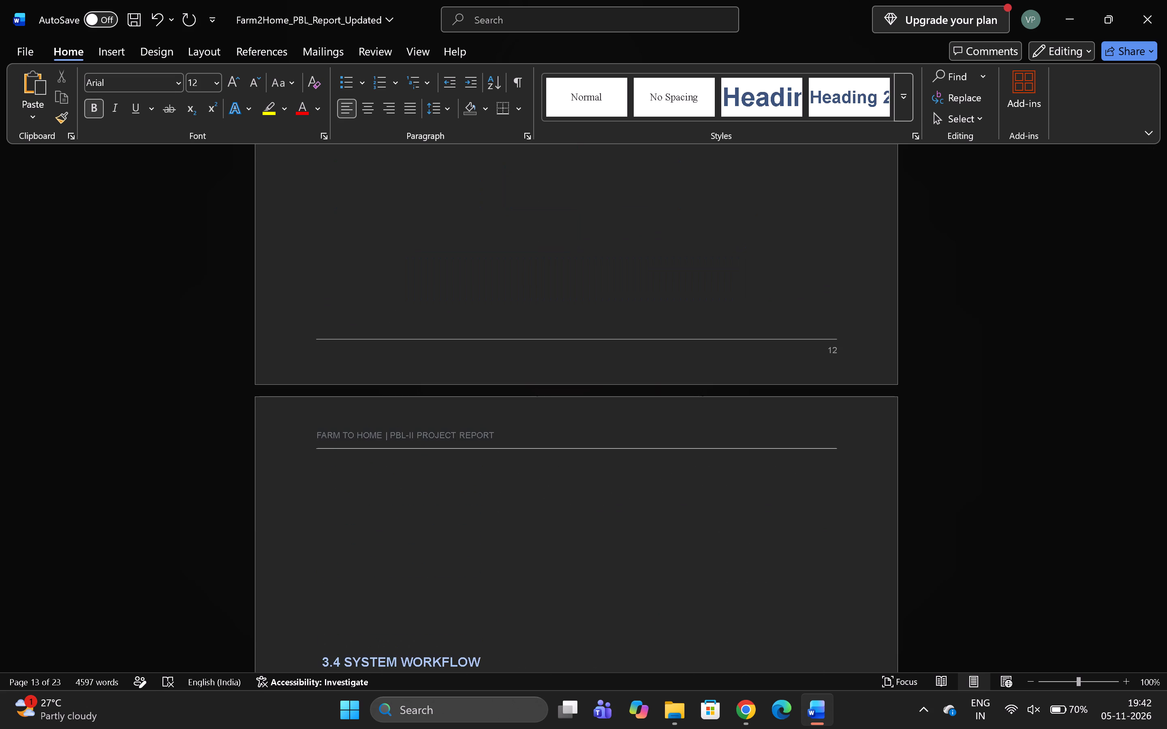
pyautogui.press('BackSpace')
# Examine the page flow from section 1.6 through Chapters 2 and 3 to the workflow diagram and section 3.5.
pyautogui.scroll(-2, 315, 258)
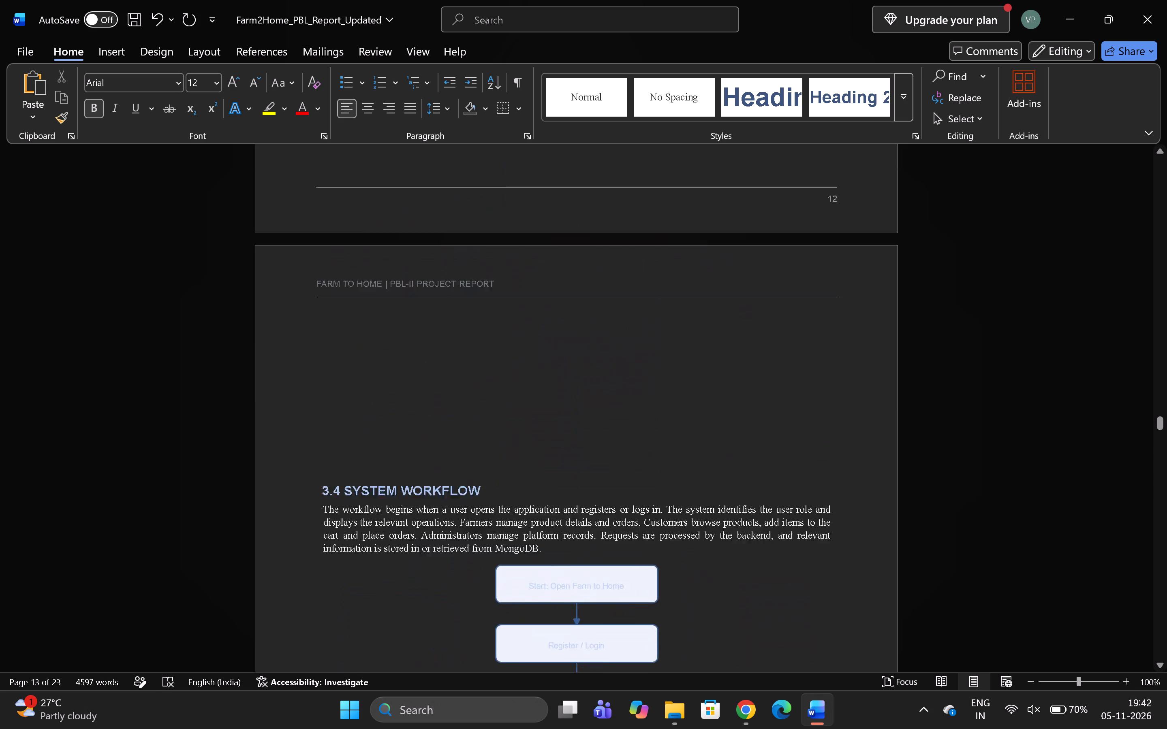
pyautogui.scroll(-2, 315, 258)
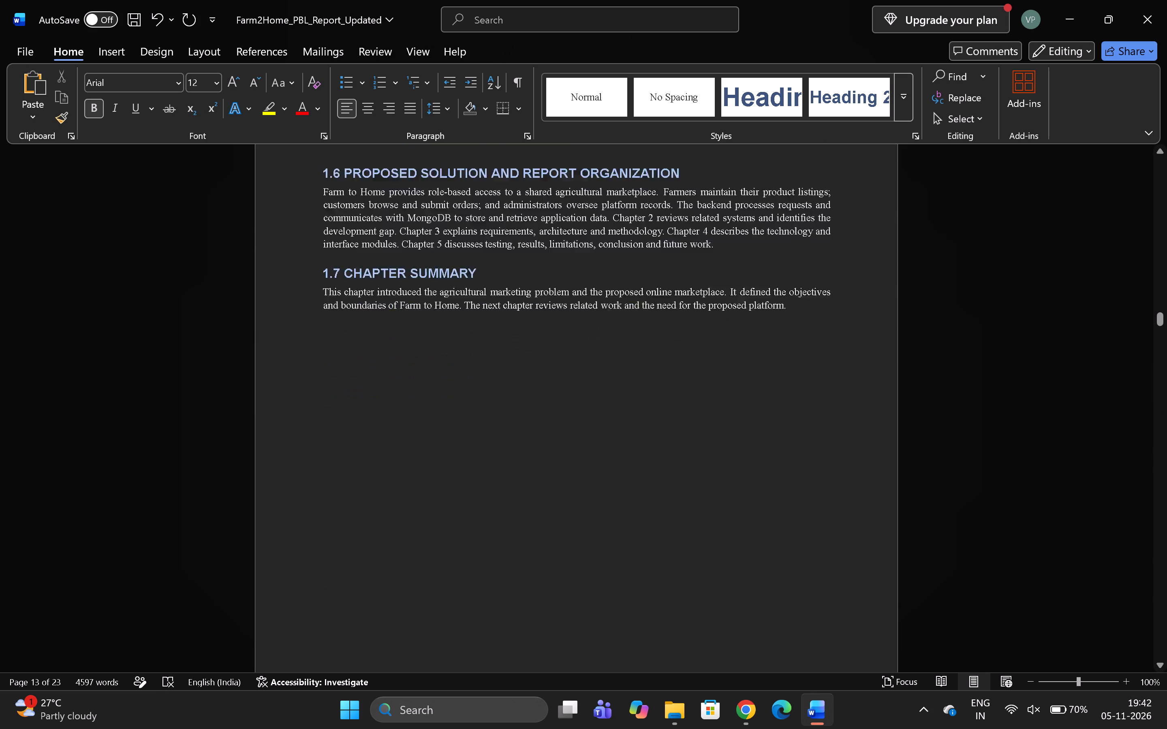
pyautogui.scroll(-3, 315, 258)
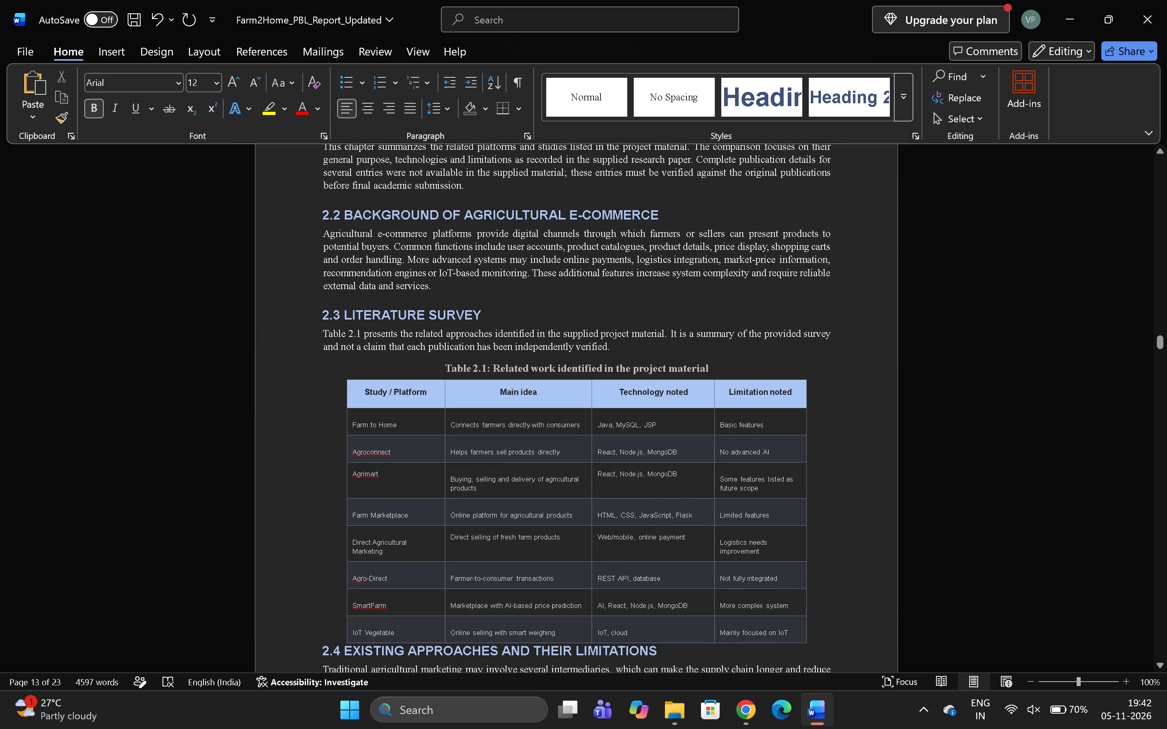
pyautogui.scroll(-3, 315, 258)
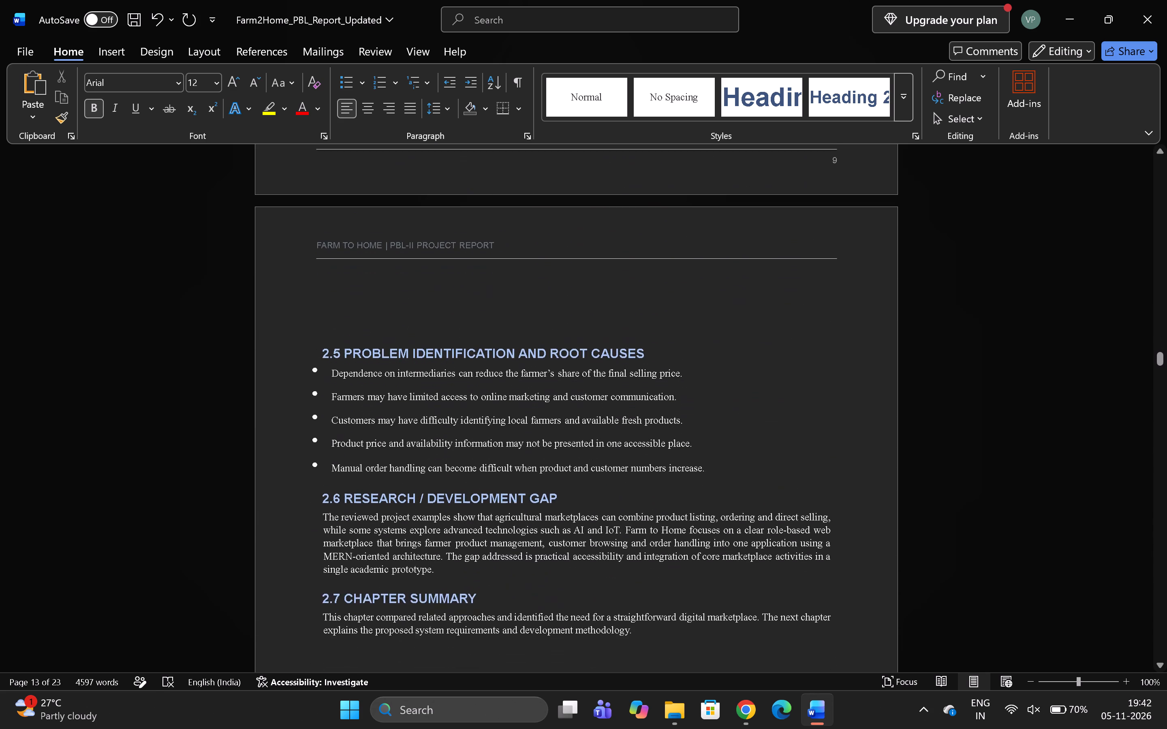
pyautogui.scroll(-6, 315, 258)
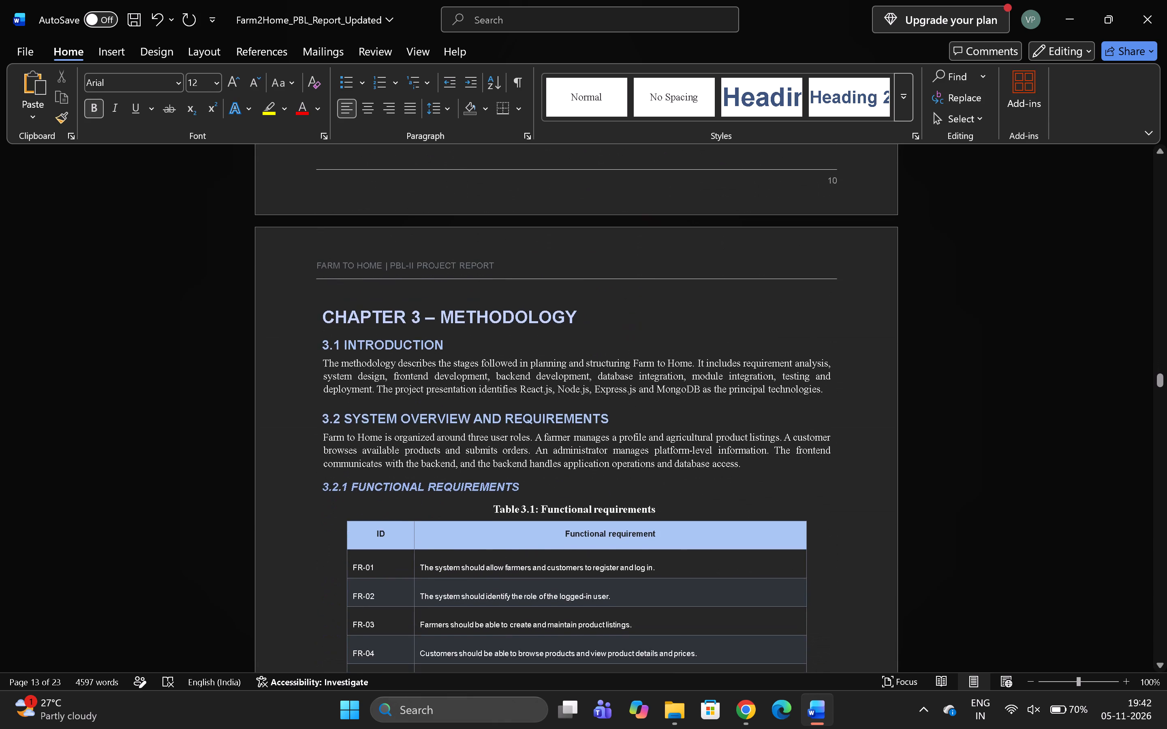
pyautogui.scroll(-4, 315, 258)
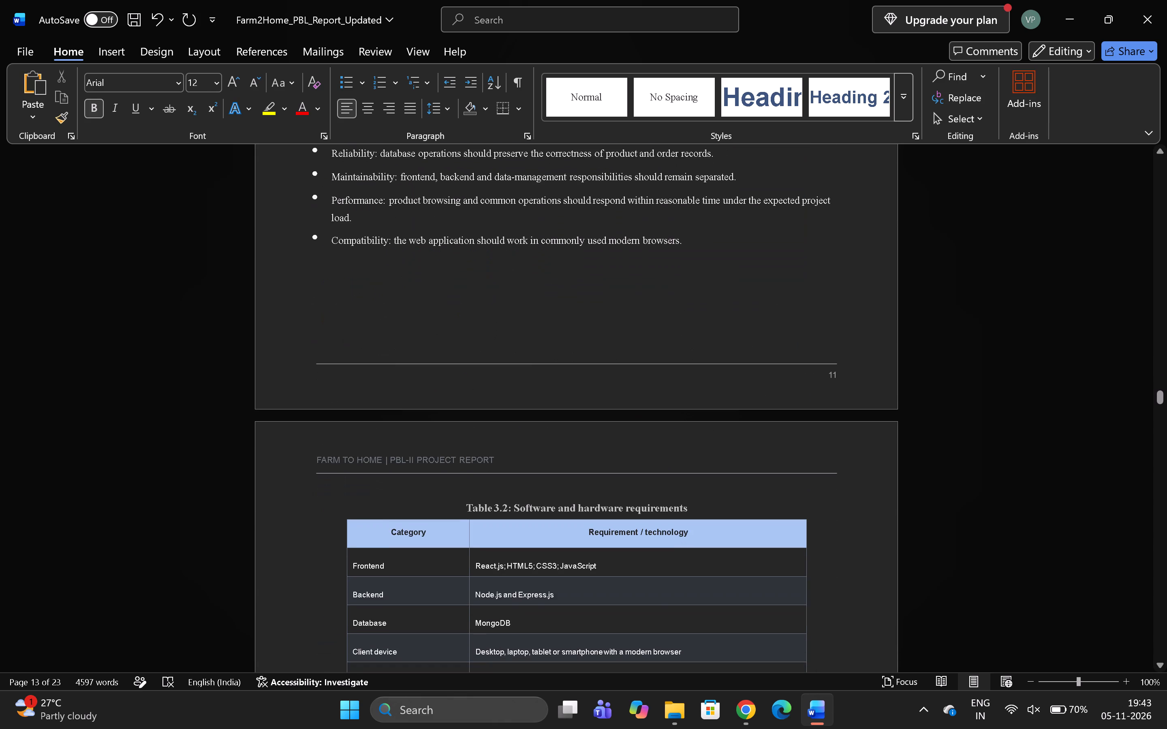
pyautogui.scroll(-4, 315, 258)
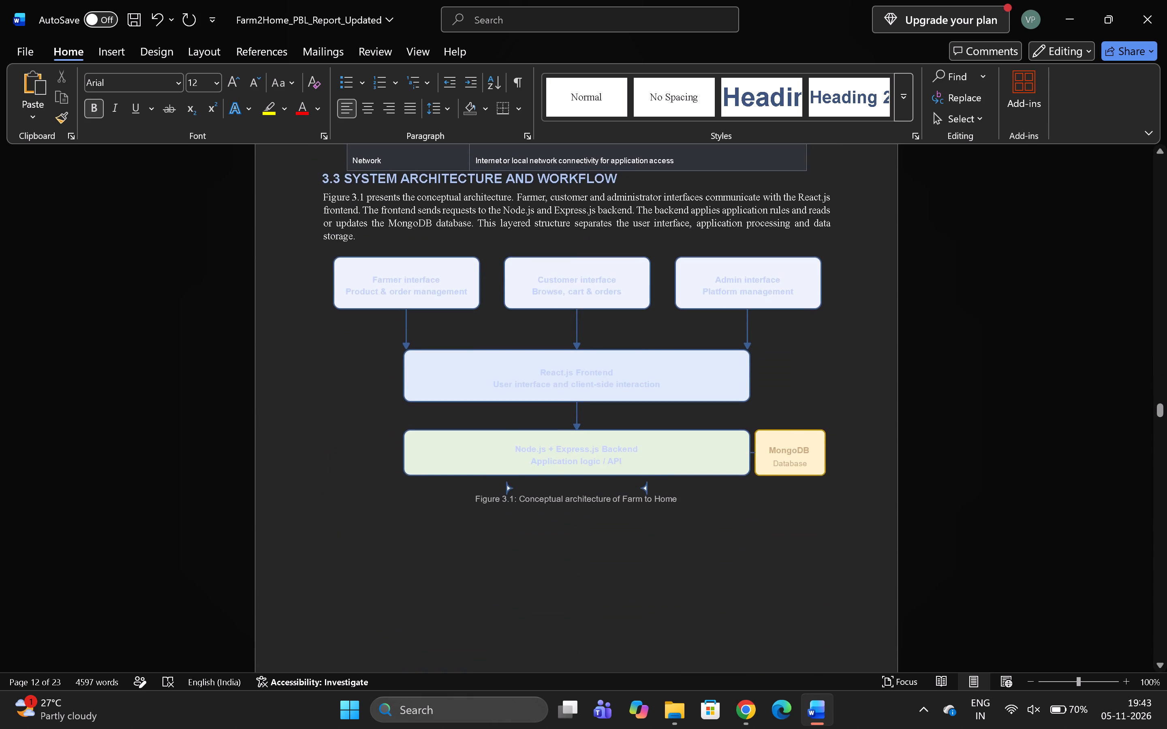
pyautogui.scroll(-4, 315, 258)
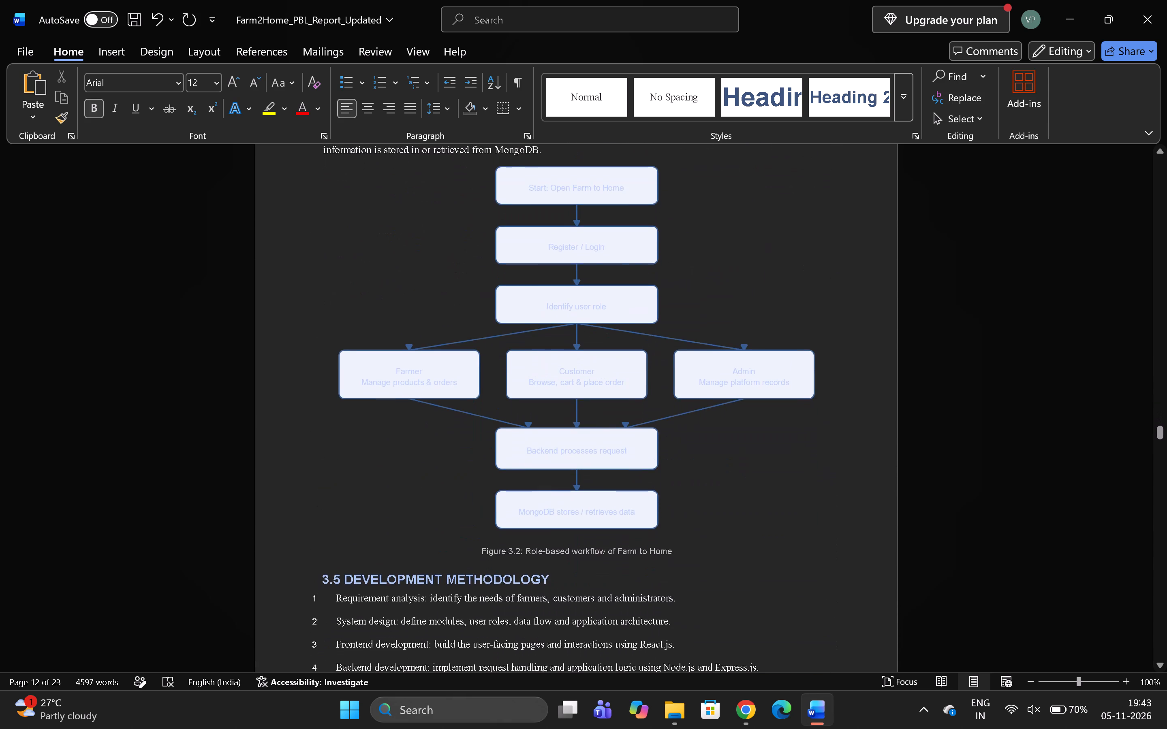
pyautogui.scroll(-3, 315, 258)
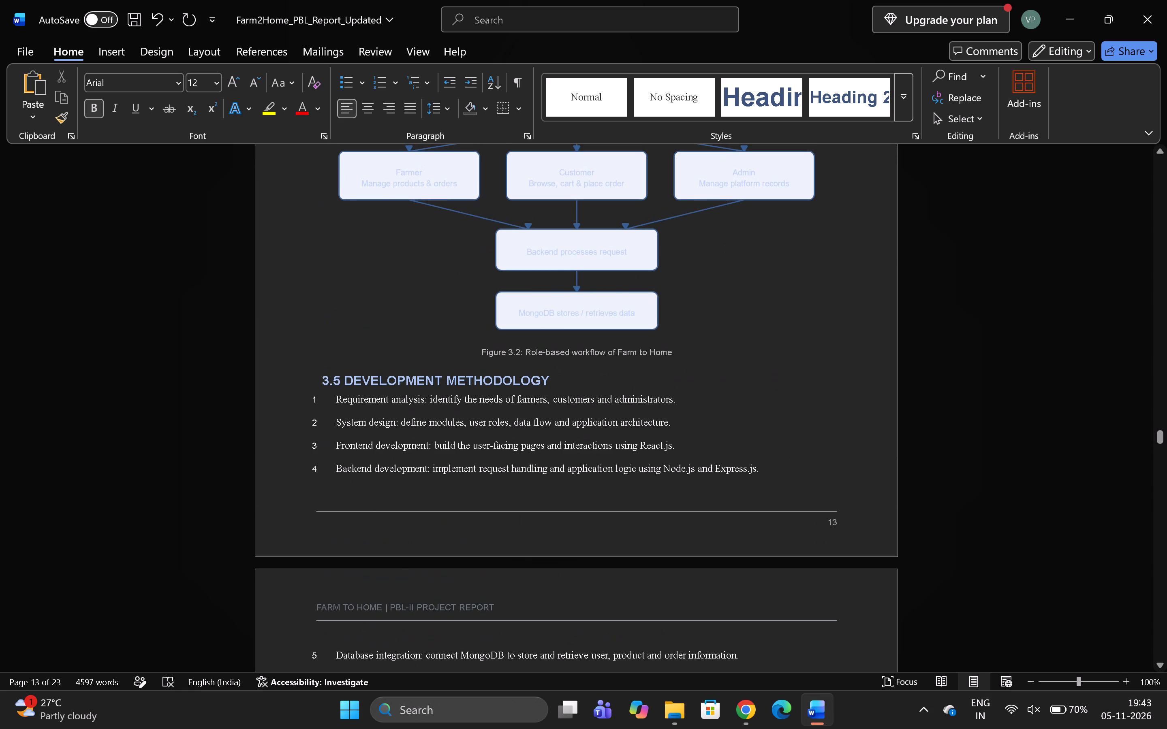
# Push the "3.5 DEVELOPMENT METHODOLOGY" heading and its numbered list onto the page after Figure 3.2 by inserting four blank lines above it.
pyautogui.click(314, 371)
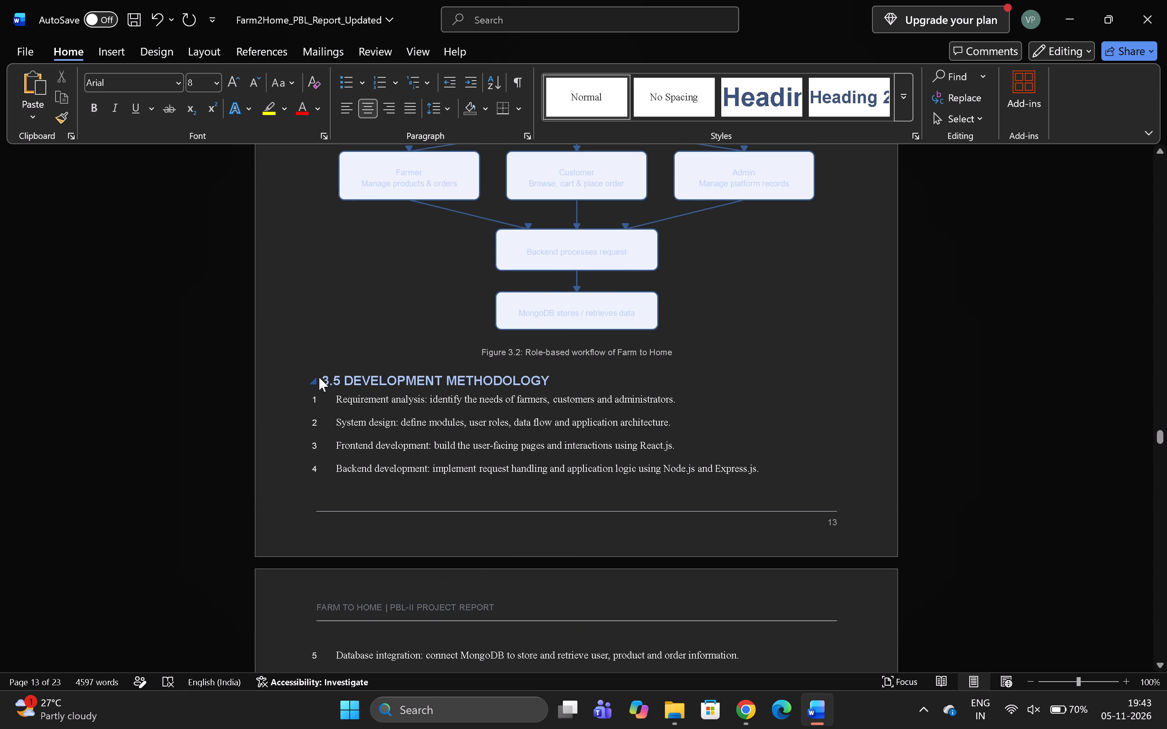
pyautogui.press('Down')
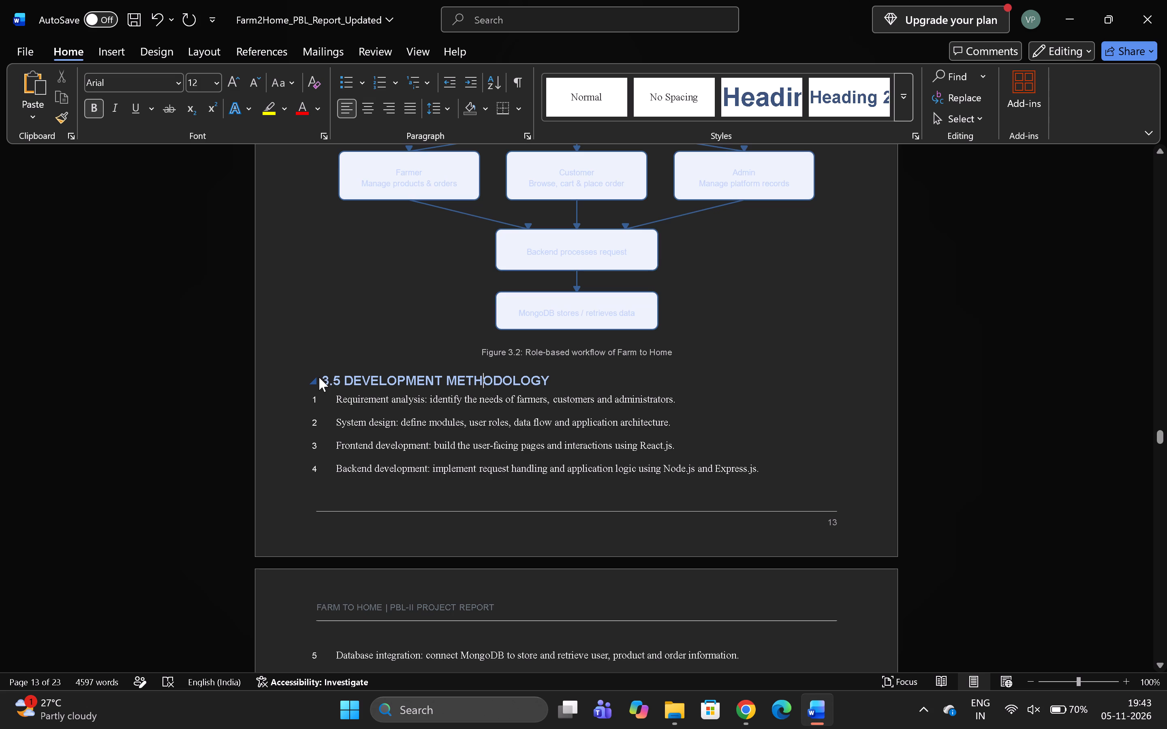
pyautogui.press('Left')
pyautogui.press('Left')
pyautogui.press('Left')
pyautogui.press('Left')
pyautogui.press('Left')
pyautogui.press('Left')
pyautogui.press('Left')
pyautogui.press('Left')
pyautogui.press('Left')
pyautogui.press('Left')
pyautogui.press('Left')
pyautogui.press('Left')
pyautogui.press('Left')
pyautogui.press('Left')
pyautogui.press('Left')
pyautogui.press('Left')
pyautogui.press('Left')
pyautogui.press('Left')
pyautogui.press('Left')
pyautogui.press('Left')
pyautogui.press('Left')
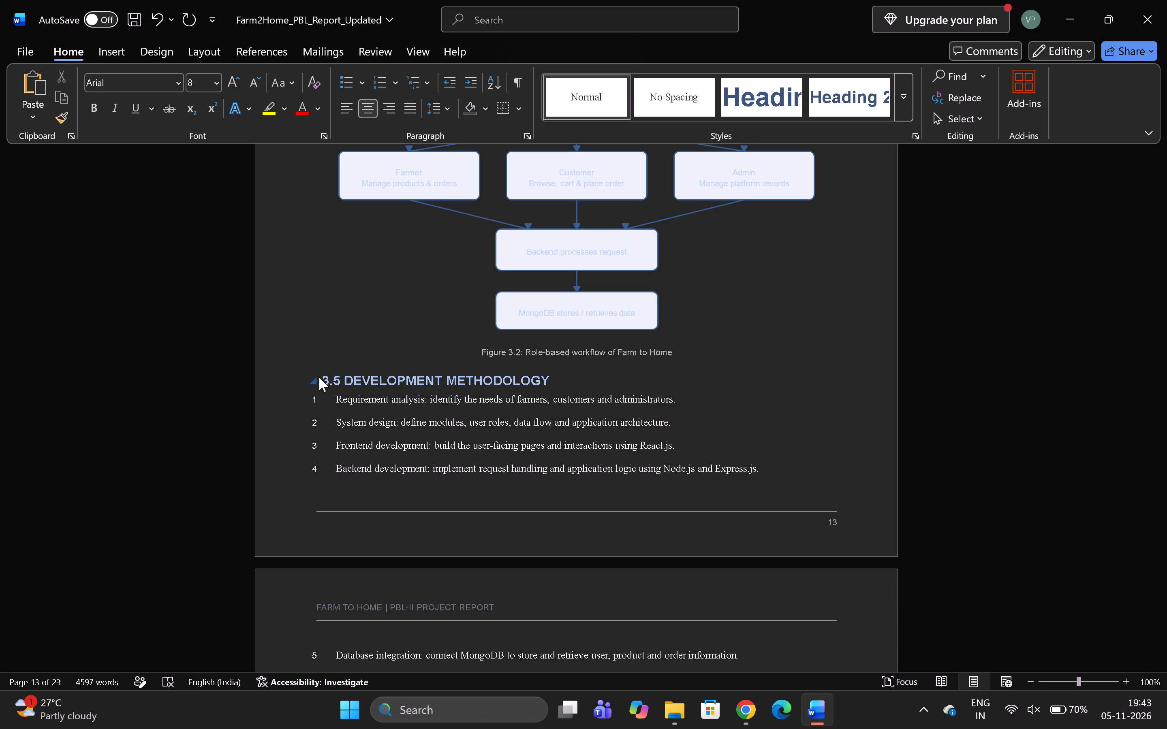
pyautogui.press('Right')
pyautogui.press('Return')
pyautogui.press('Return')
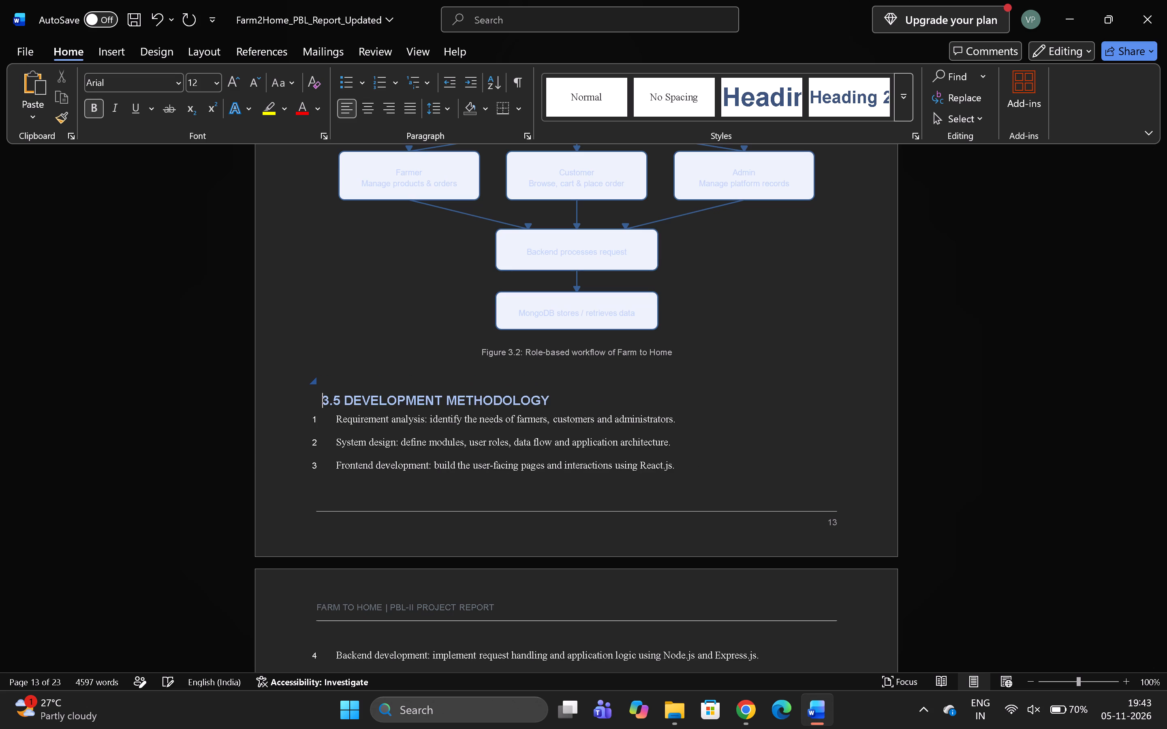
pyautogui.press('Return')
pyautogui.press('Return')
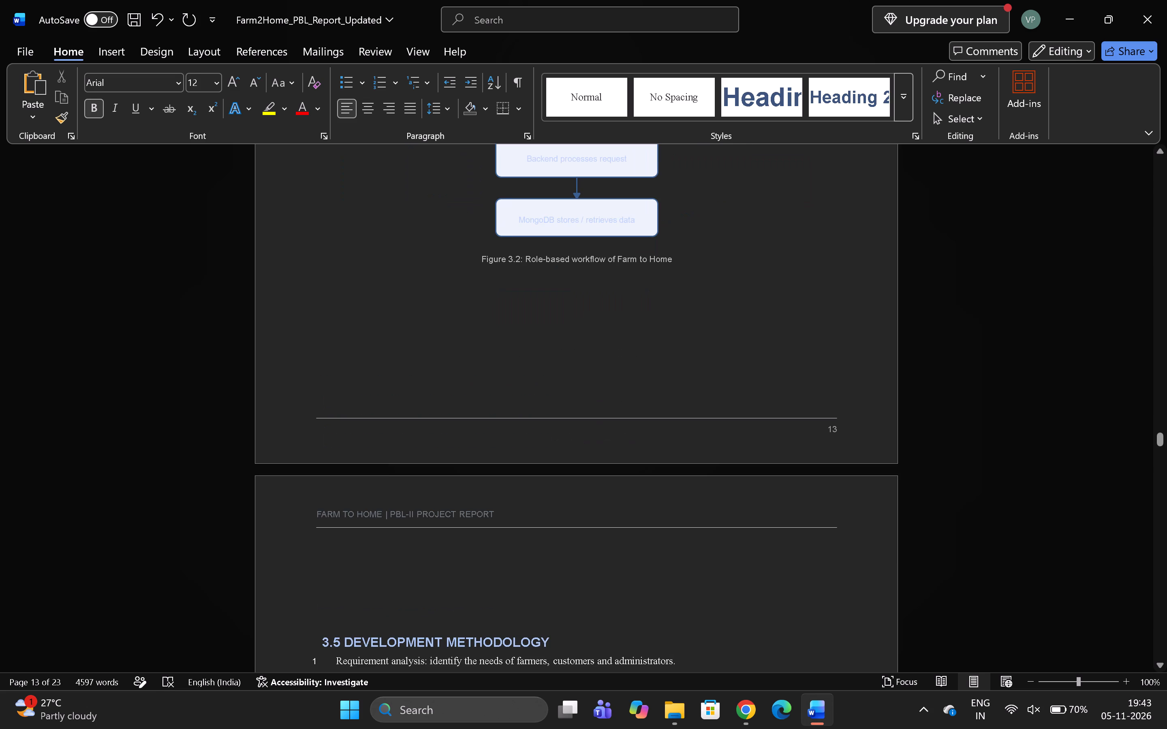
# Examine the page flow from section 3.5 through the Chapter 4 technology table and interface screenshots to section 4.3.3.
pyautogui.scroll(-6, 319, 377)
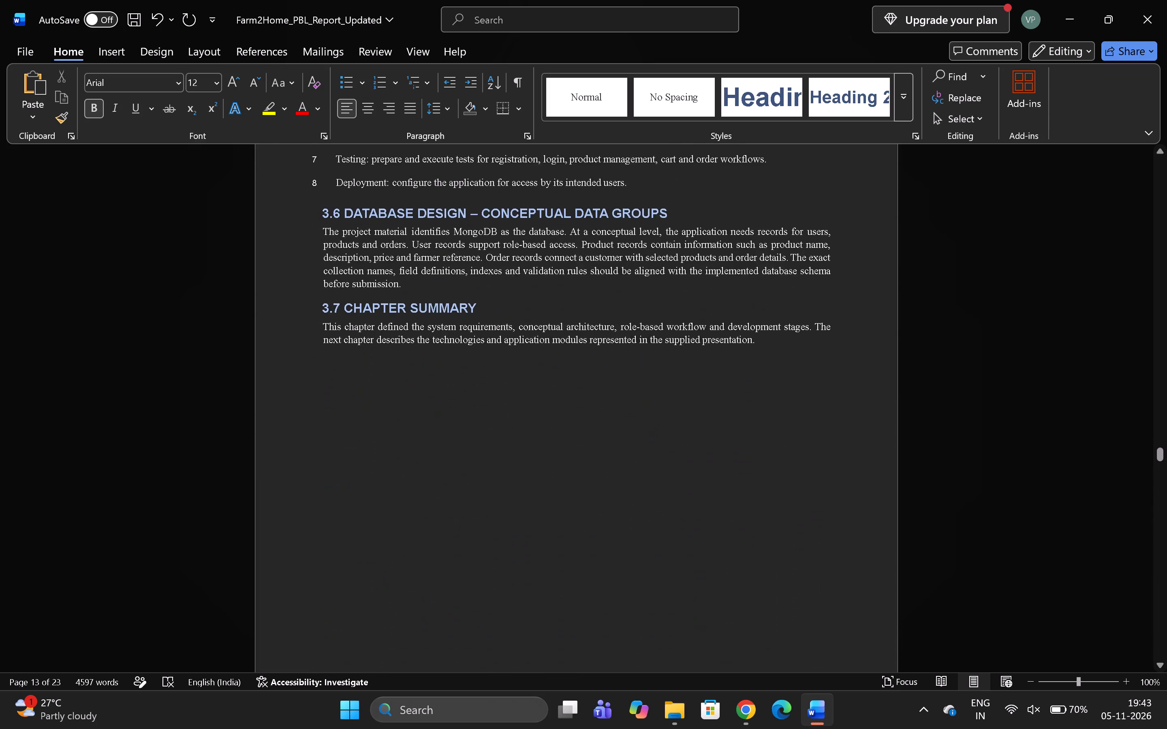
pyautogui.scroll(-6, 319, 377)
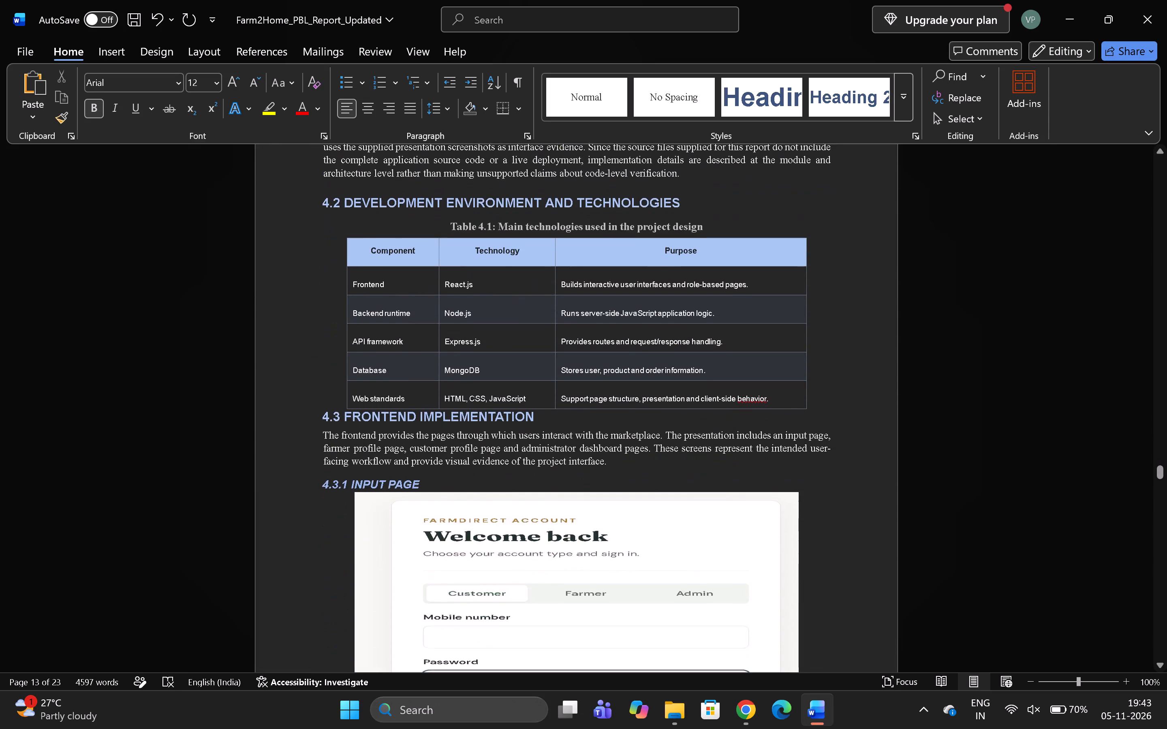
pyautogui.scroll(-2, 319, 377)
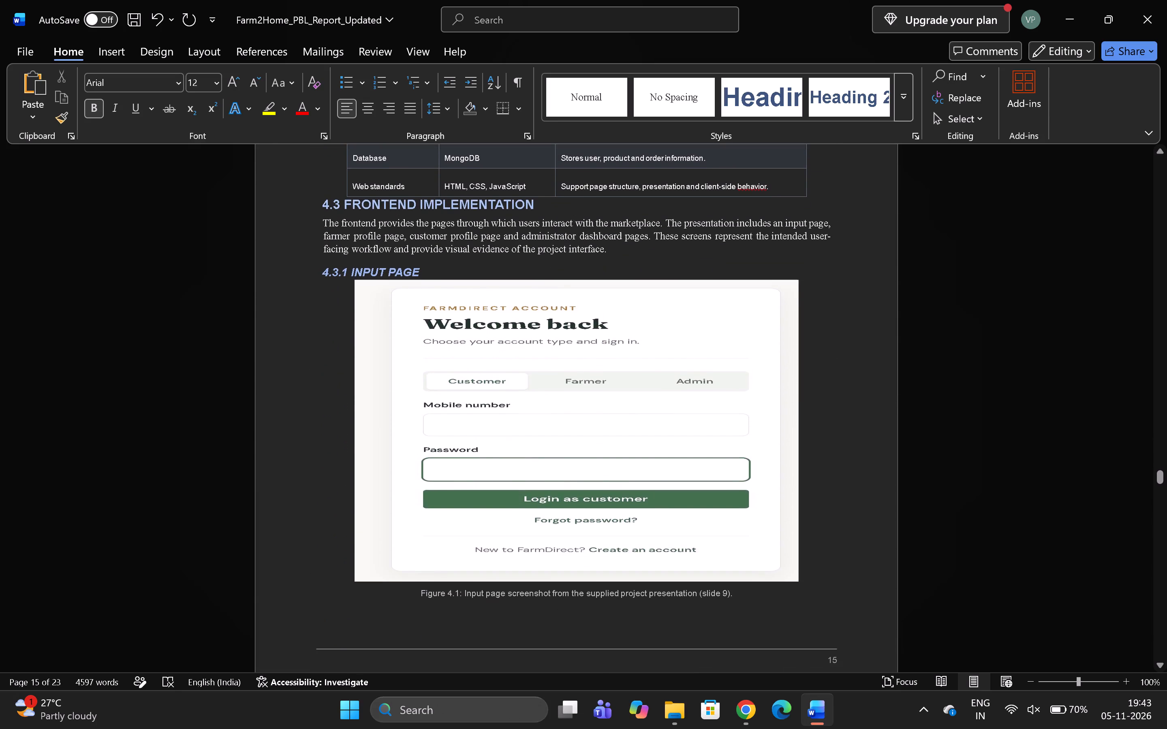
pyautogui.scroll(-5, 319, 377)
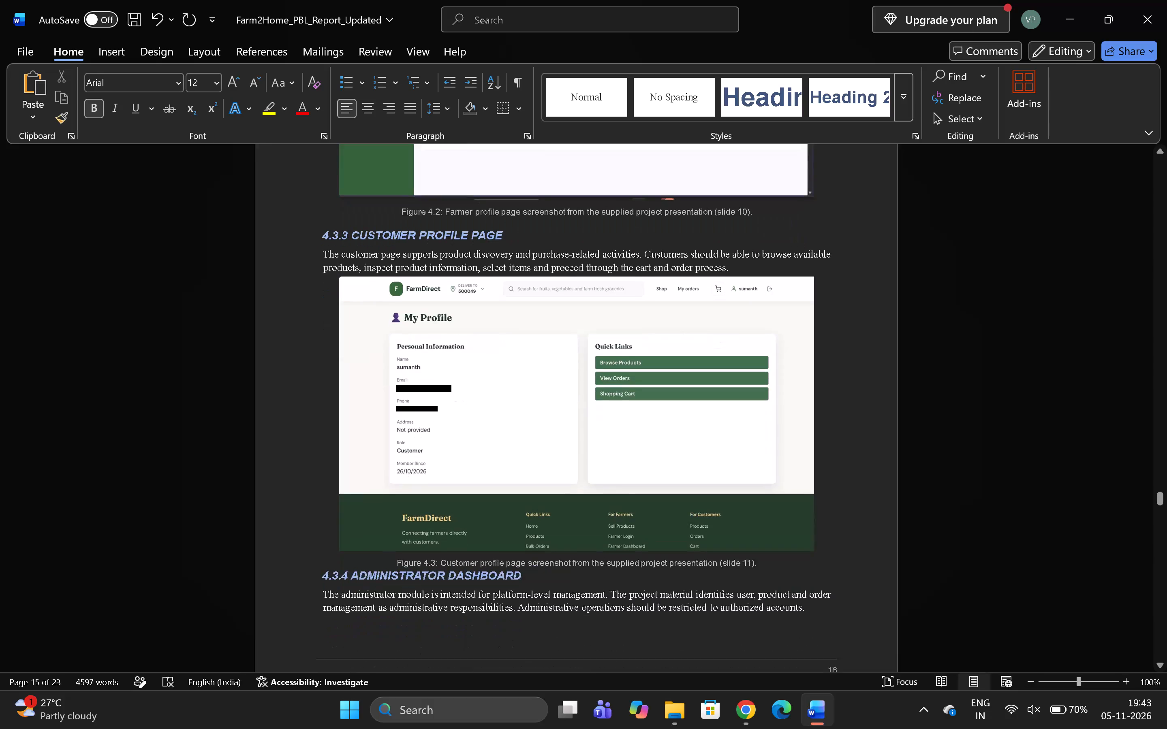
# Push the "4.3.4 ADMINISTRATOR DASHBOARD" heading onto the page after Figure 4.3 by inserting one blank line above it.
pyautogui.scroll(-2, 319, 377)
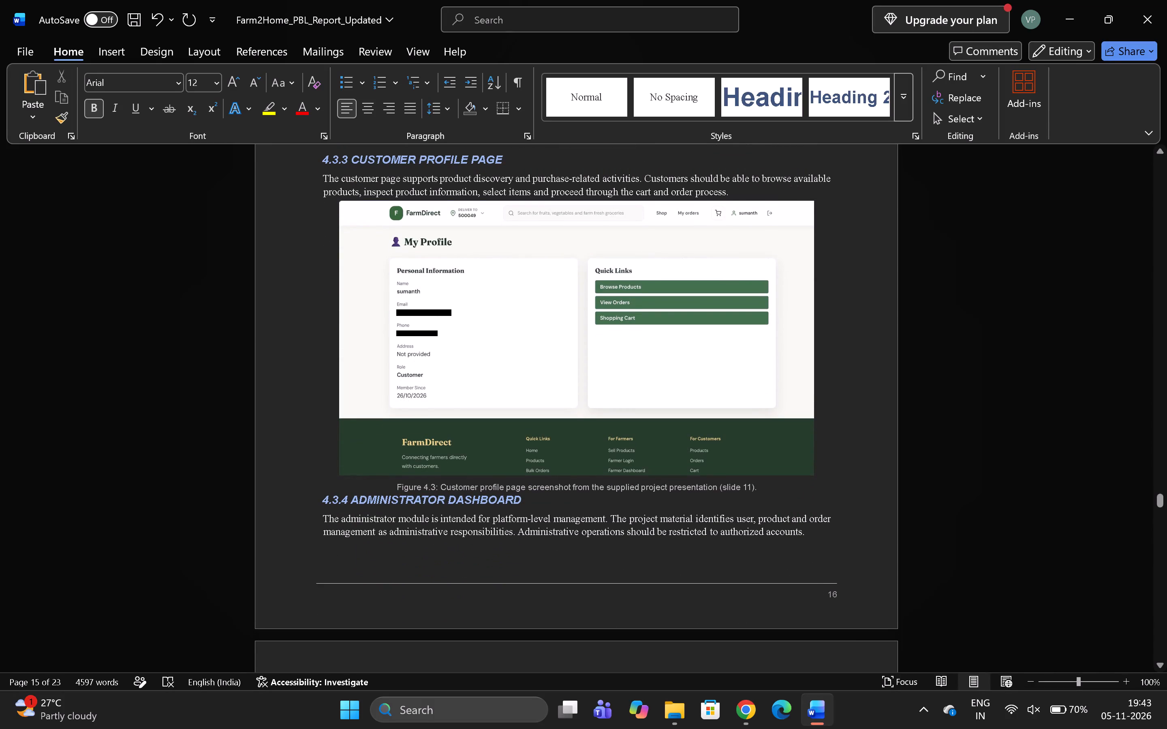
pyautogui.click(320, 497)
pyautogui.press('Return')
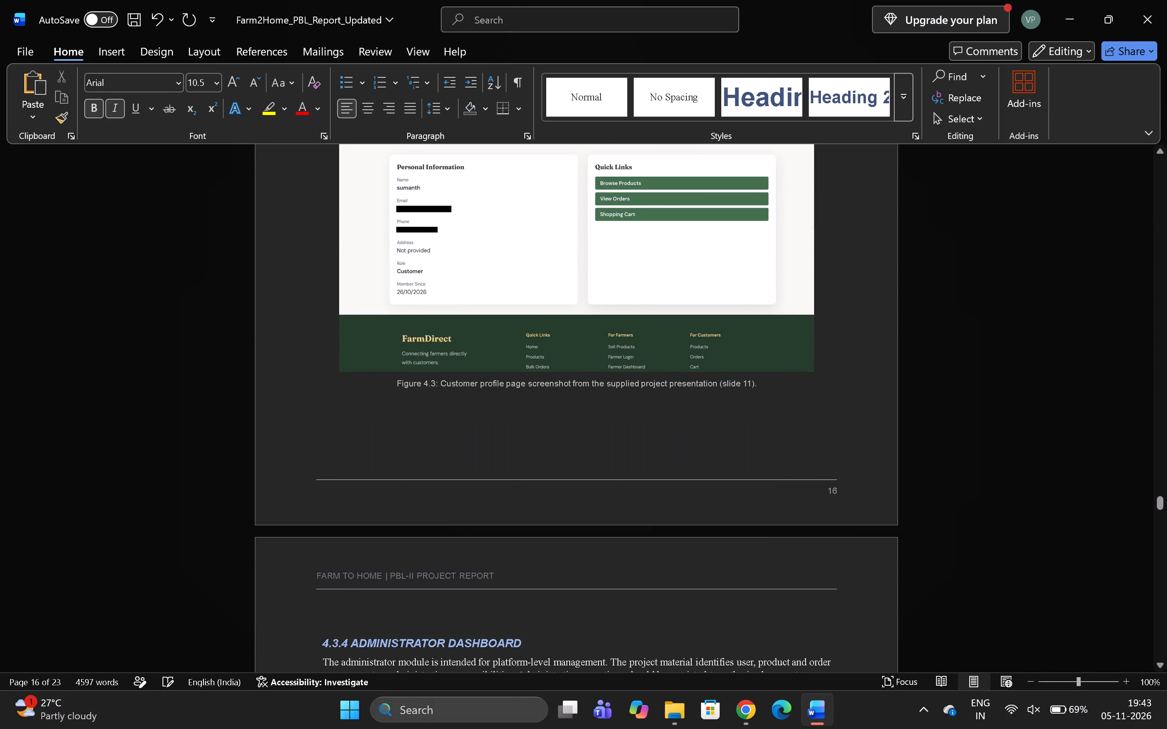
# Examine the page flow from section 4.3.4 through Chapter 5, the References and Appendix A to the end of the report.
pyautogui.scroll(-4, 320, 497)
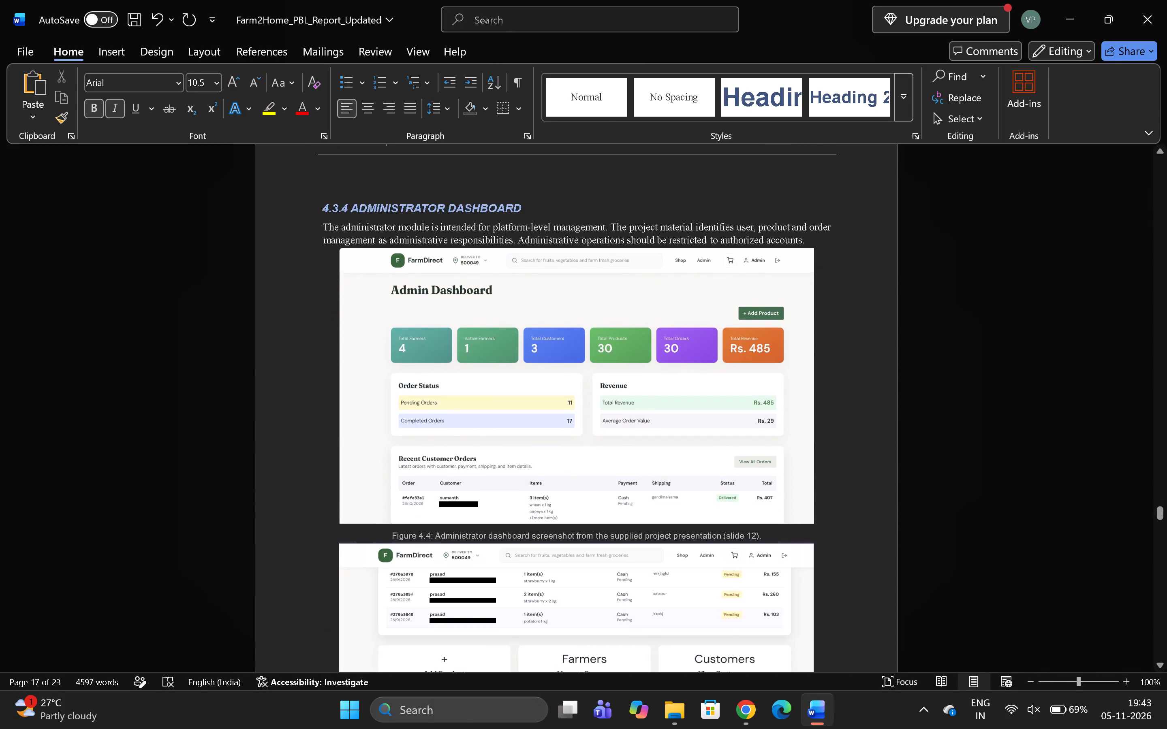
pyautogui.scroll(-4, 320, 497)
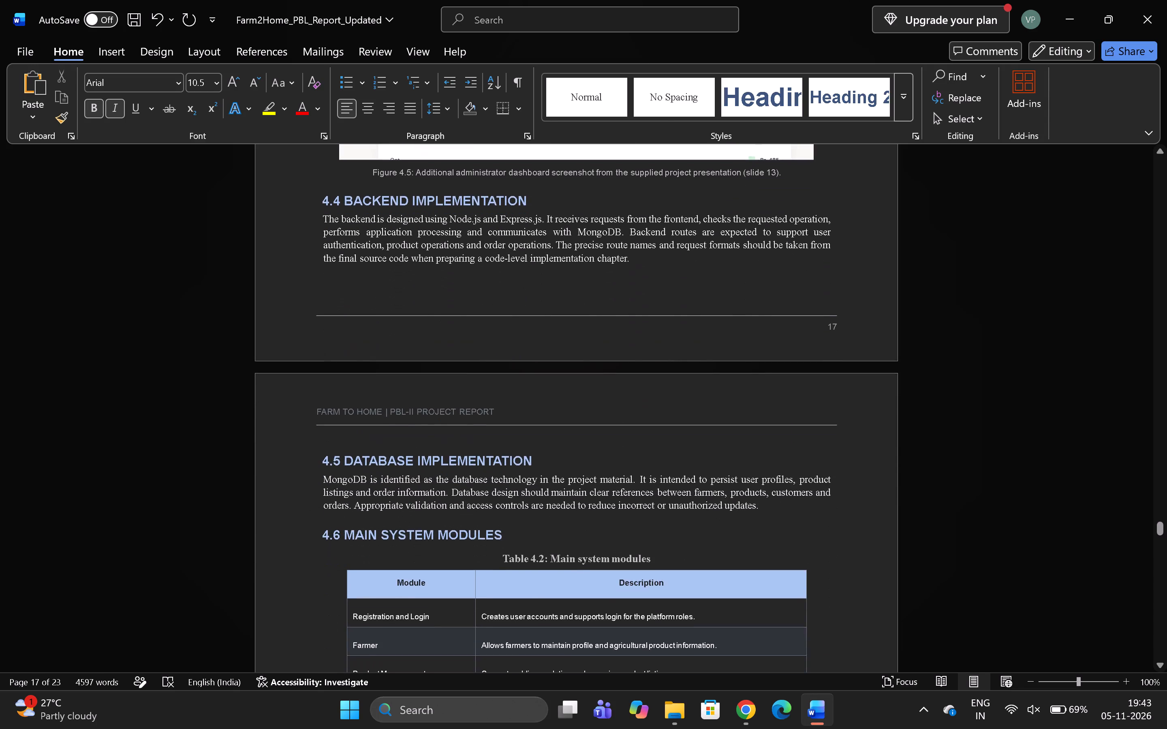
pyautogui.scroll(-4, 320, 497)
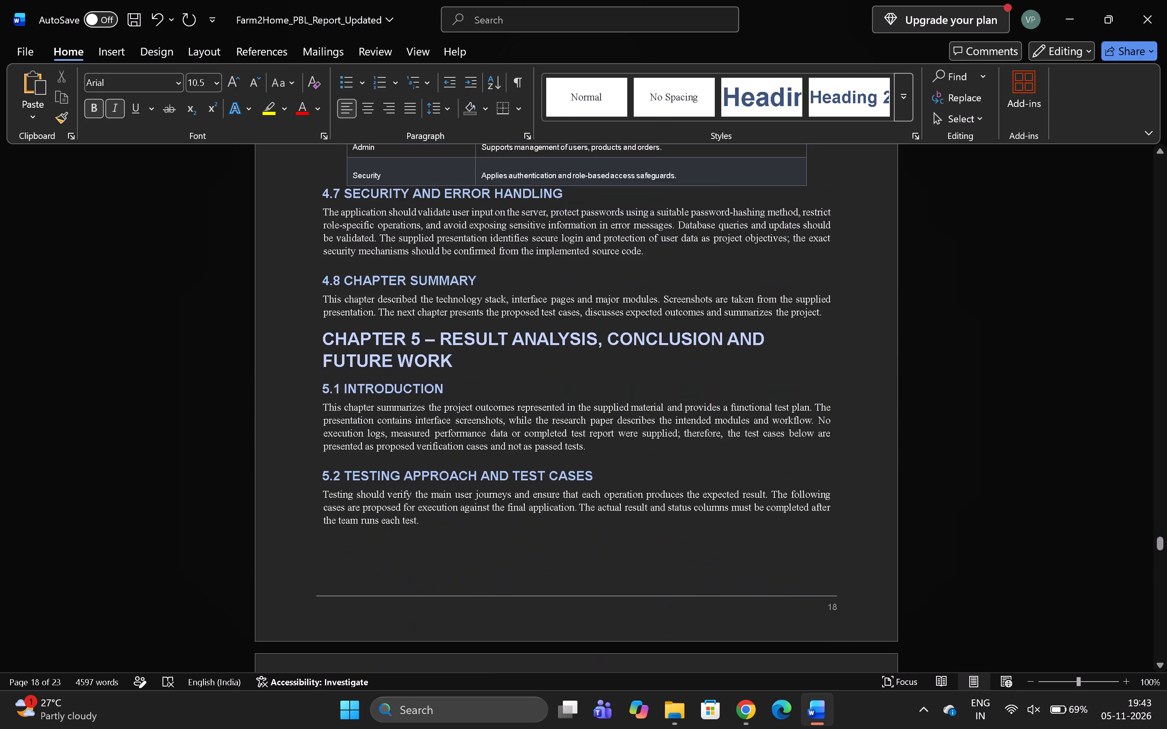
pyautogui.scroll(-3, 320, 497)
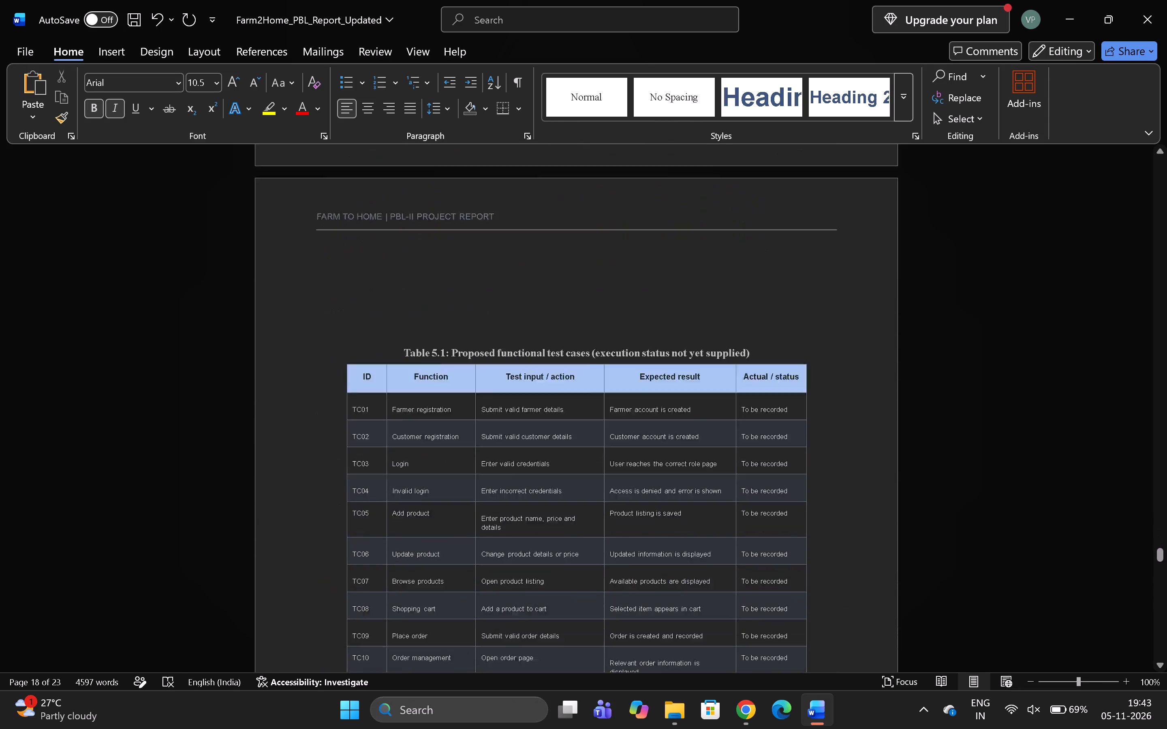
pyautogui.scroll(-3, 320, 497)
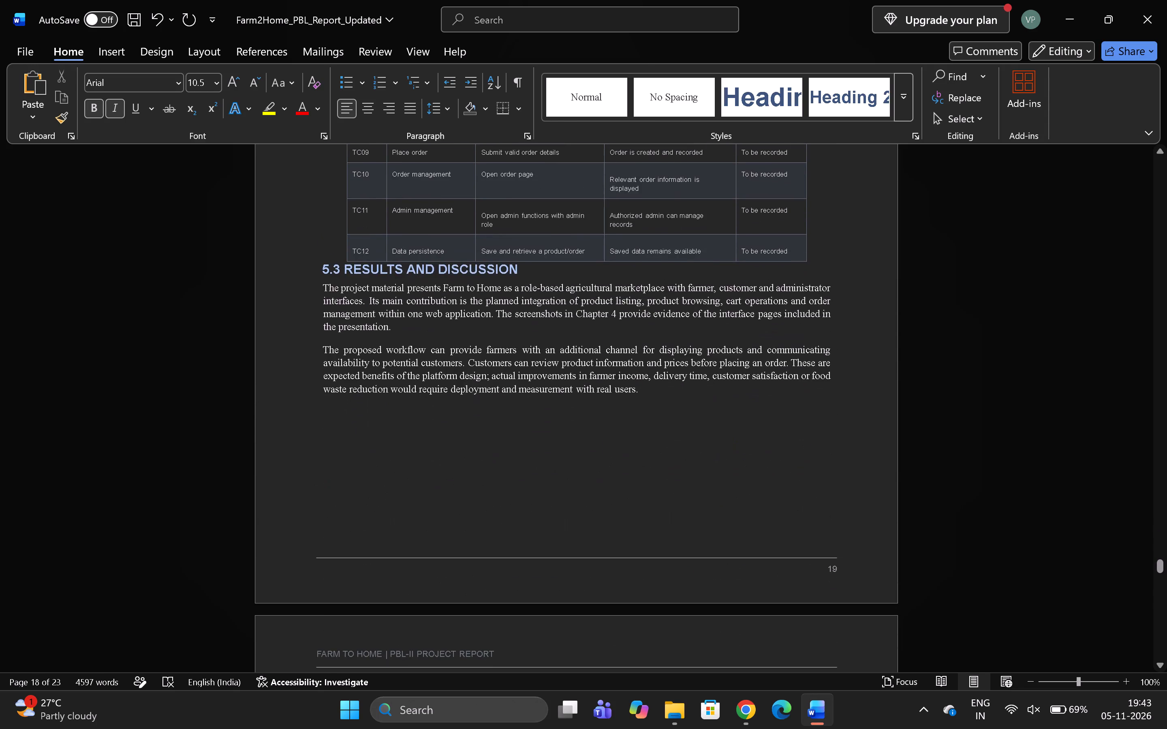
pyautogui.scroll(-3, 320, 497)
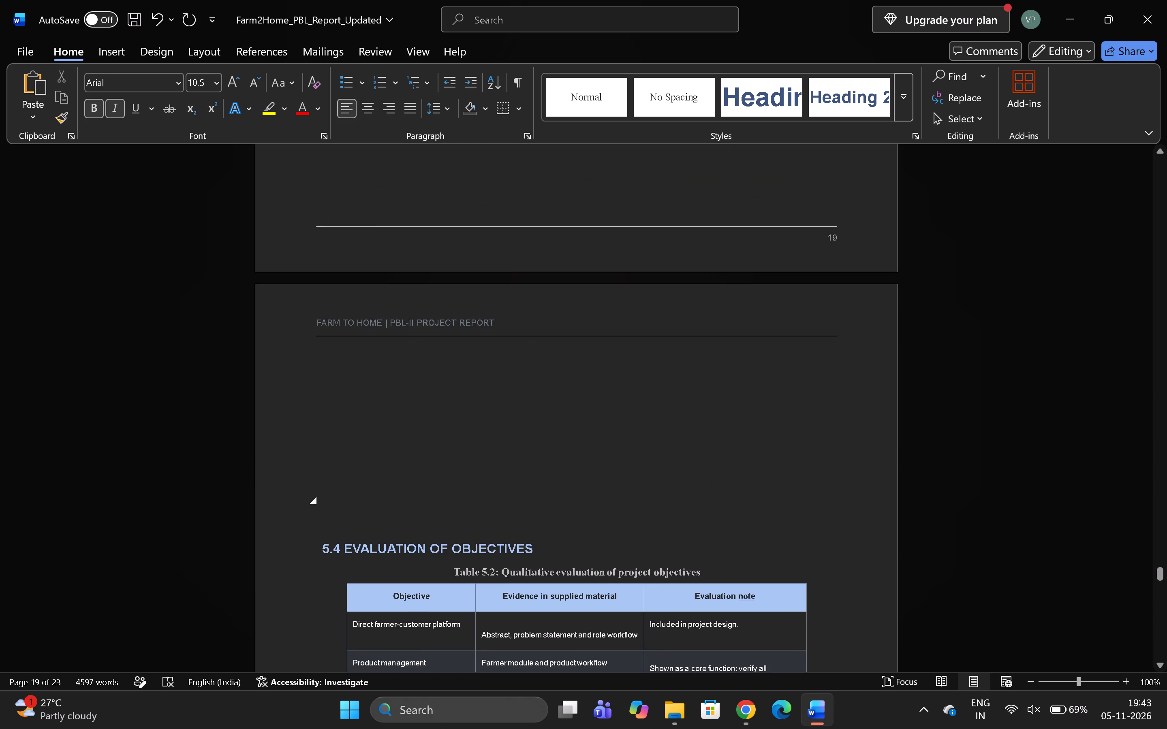
pyautogui.scroll(-3, 320, 497)
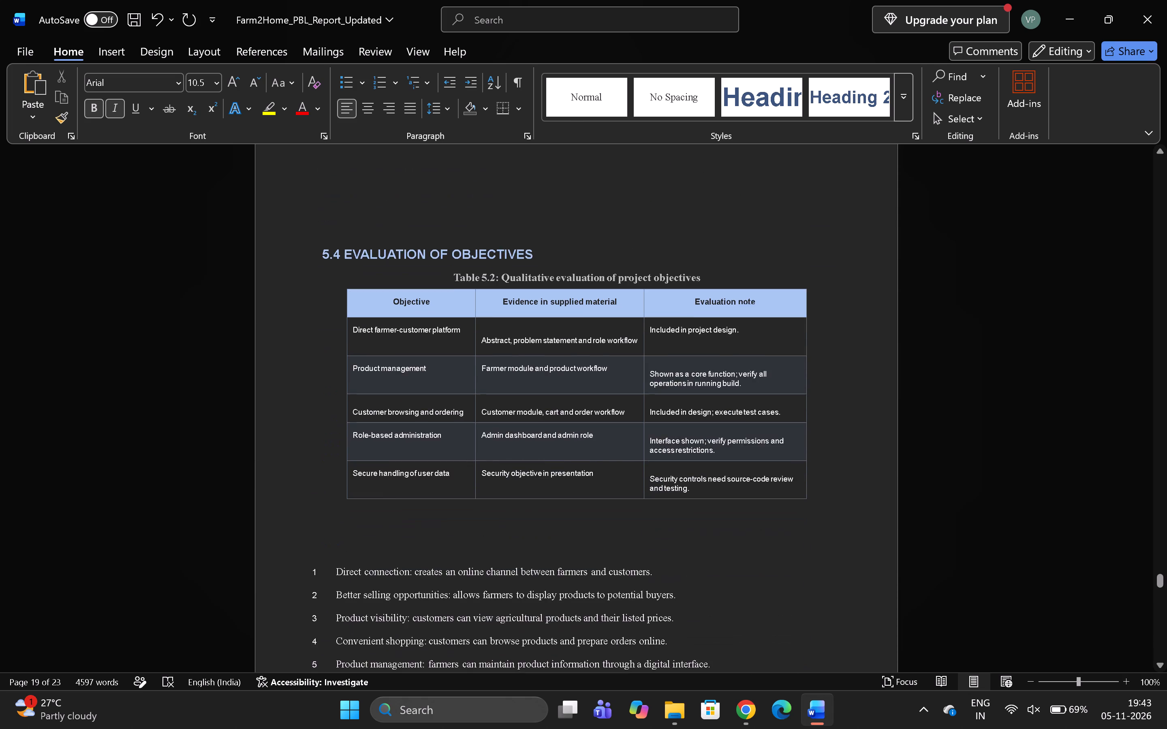
pyautogui.scroll(-3, 320, 497)
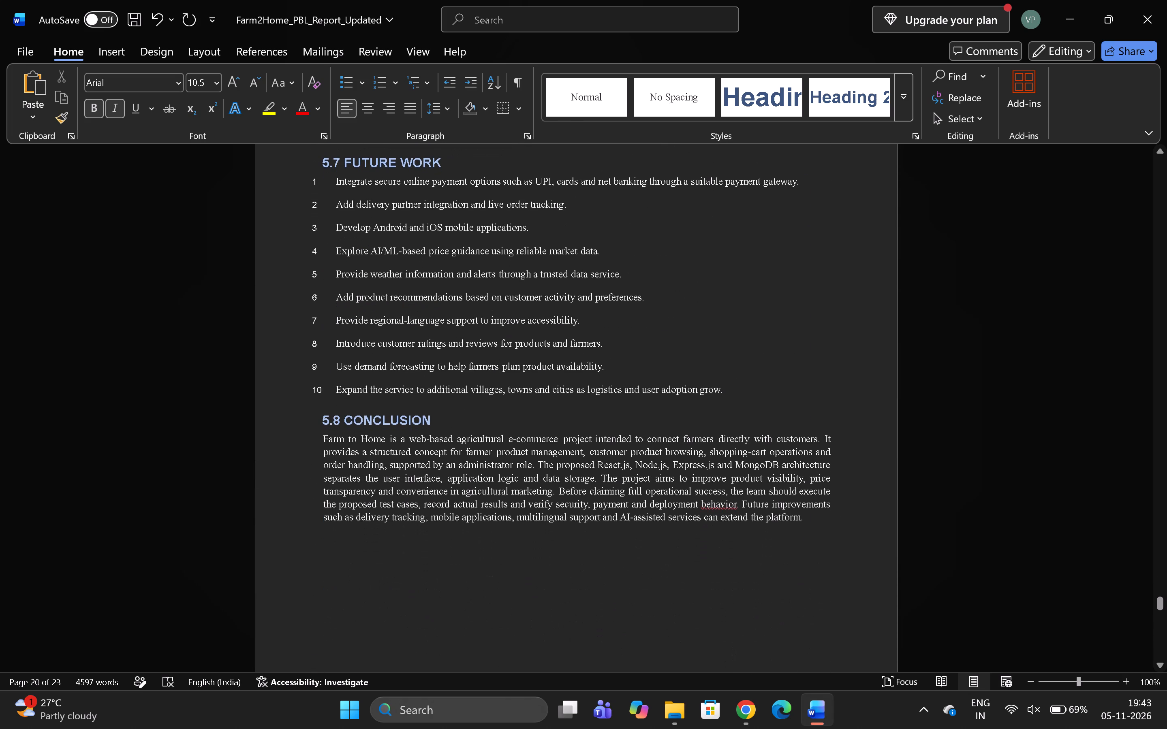
pyautogui.scroll(-3, 320, 497)
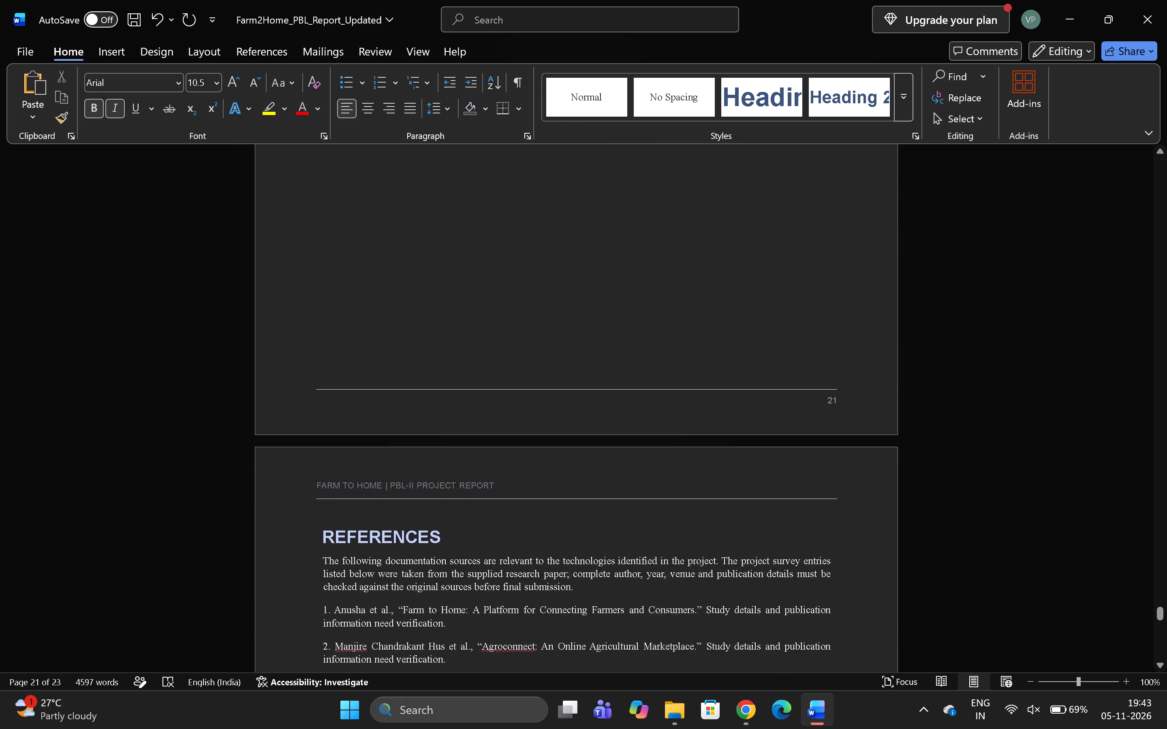
pyautogui.scroll(-4, 320, 497)
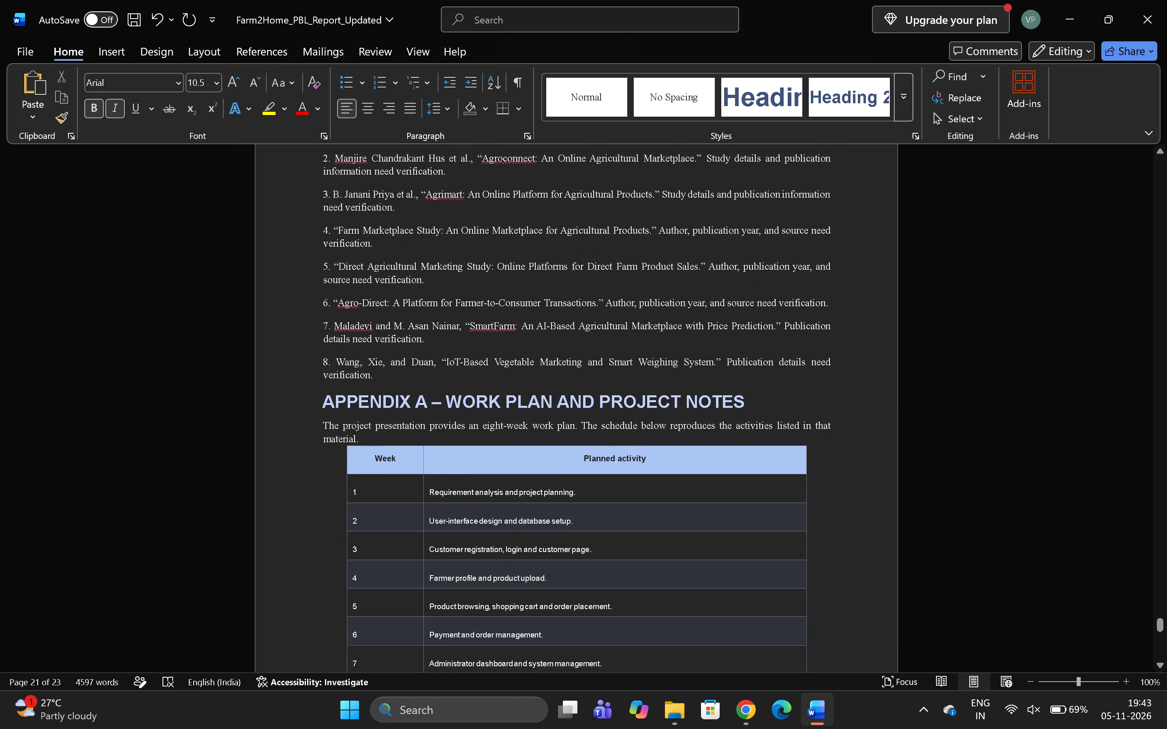
pyautogui.scroll(-4, 320, 497)
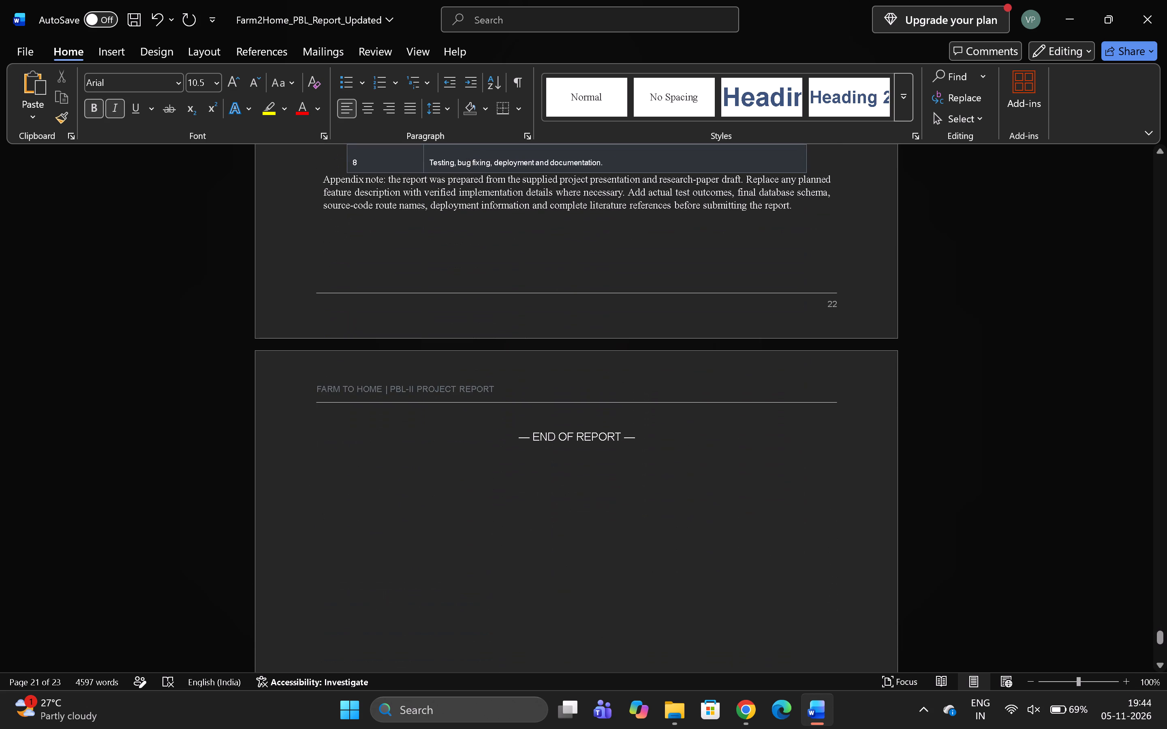
pyautogui.scroll(-2, 320, 497)
# Recheck the References and Appendix A pages, and go back through the report to the title page.
pyautogui.scroll(4, 320, 497)
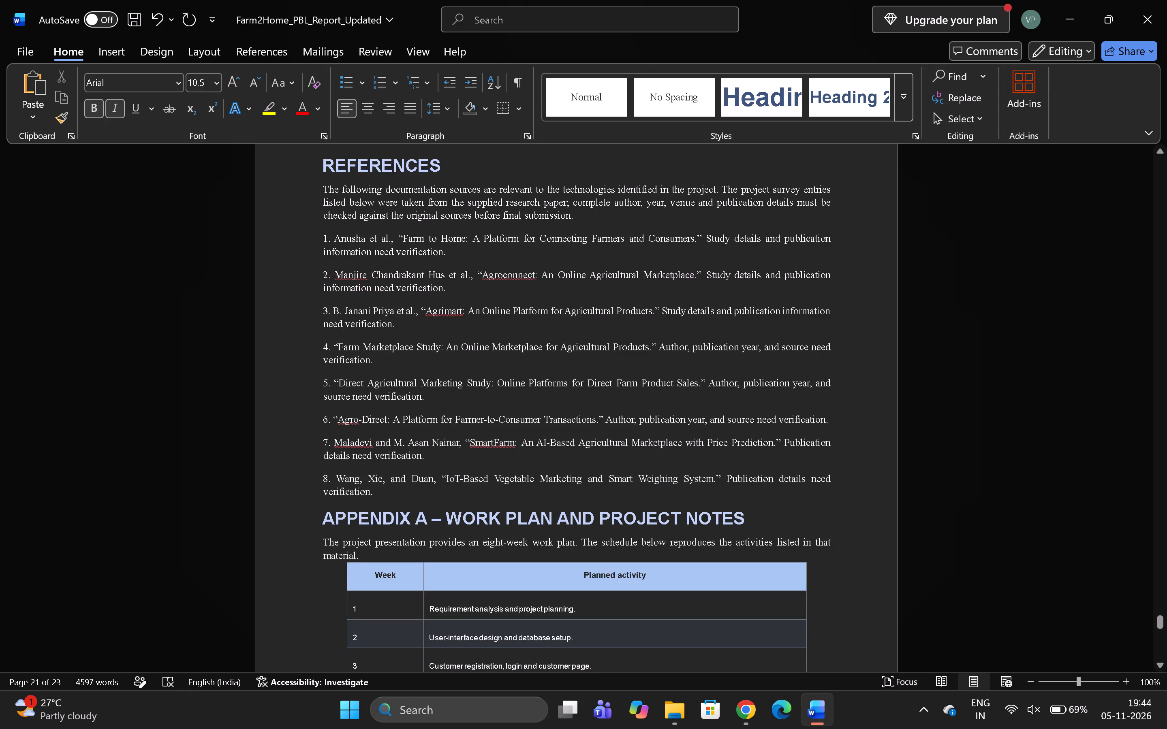
pyautogui.scroll(-5, 320, 497)
pyautogui.scroll(6, 320, 497)
pyautogui.scroll(17, 320, 497)
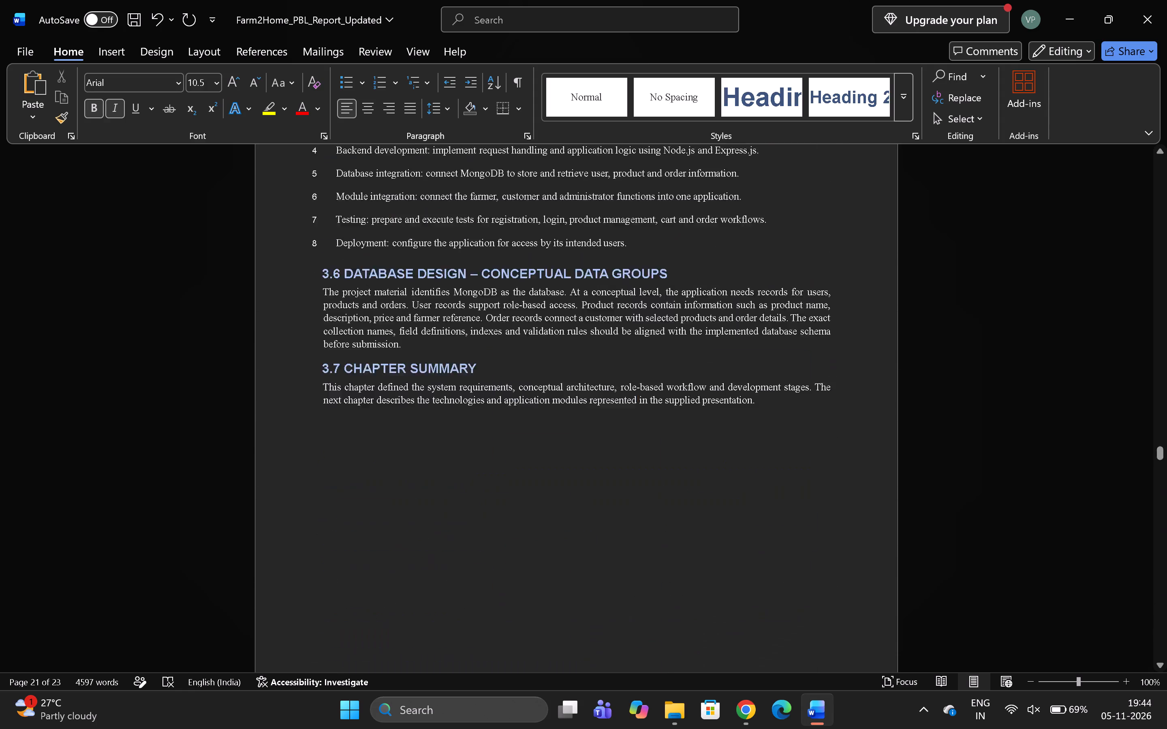
pyautogui.scroll(20, 320, 497)
pyautogui.scroll(4, 320, 497)
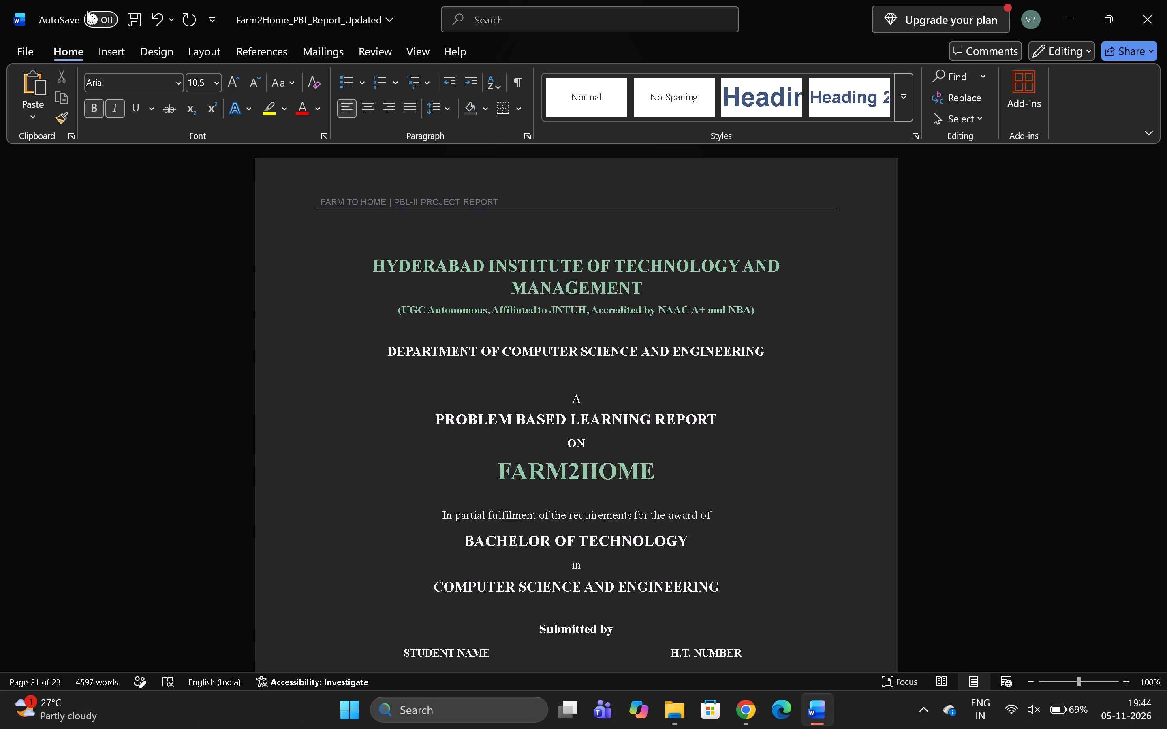
# Save the corrected Farm2Home_PBL_Report_Updated document.
pyautogui.click(141, 22)
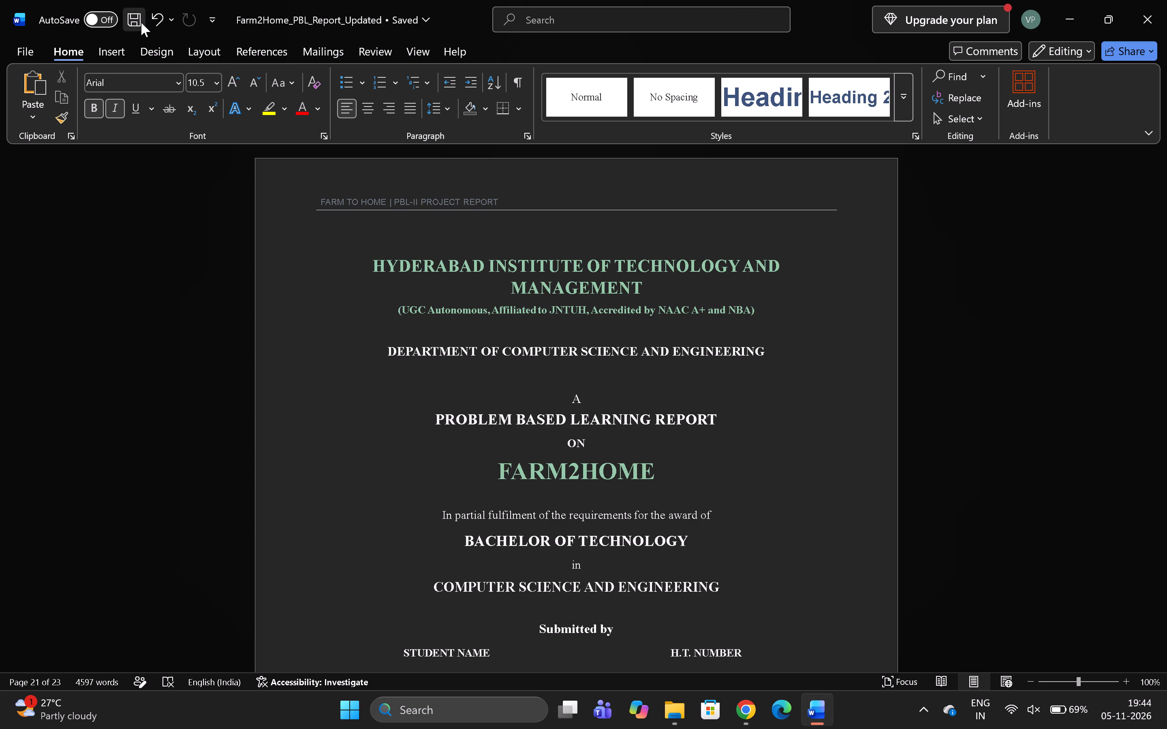
pyautogui.click(138, 21)
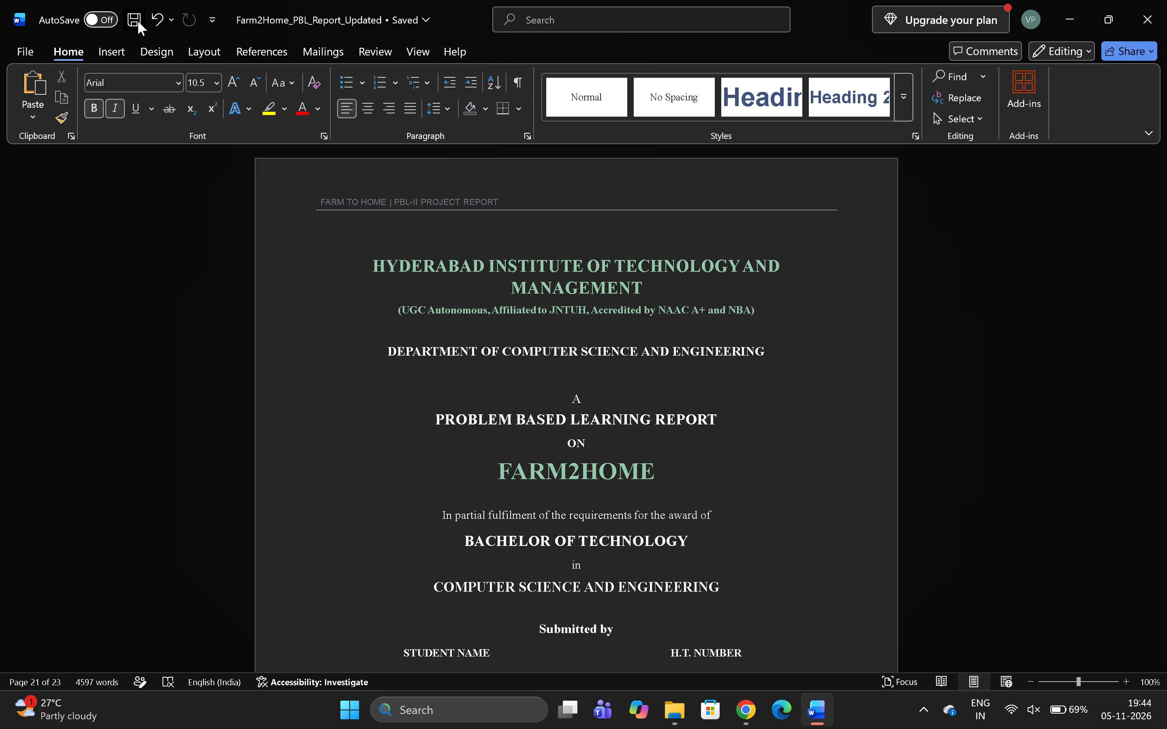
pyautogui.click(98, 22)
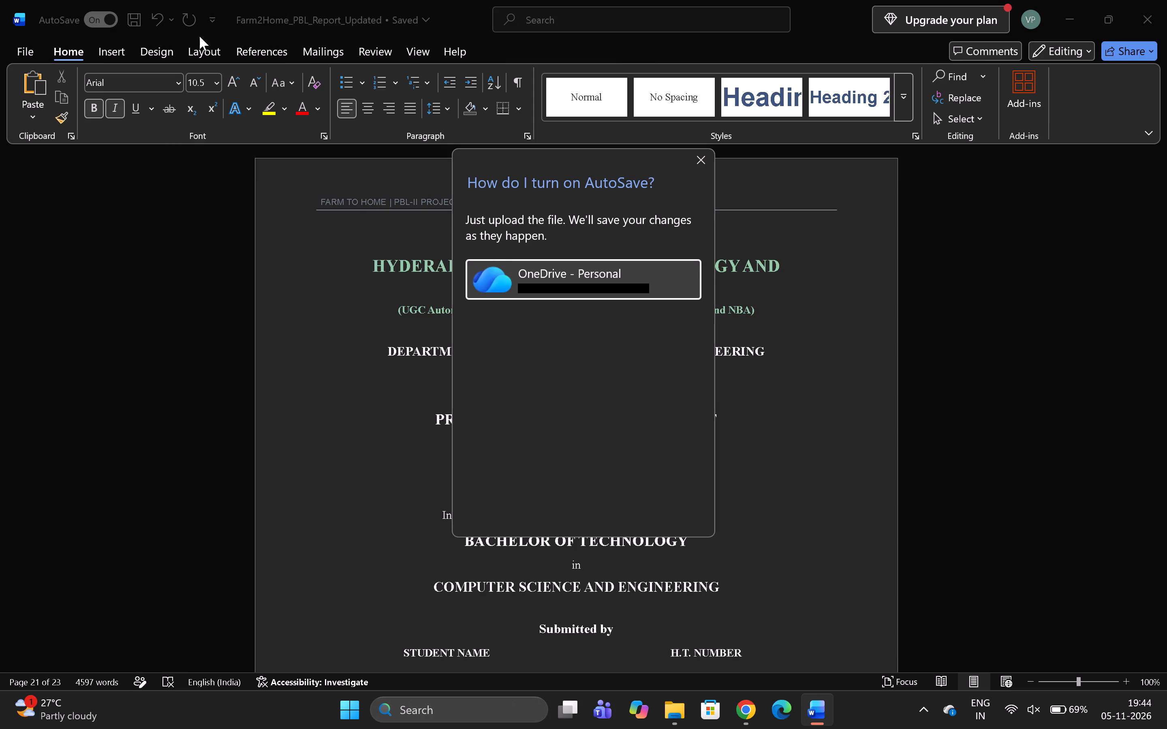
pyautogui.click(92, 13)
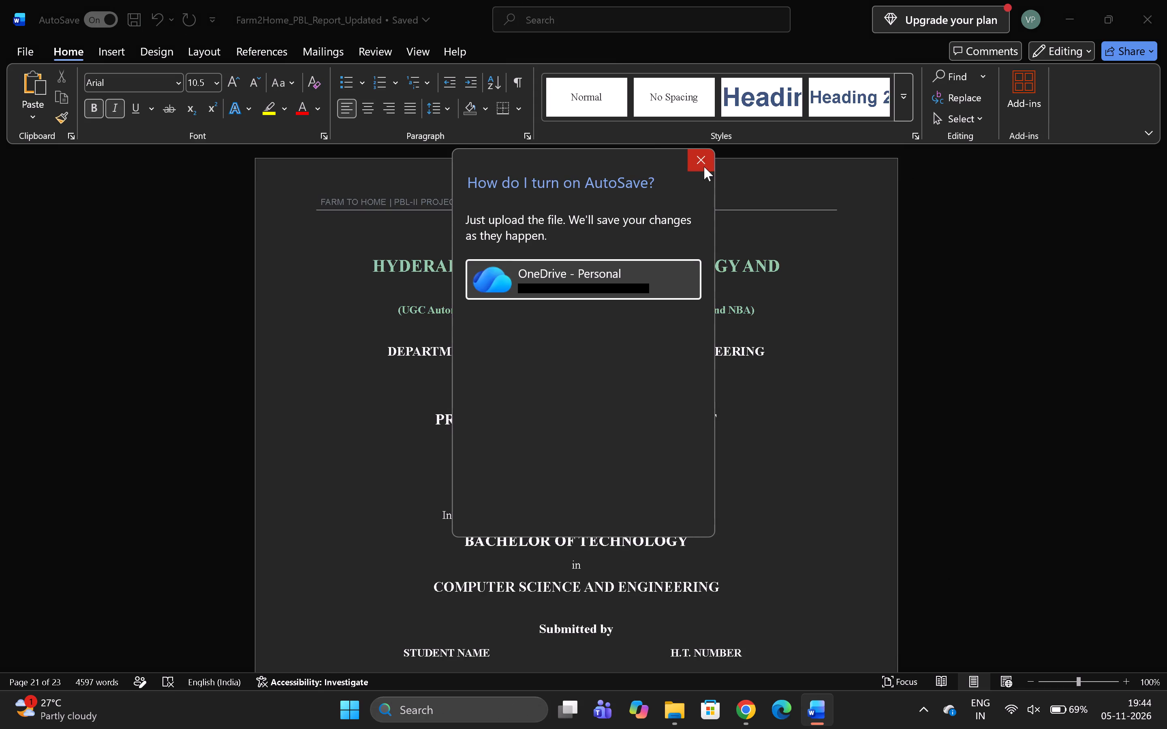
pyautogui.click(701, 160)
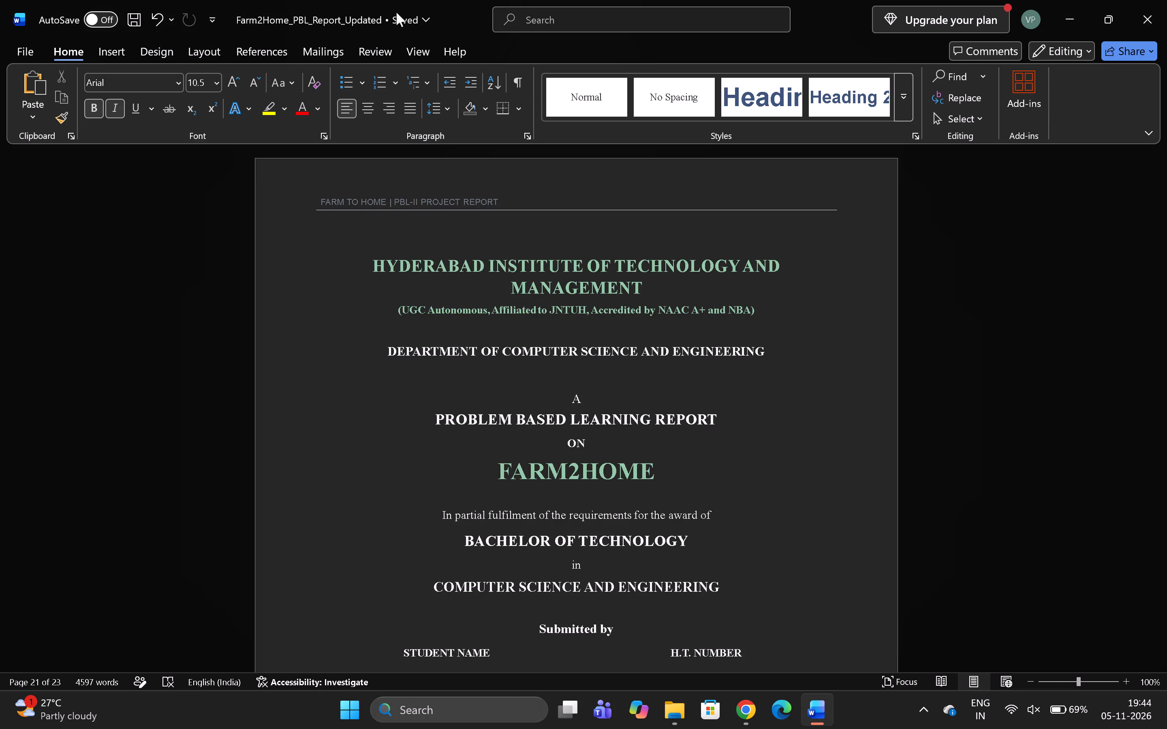
# Upload a copy of the report to OneDrive - Personal and save the uploaded document.
pyautogui.click(423, 21)
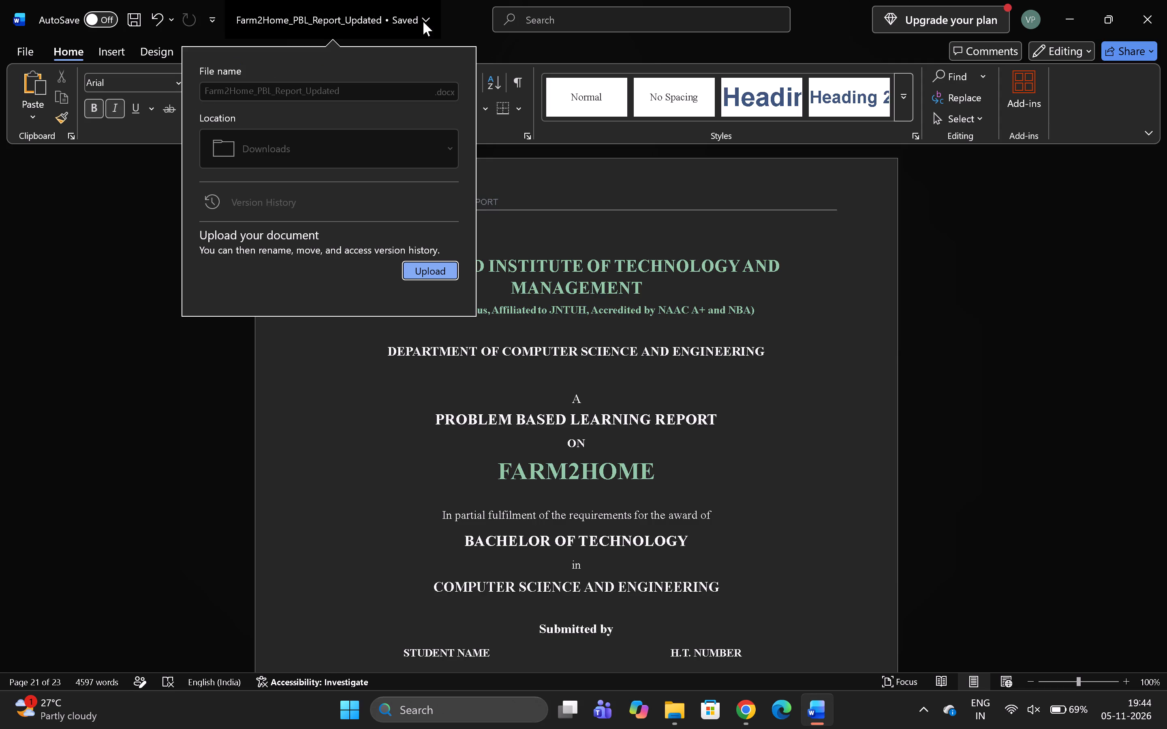
pyautogui.click(403, 92)
pyautogui.click(438, 153)
pyautogui.click(417, 269)
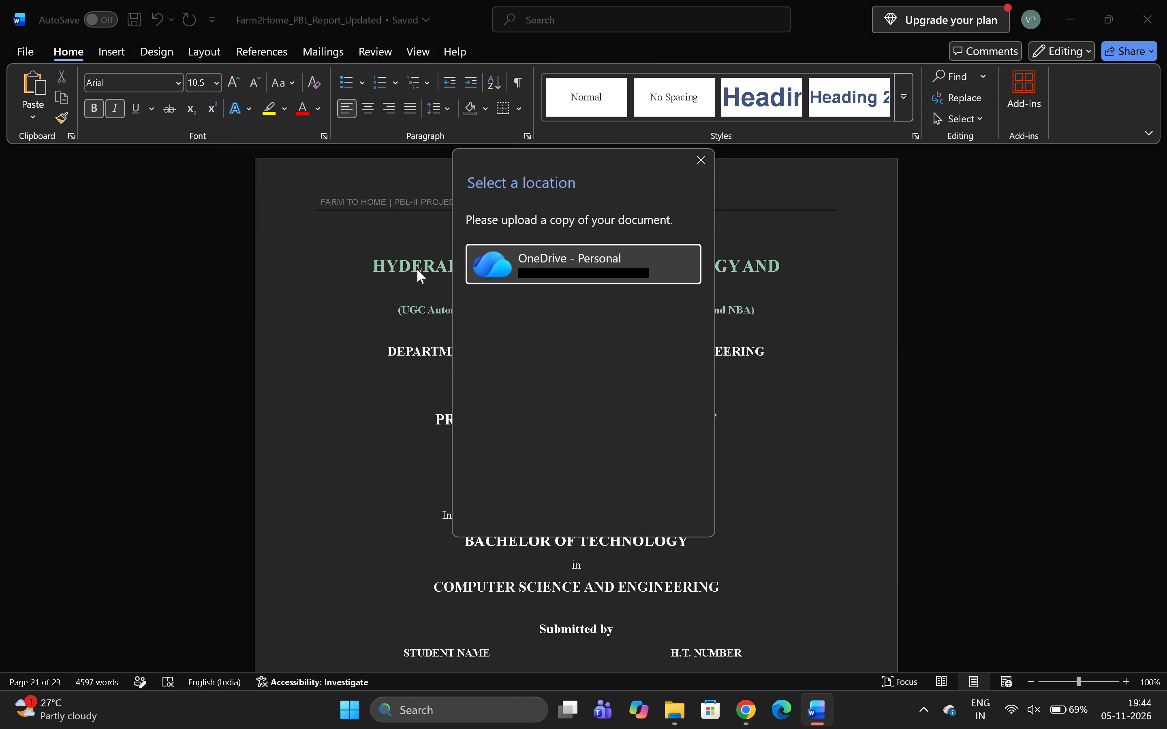
pyautogui.click(528, 251)
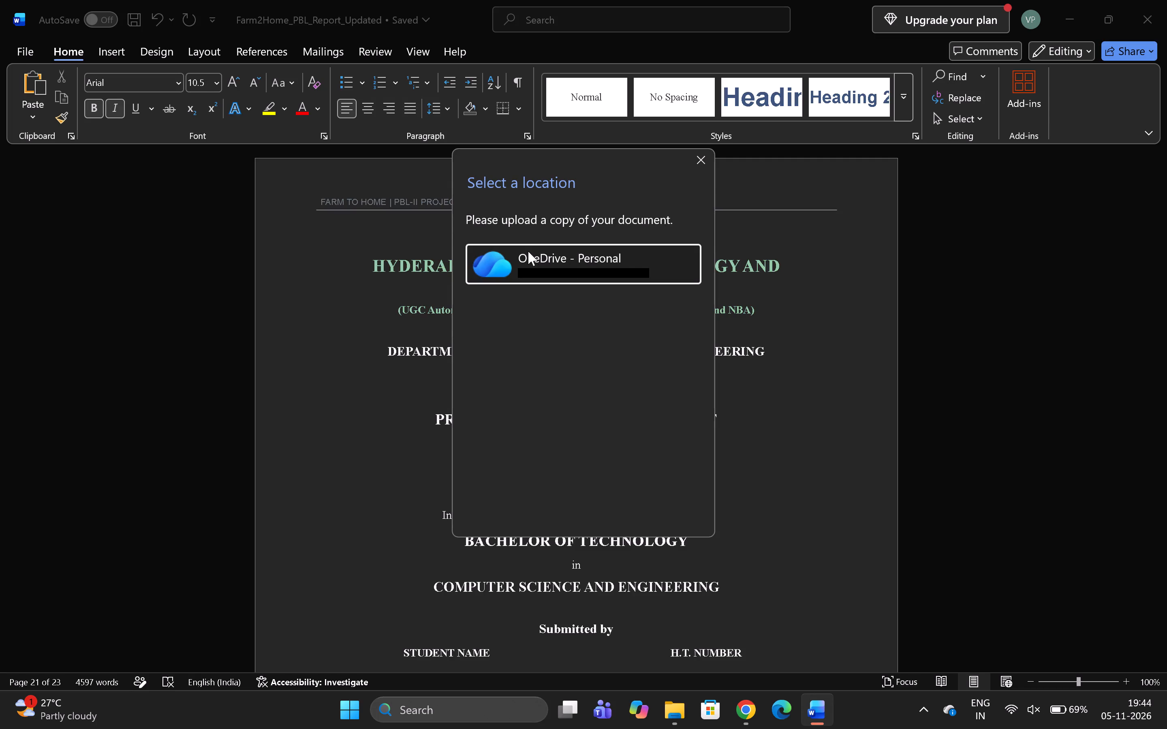
pyautogui.click(529, 266)
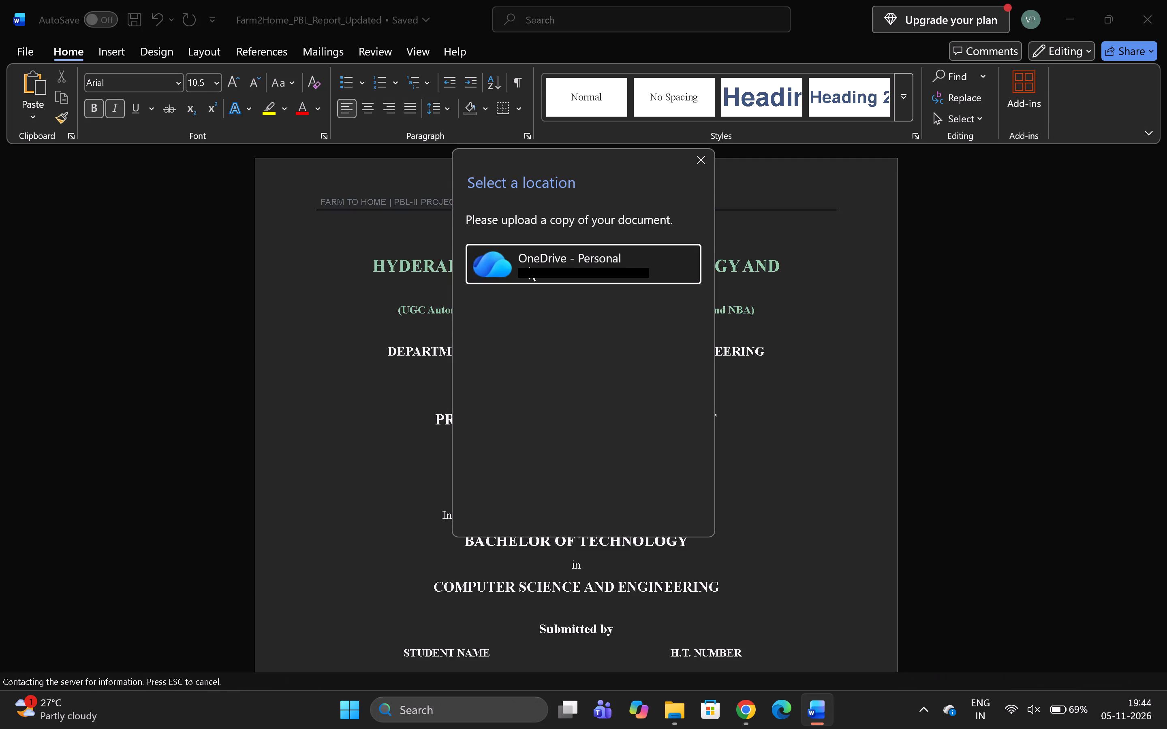
pyautogui.click(511, 266)
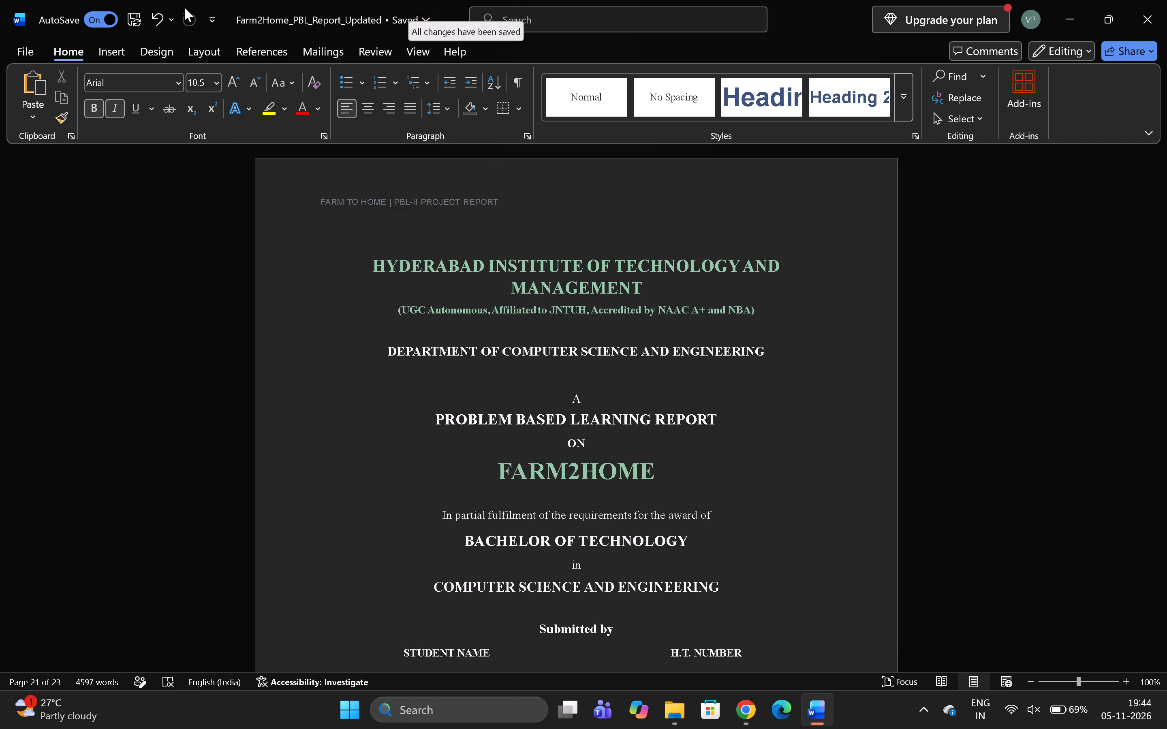
pyautogui.click(131, 15)
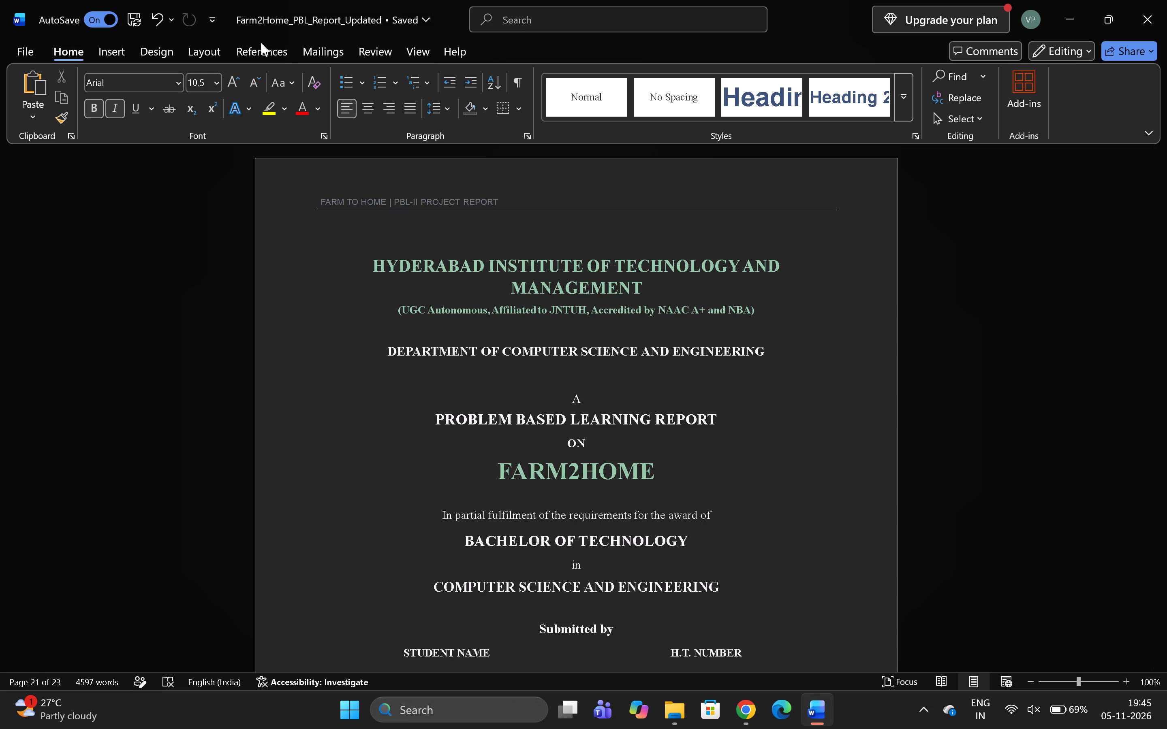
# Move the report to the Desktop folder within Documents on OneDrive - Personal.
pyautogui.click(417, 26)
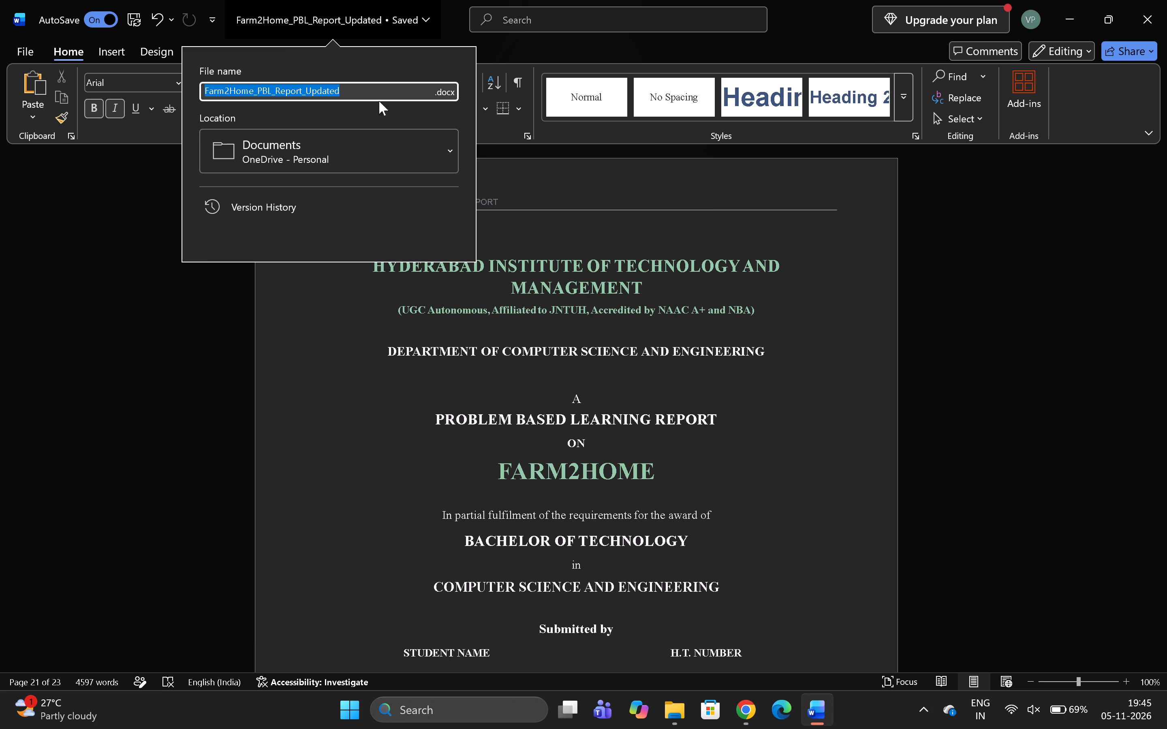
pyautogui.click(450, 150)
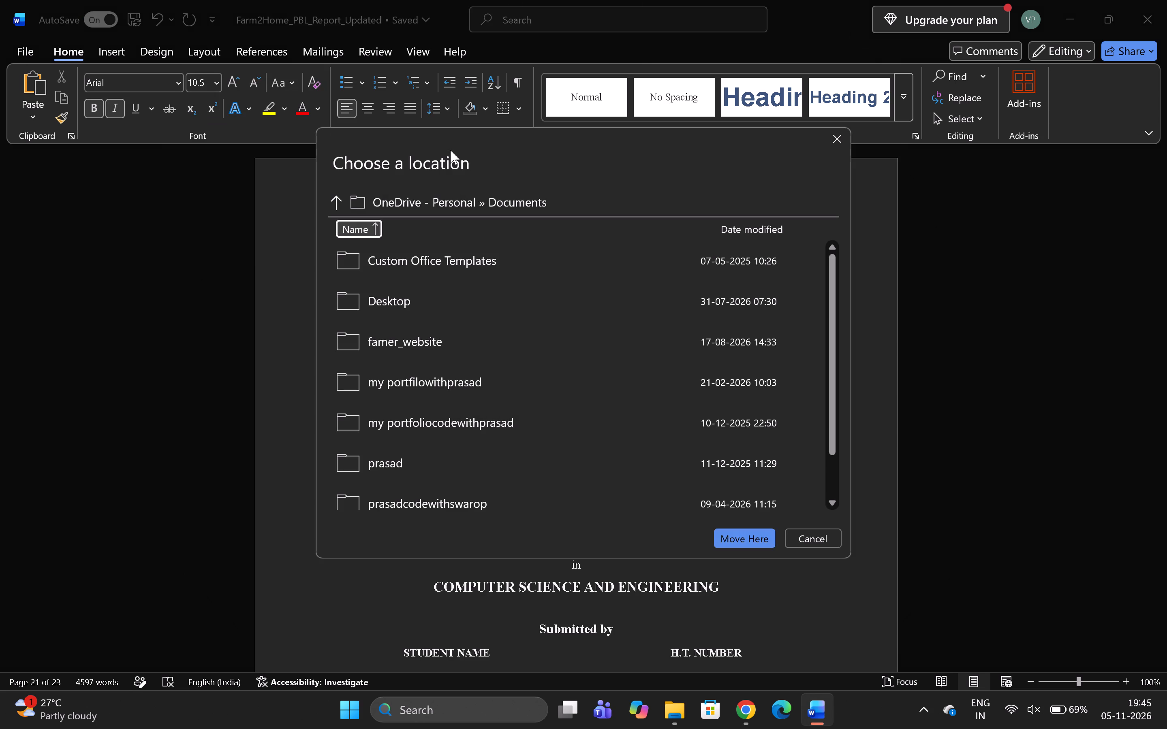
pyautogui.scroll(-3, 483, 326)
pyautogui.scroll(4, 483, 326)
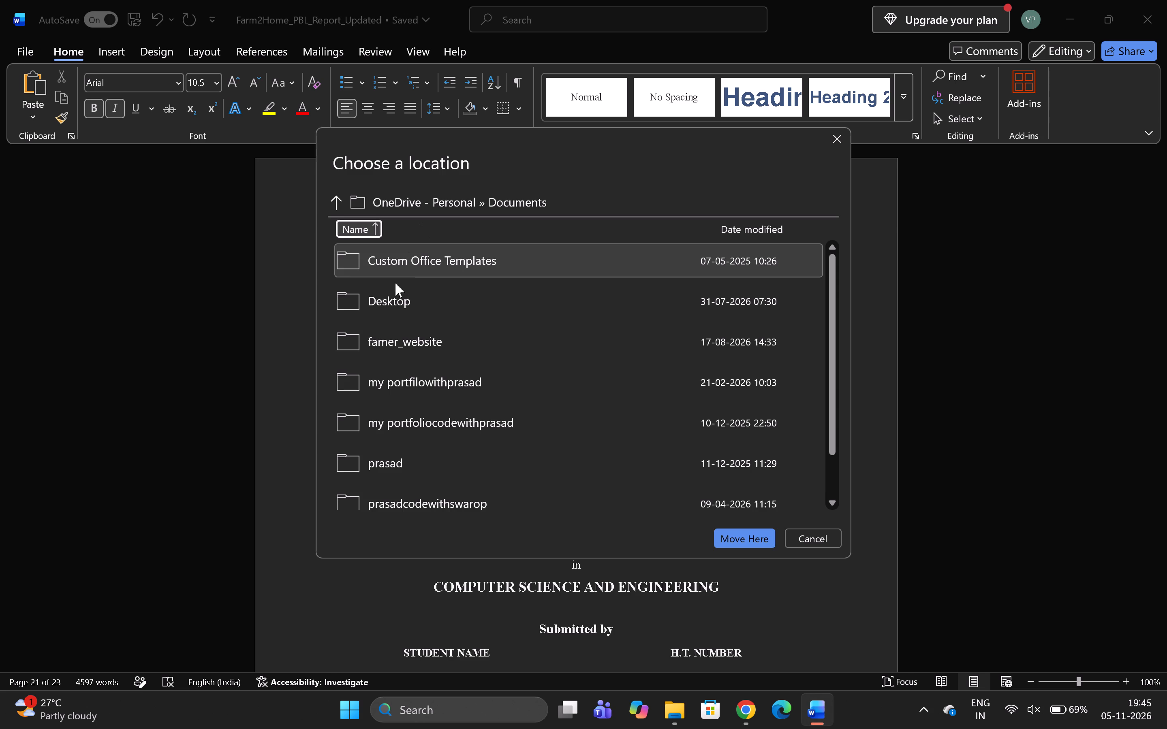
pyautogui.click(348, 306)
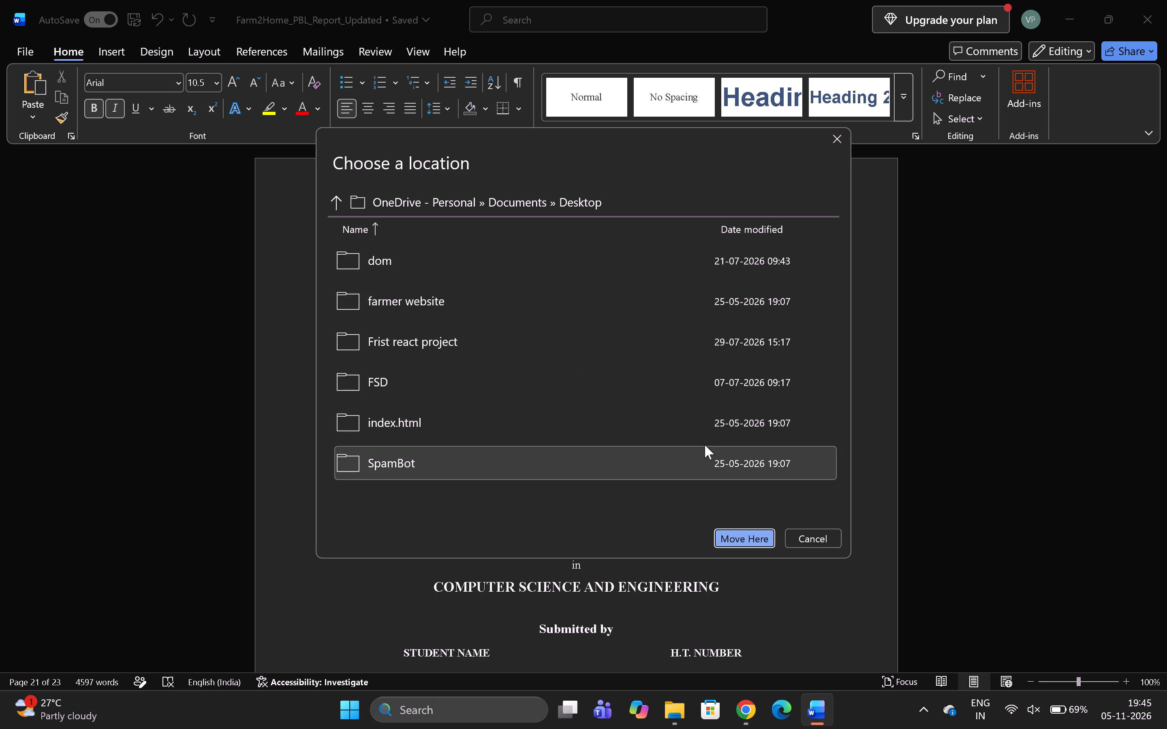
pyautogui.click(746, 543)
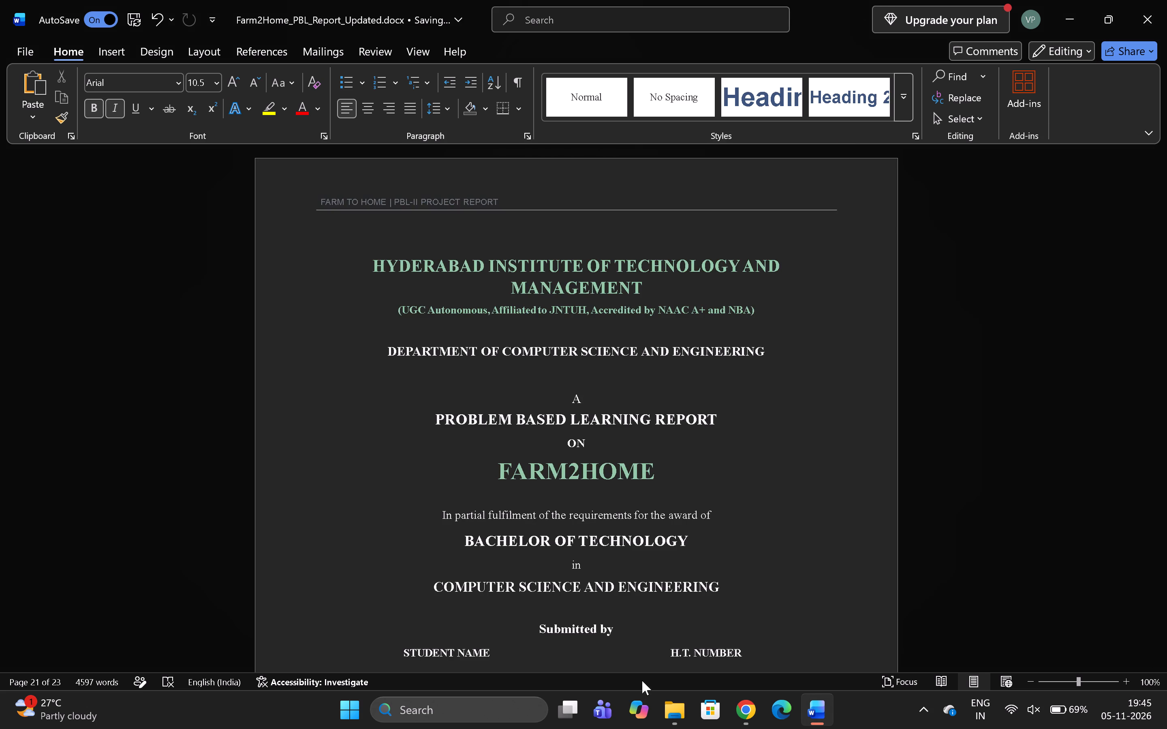
# In File Explorer, look through the Desktop folder, open PBL - I Report format for II Year LAF, and return to the Farm2Home report.
pyautogui.click(660, 706)
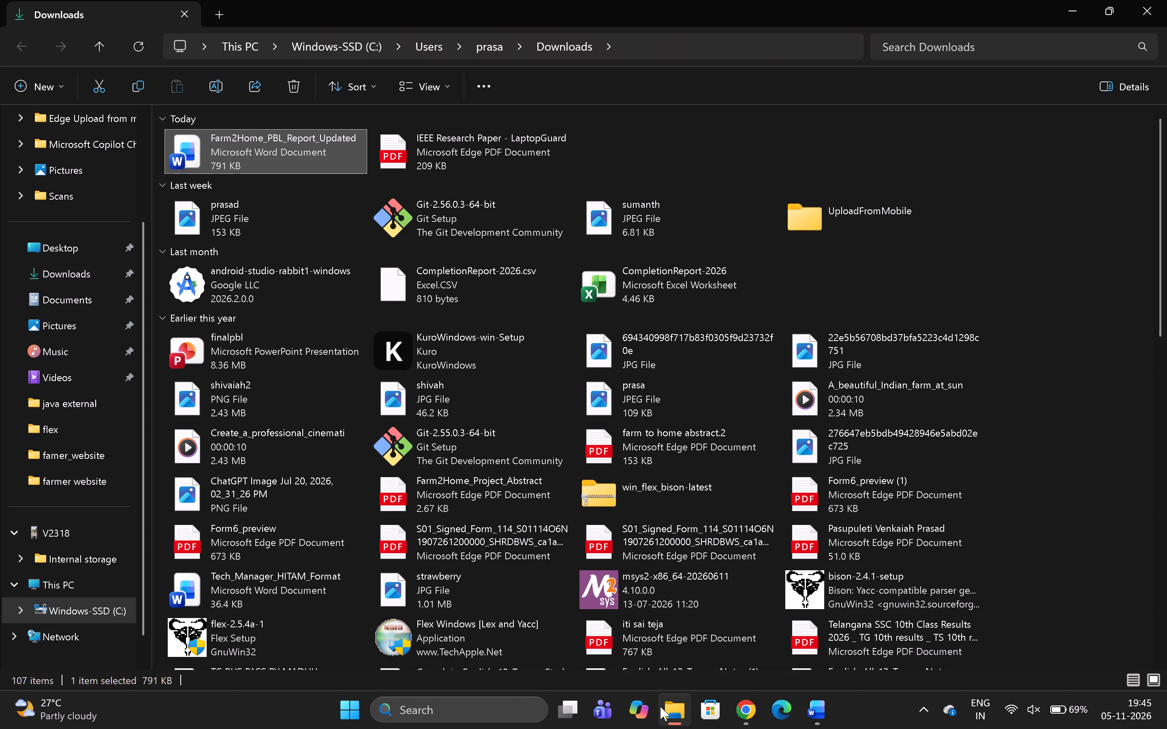
pyautogui.click(72, 238)
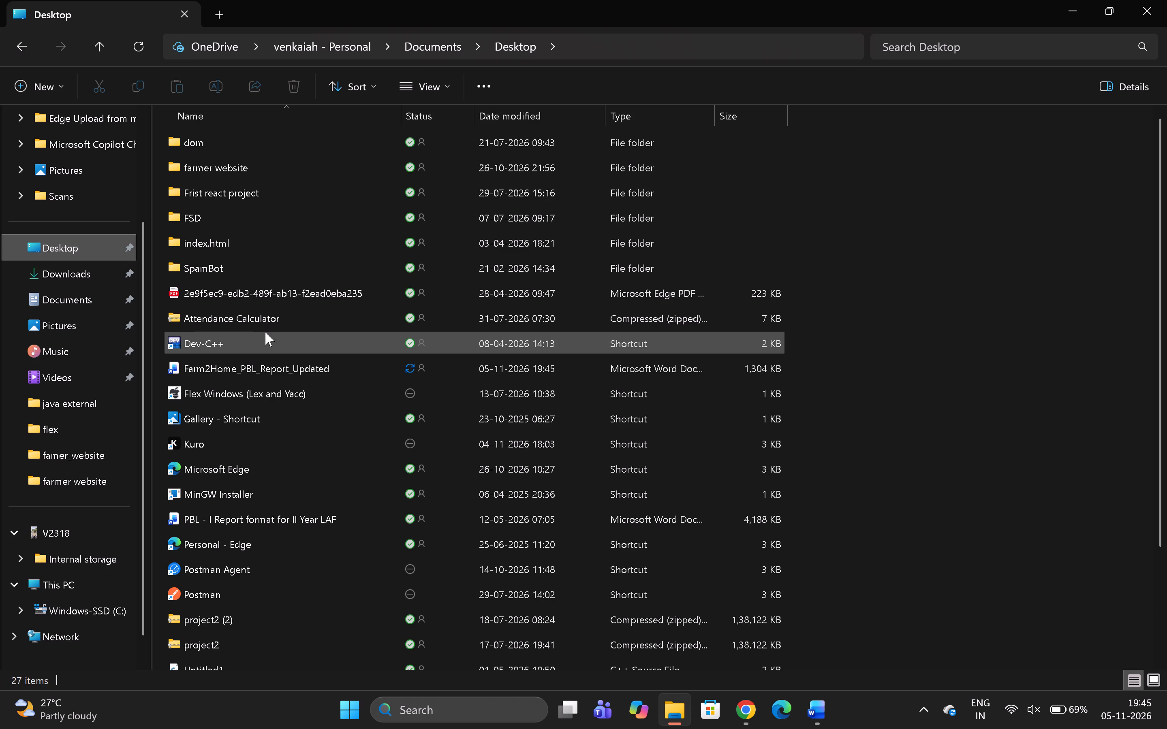
pyautogui.scroll(-8, 265, 332)
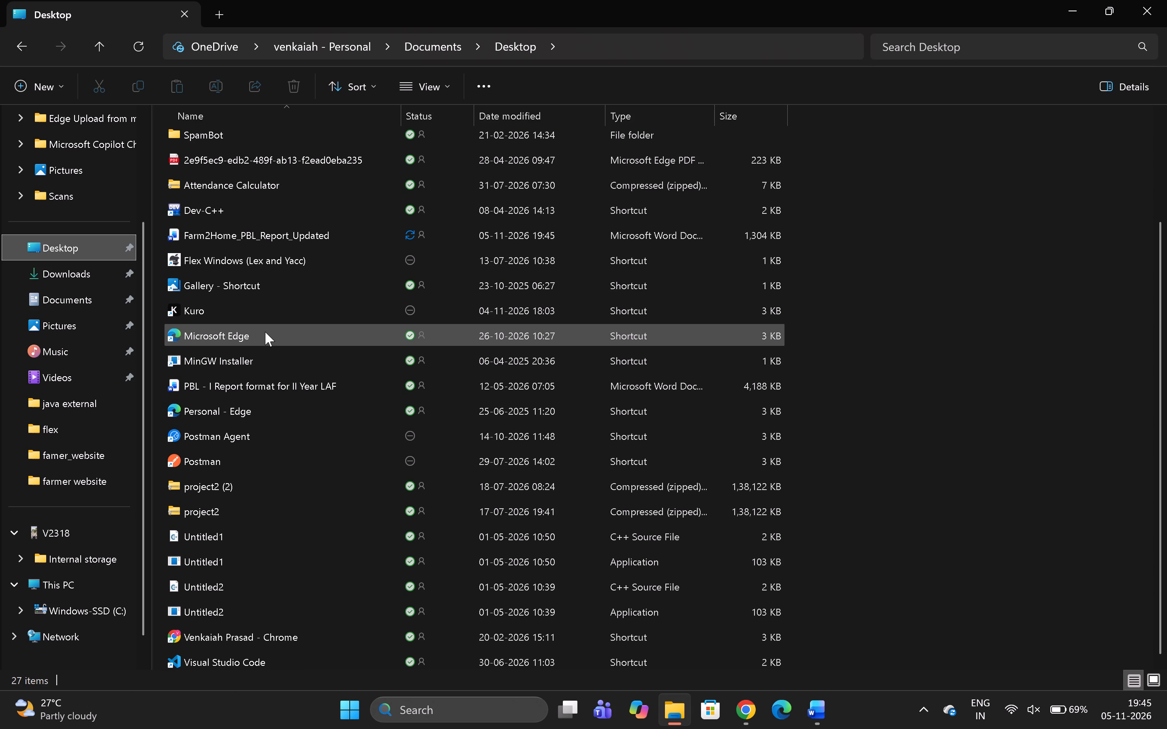
pyautogui.doubleClick(271, 383)
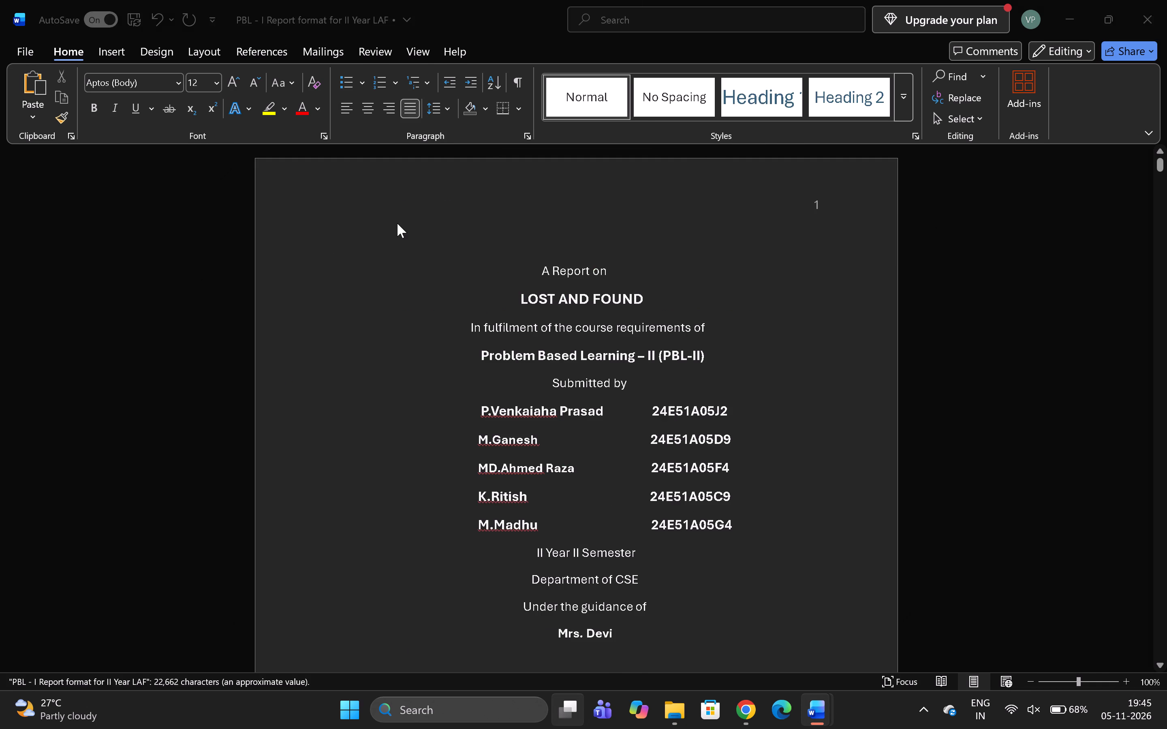
pyautogui.click(618, 193)
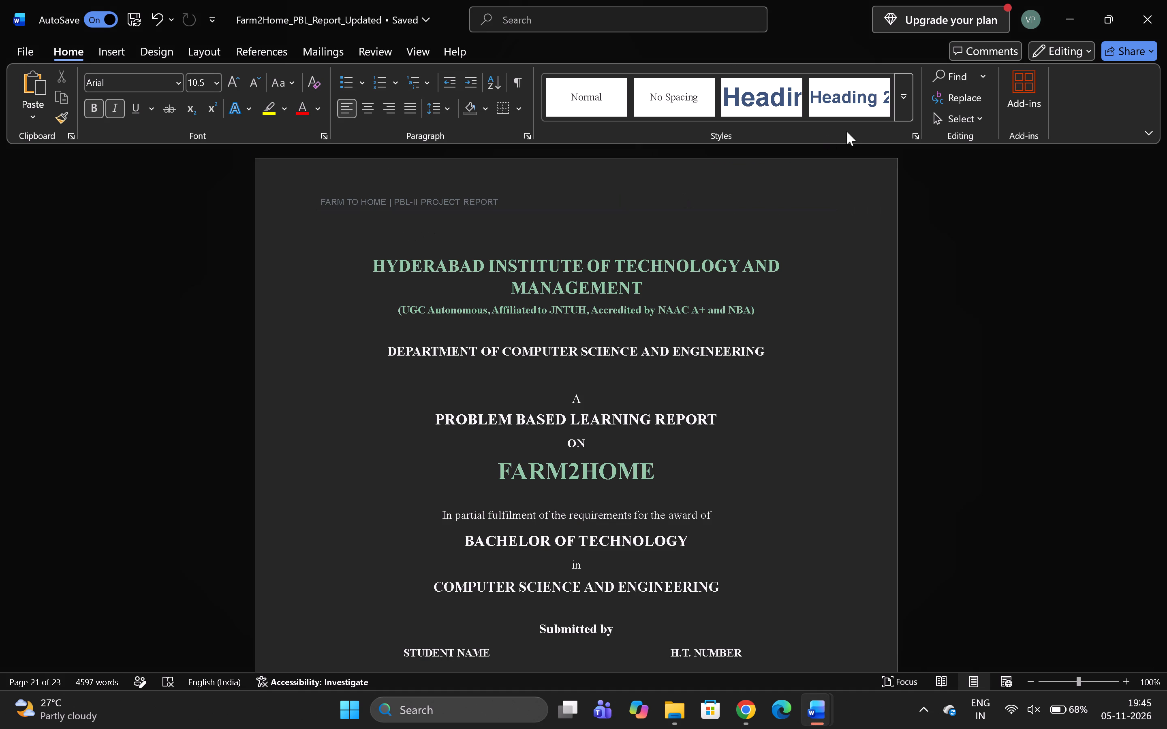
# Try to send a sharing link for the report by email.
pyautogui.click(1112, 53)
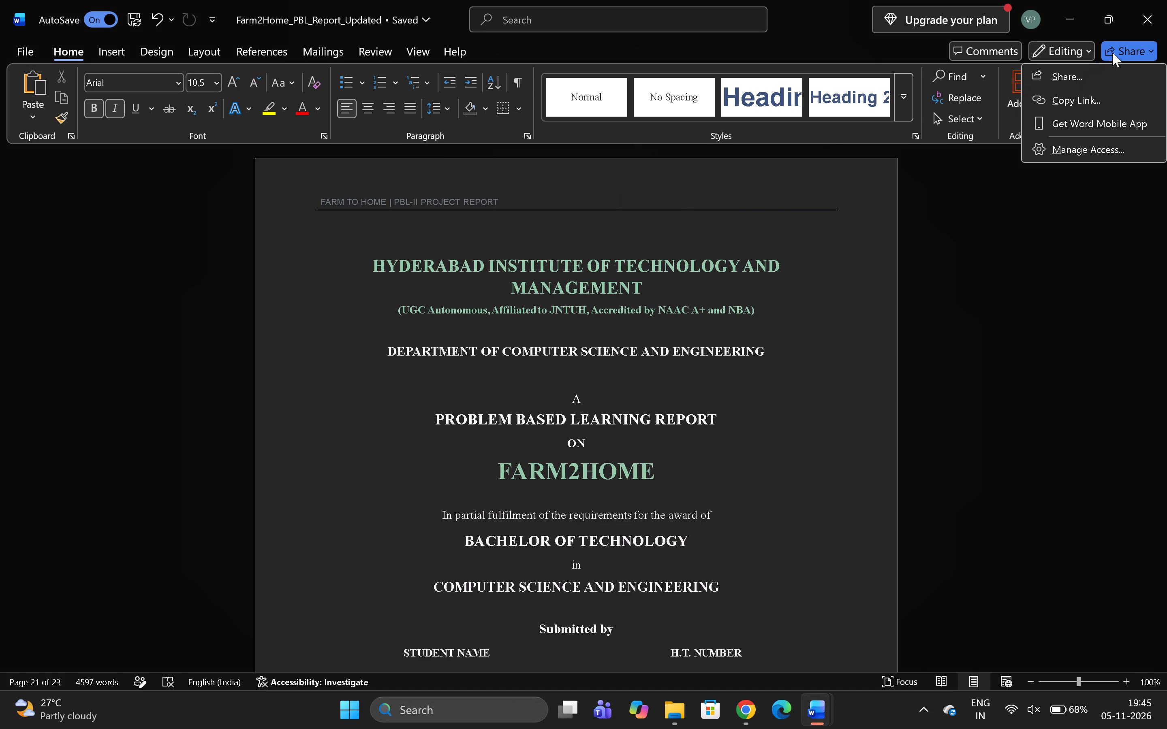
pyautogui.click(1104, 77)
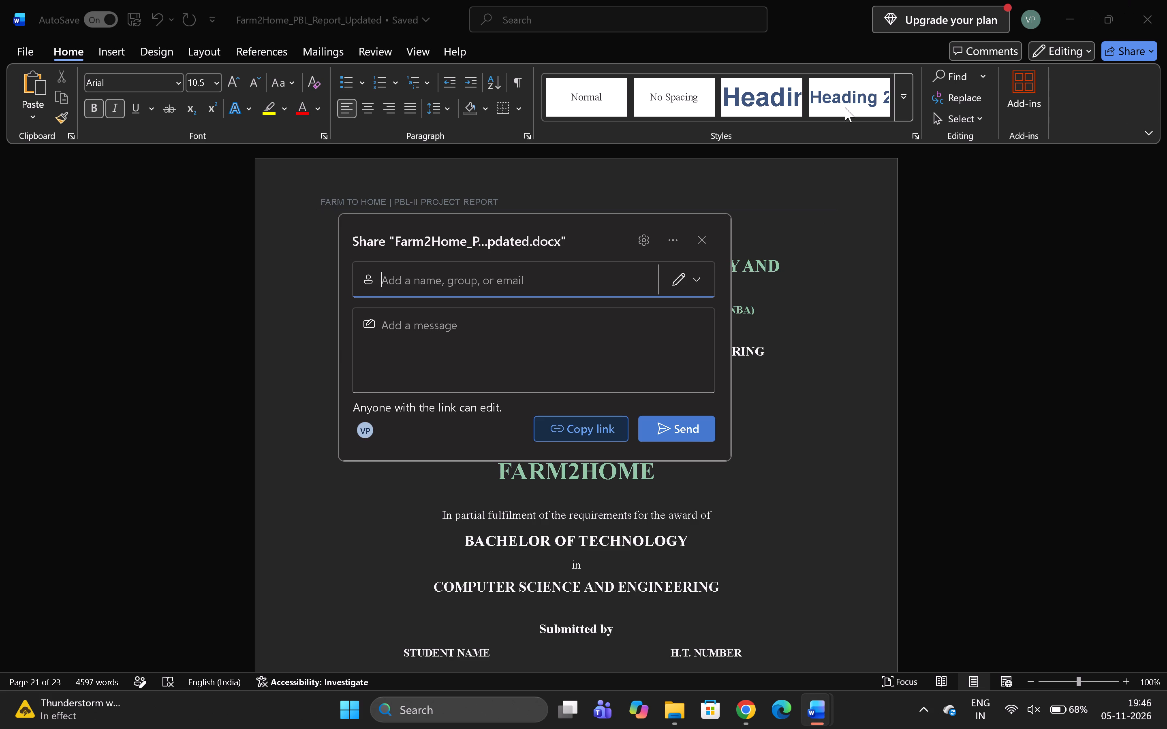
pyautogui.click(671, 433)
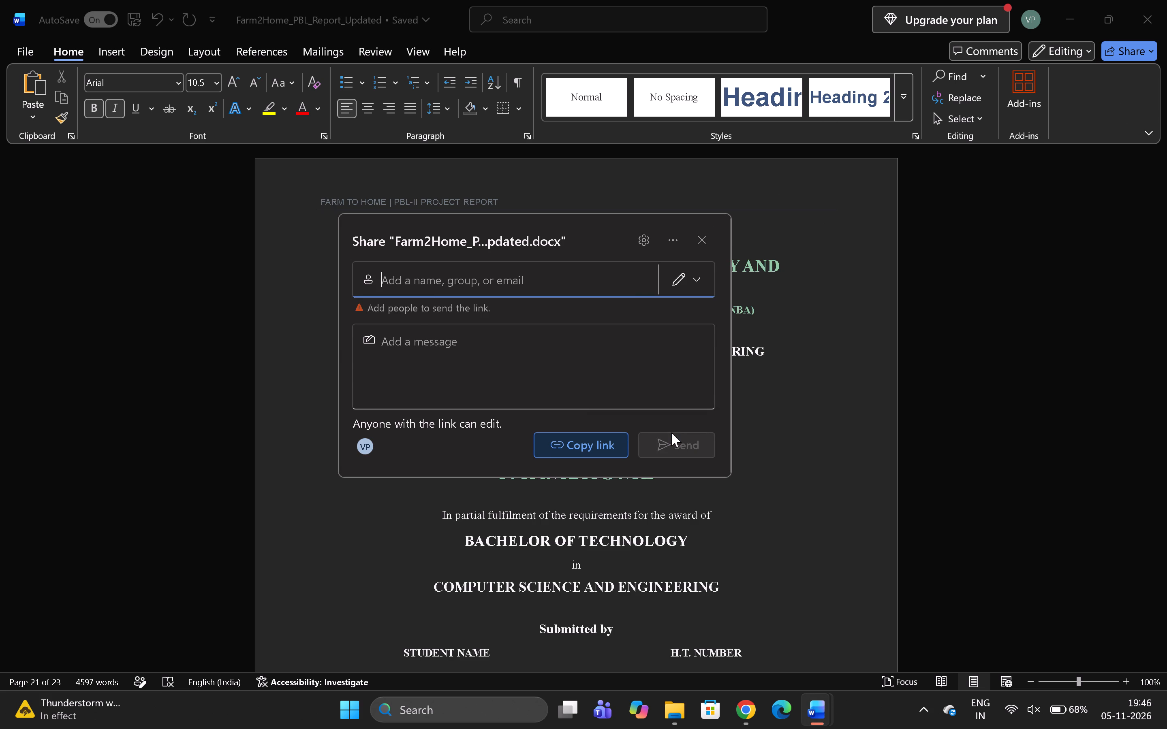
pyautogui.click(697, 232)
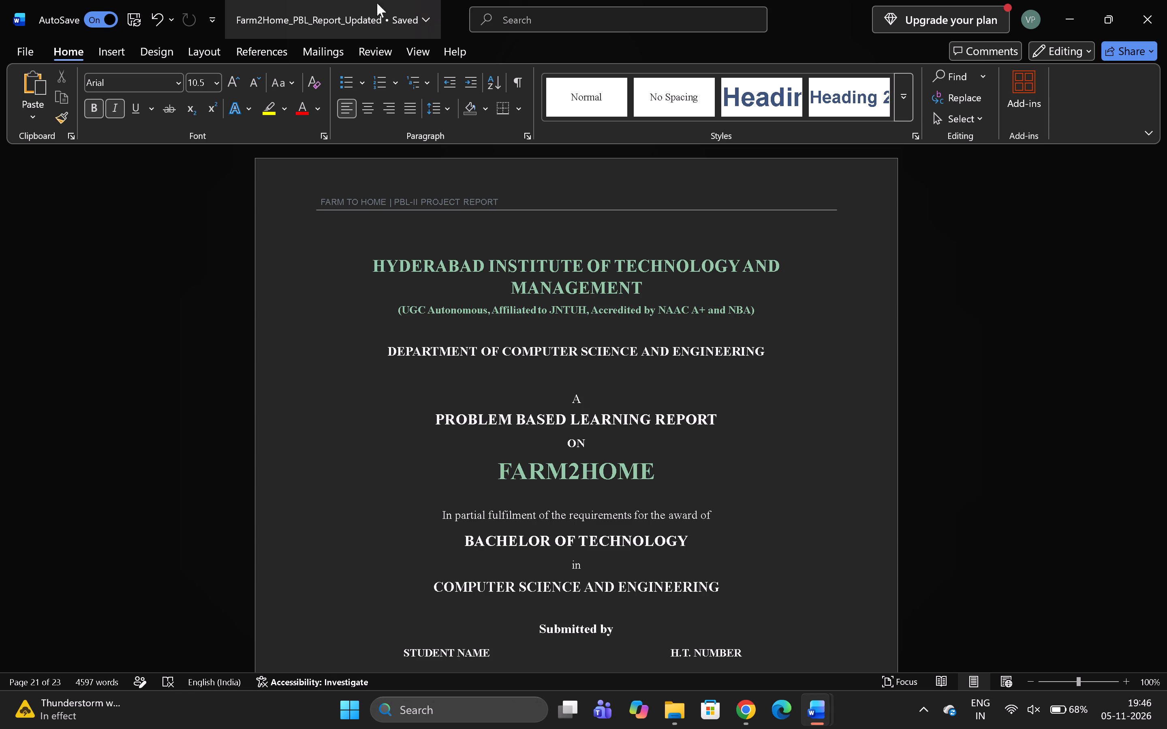
# Save the Farm2Home_PBL_Report_Updated document.
pyautogui.click(132, 24)
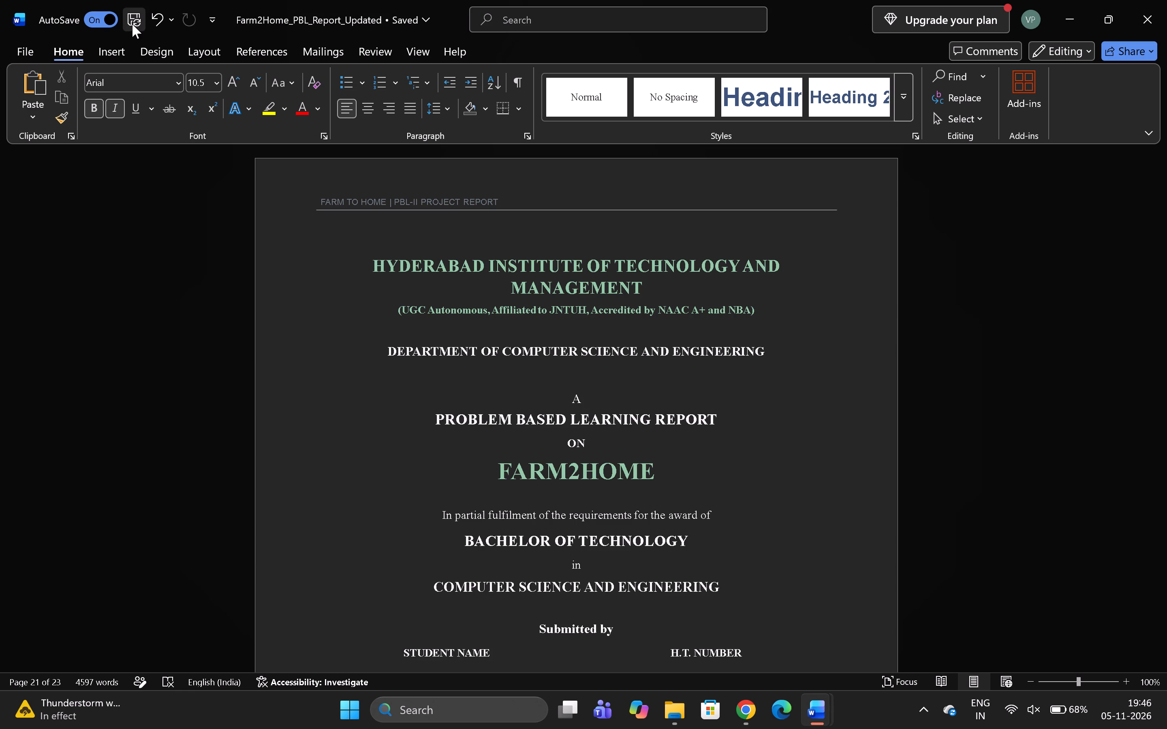
pyautogui.click(132, 24)
# Move the report into the dom folder inside the OneDrive Desktop folder.
pyautogui.click(387, 20)
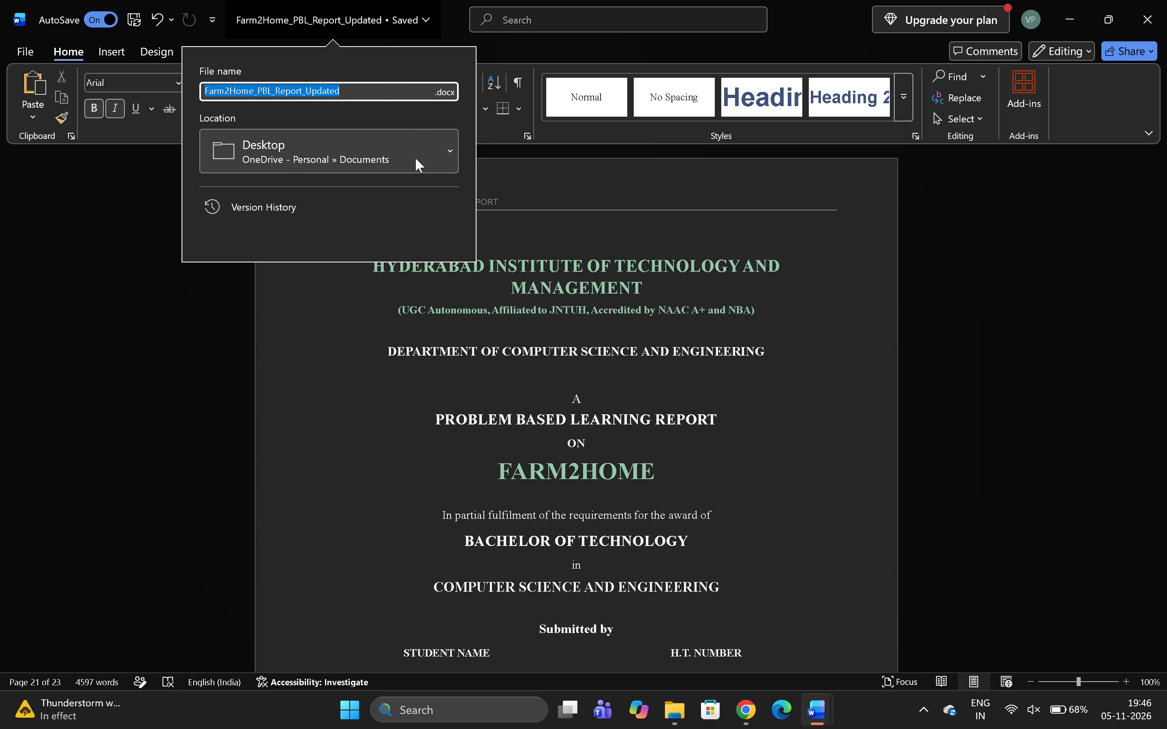
pyautogui.click(434, 148)
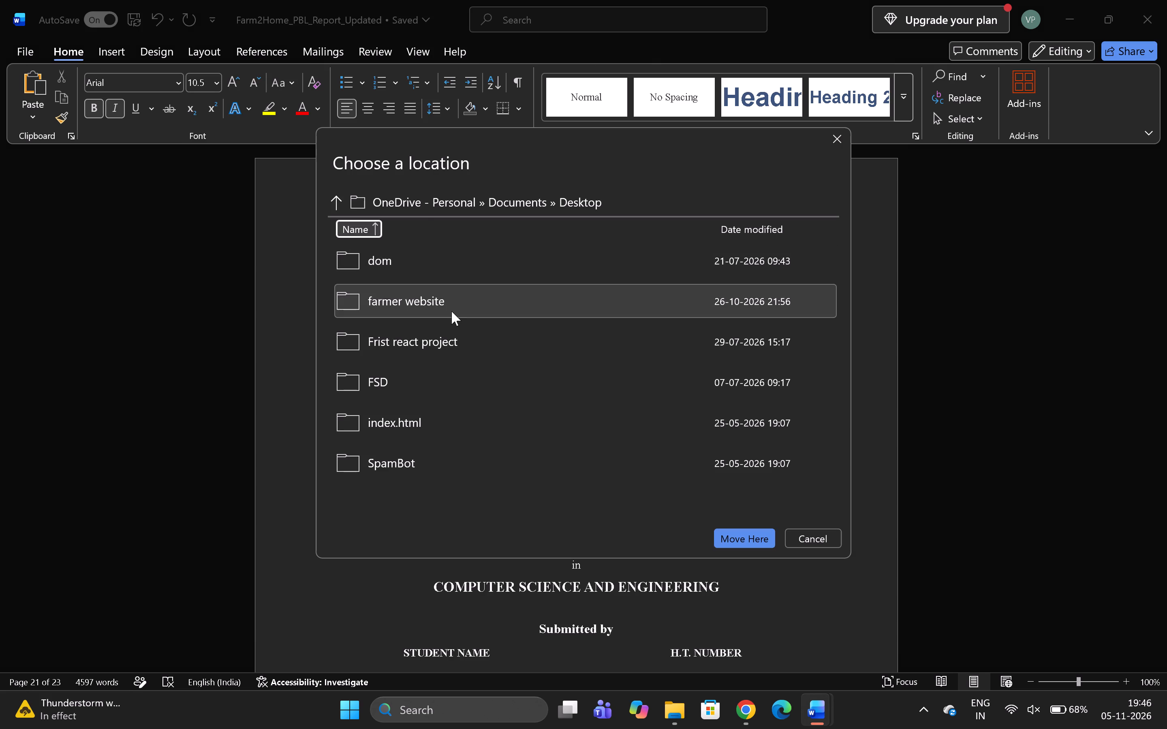
pyautogui.click(464, 276)
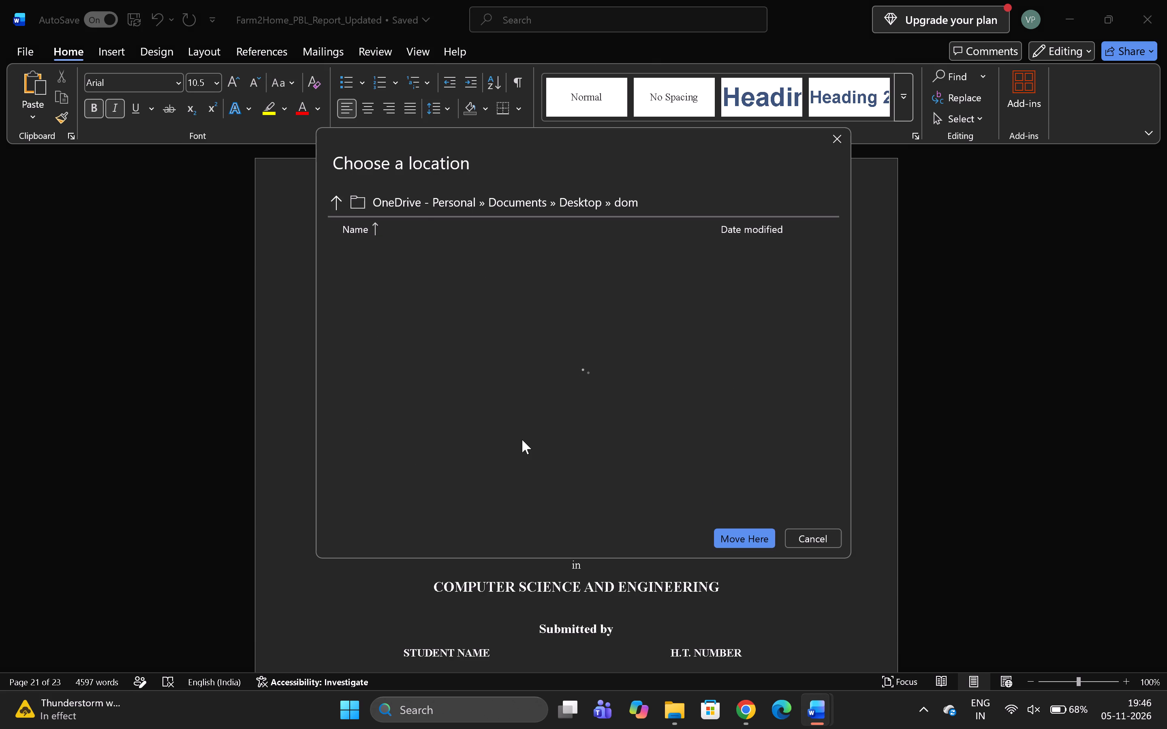
pyautogui.click(736, 537)
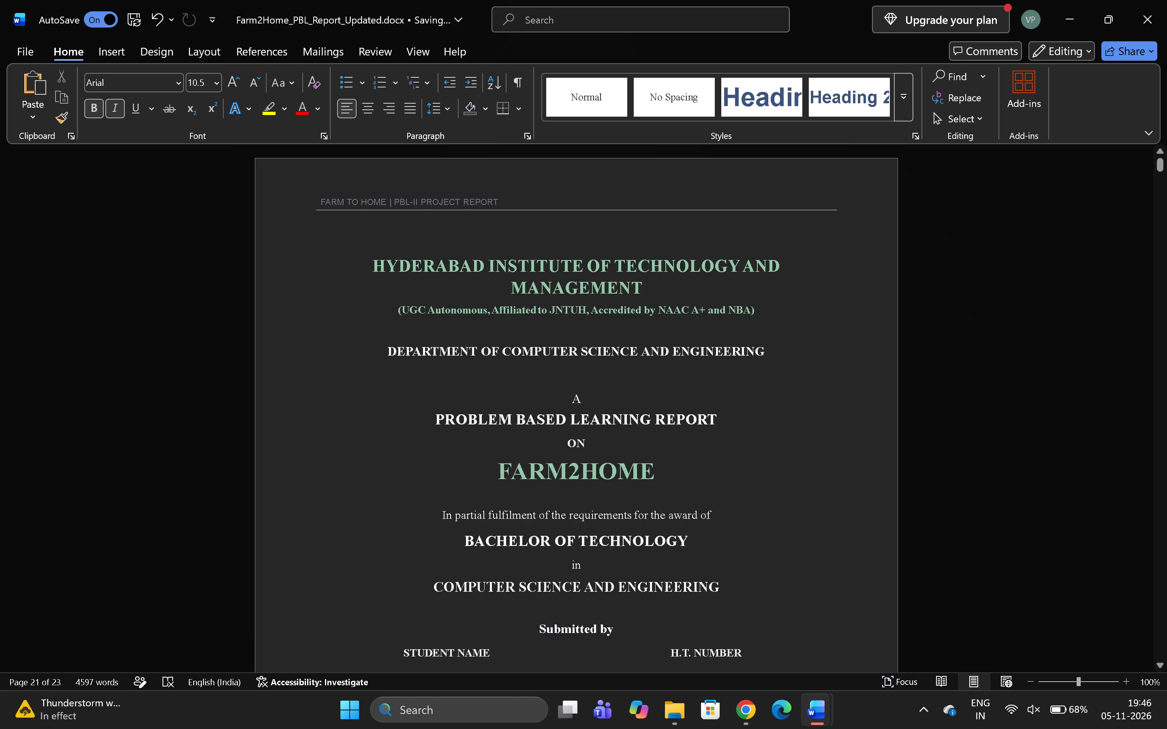
# Switch to File Explorer and open the dom folder within Desktop.
pyautogui.click(677, 712)
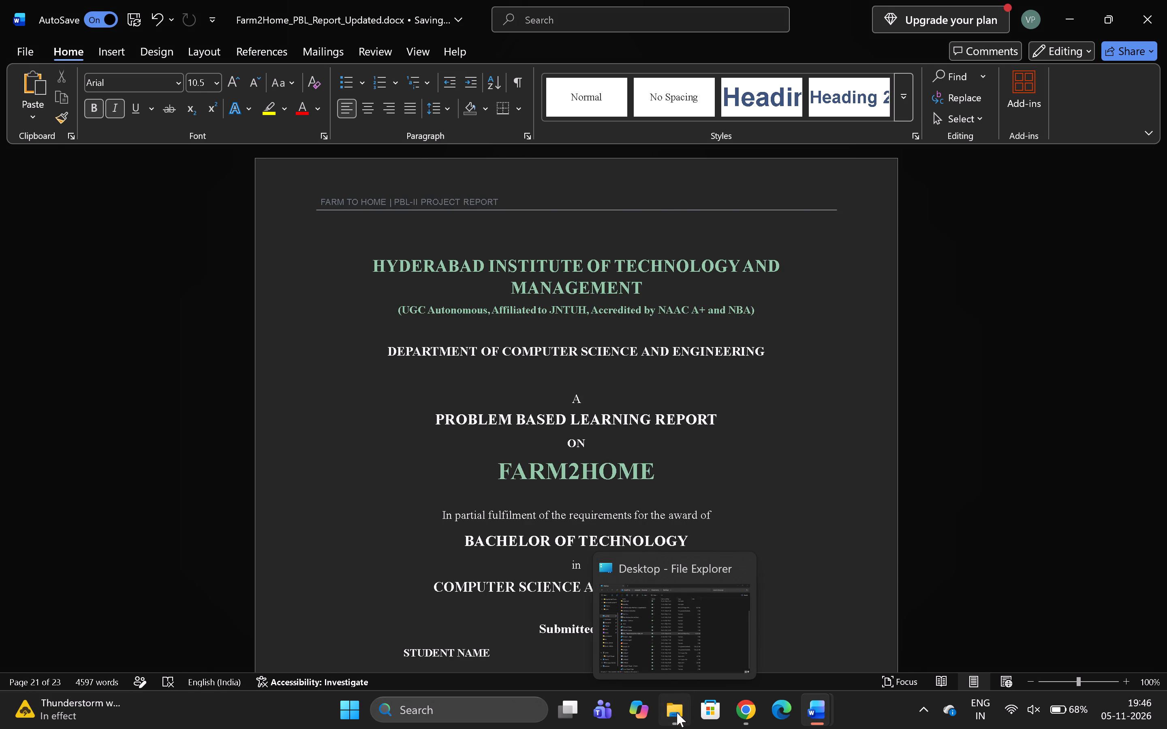
pyautogui.scroll(7, 392, 432)
pyautogui.click(361, 136)
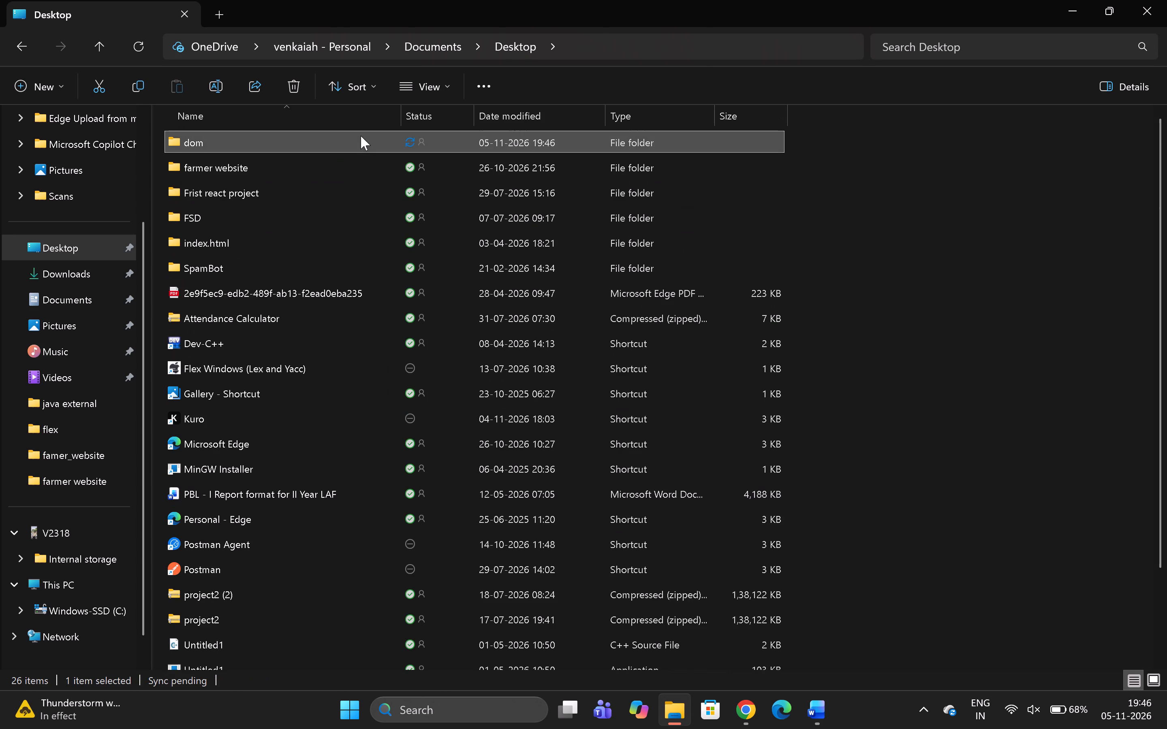
pyautogui.doubleClick(361, 136)
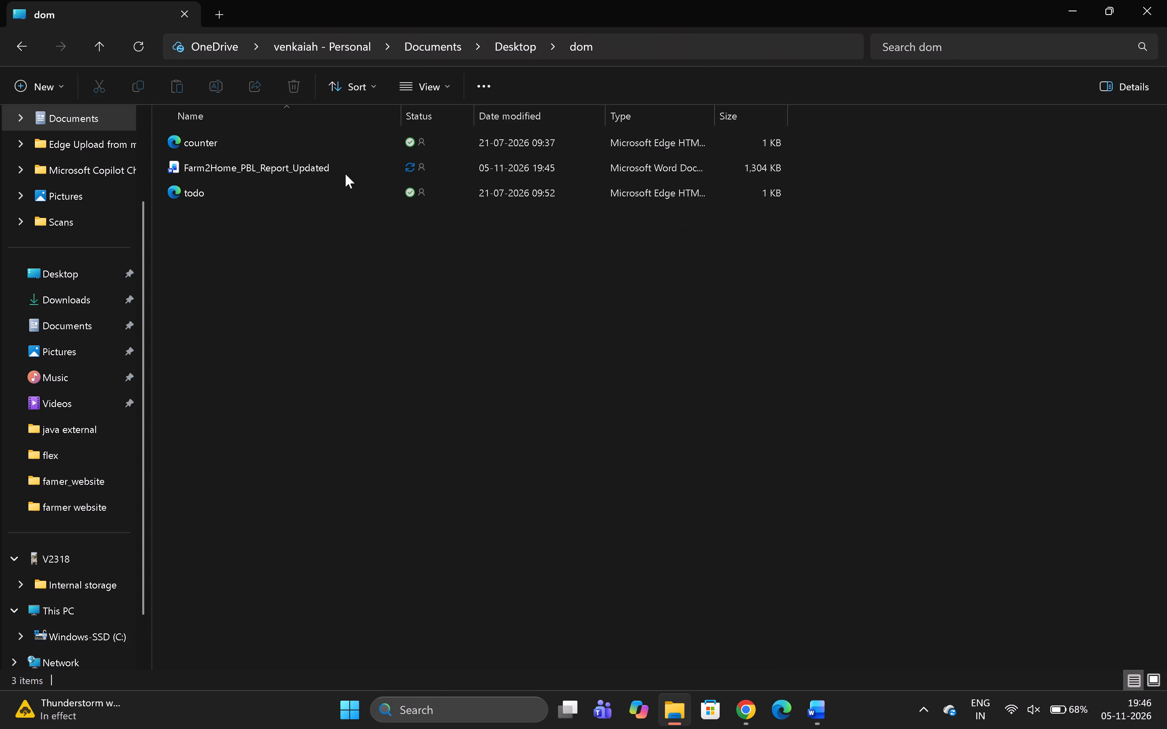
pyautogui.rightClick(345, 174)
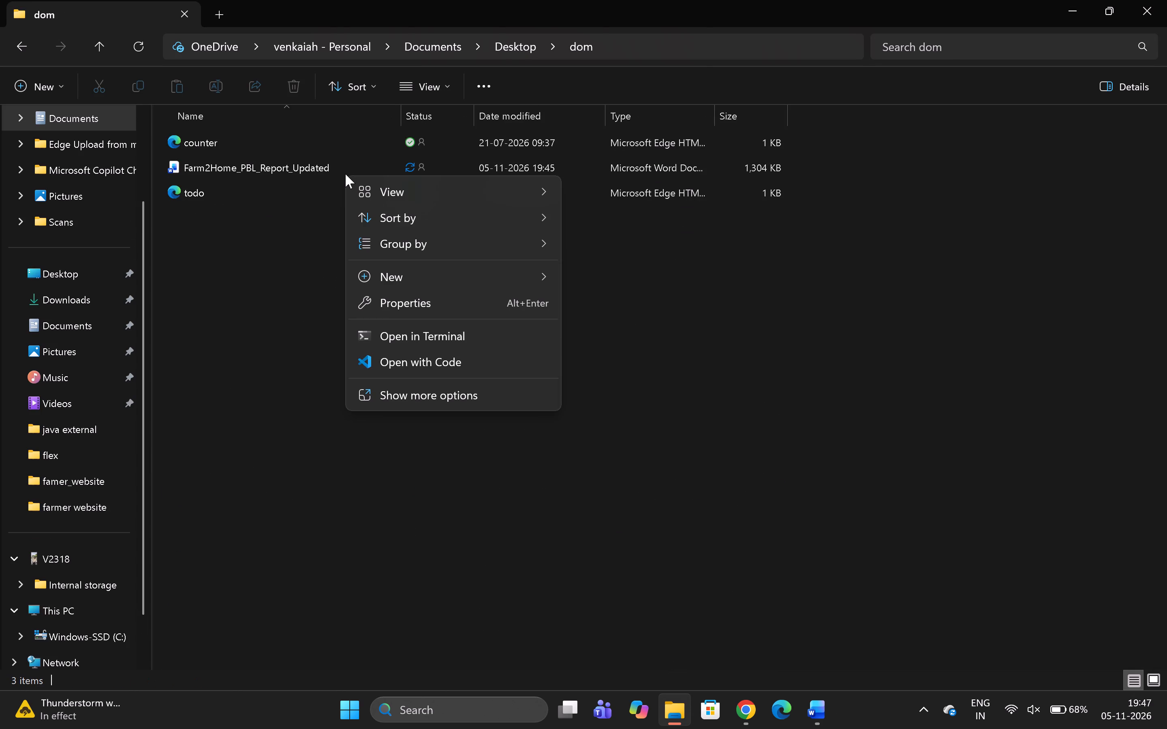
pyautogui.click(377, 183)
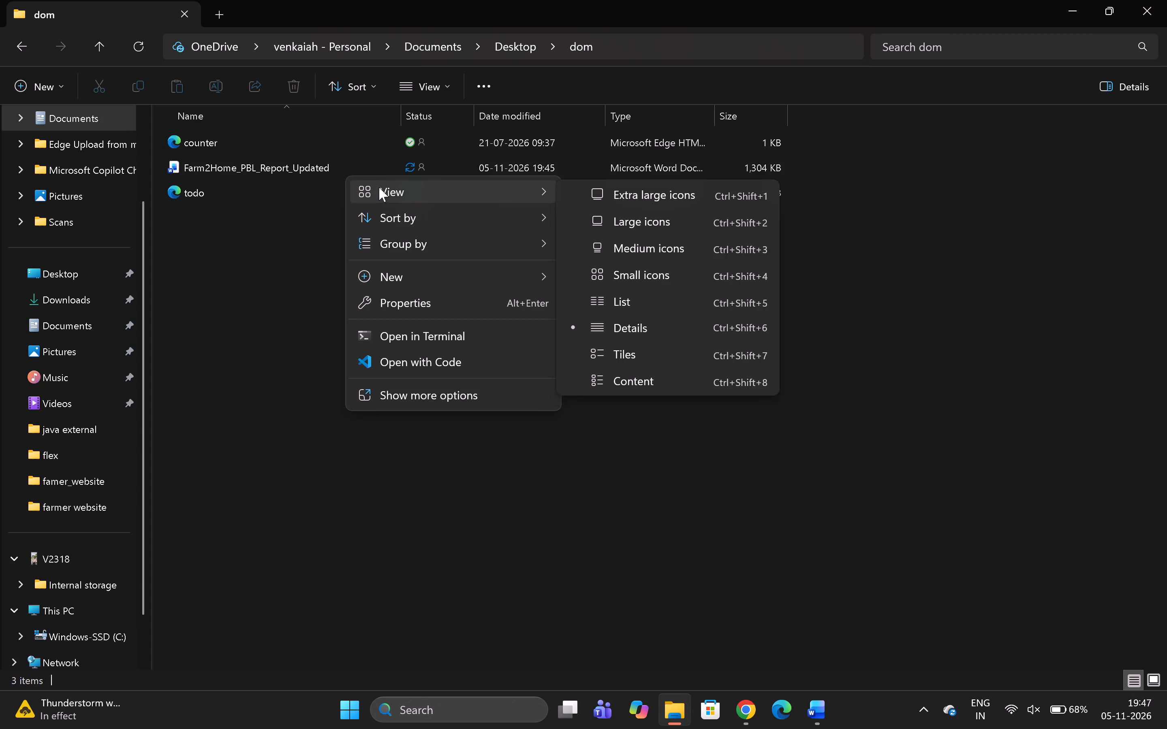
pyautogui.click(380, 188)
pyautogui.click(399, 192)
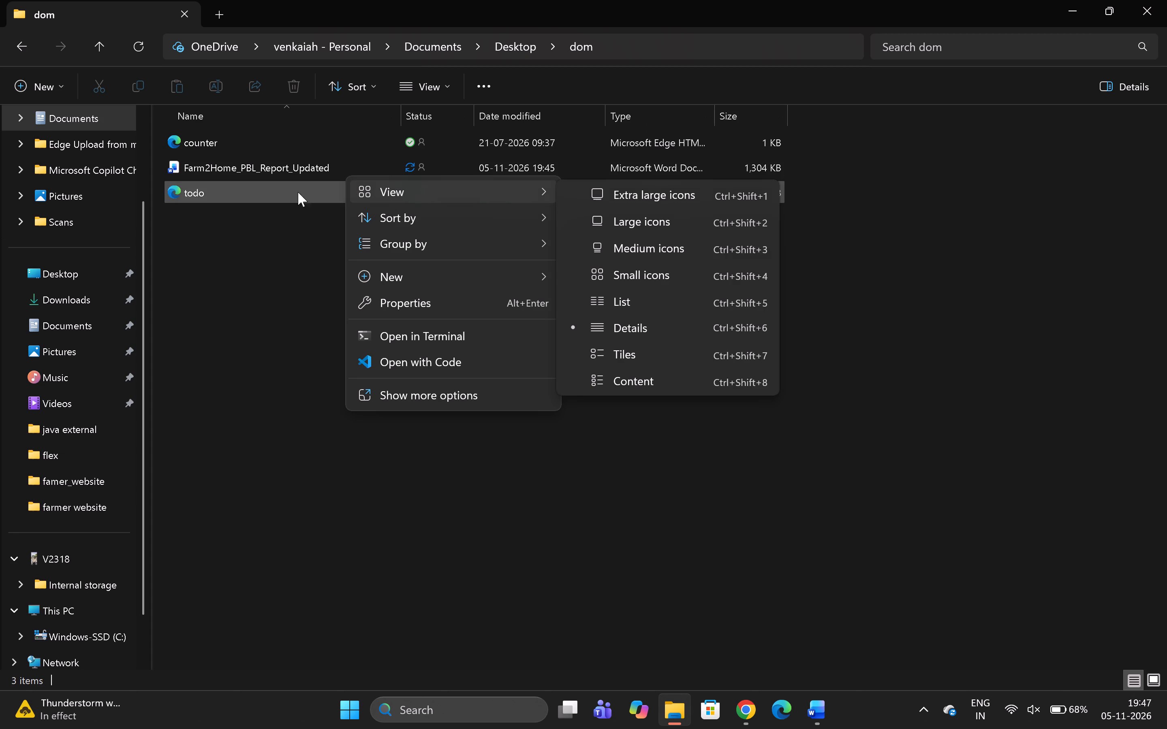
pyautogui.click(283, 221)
# Open Farm2Home_PBL_Report_Updated from the dom folder, check its pages from the title page to the Declaration, and return to the folder.
pyautogui.doubleClick(277, 166)
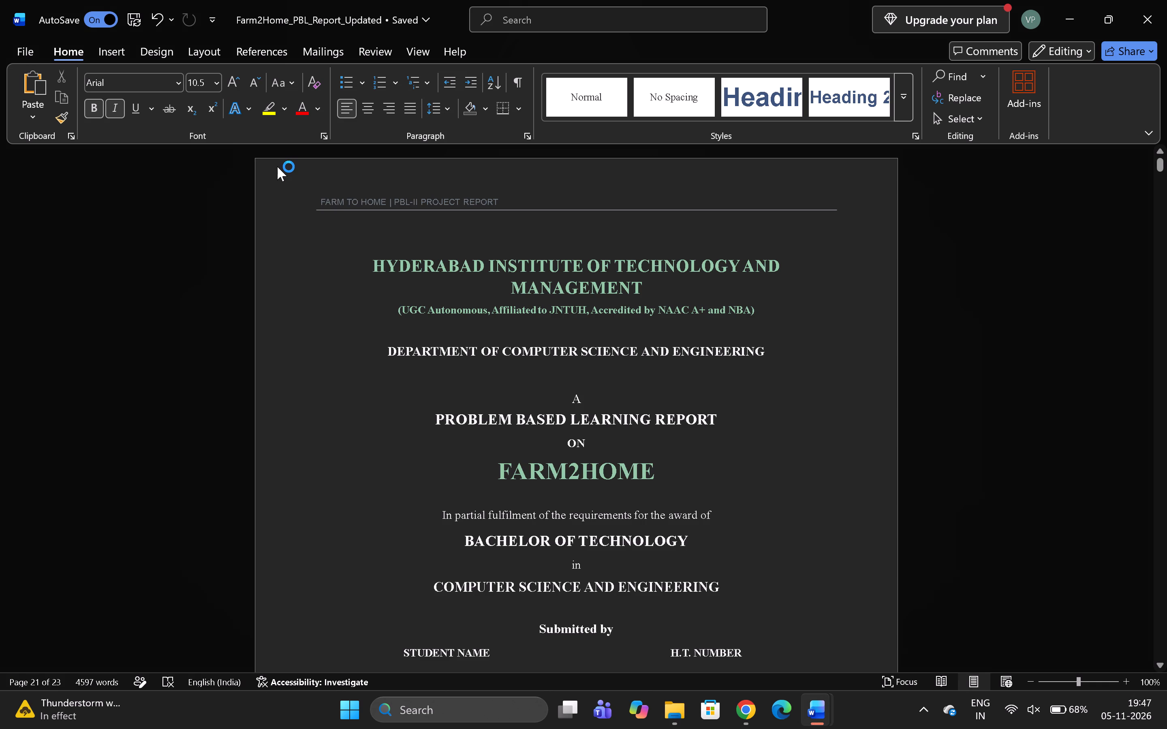
pyautogui.scroll(-2, 351, 286)
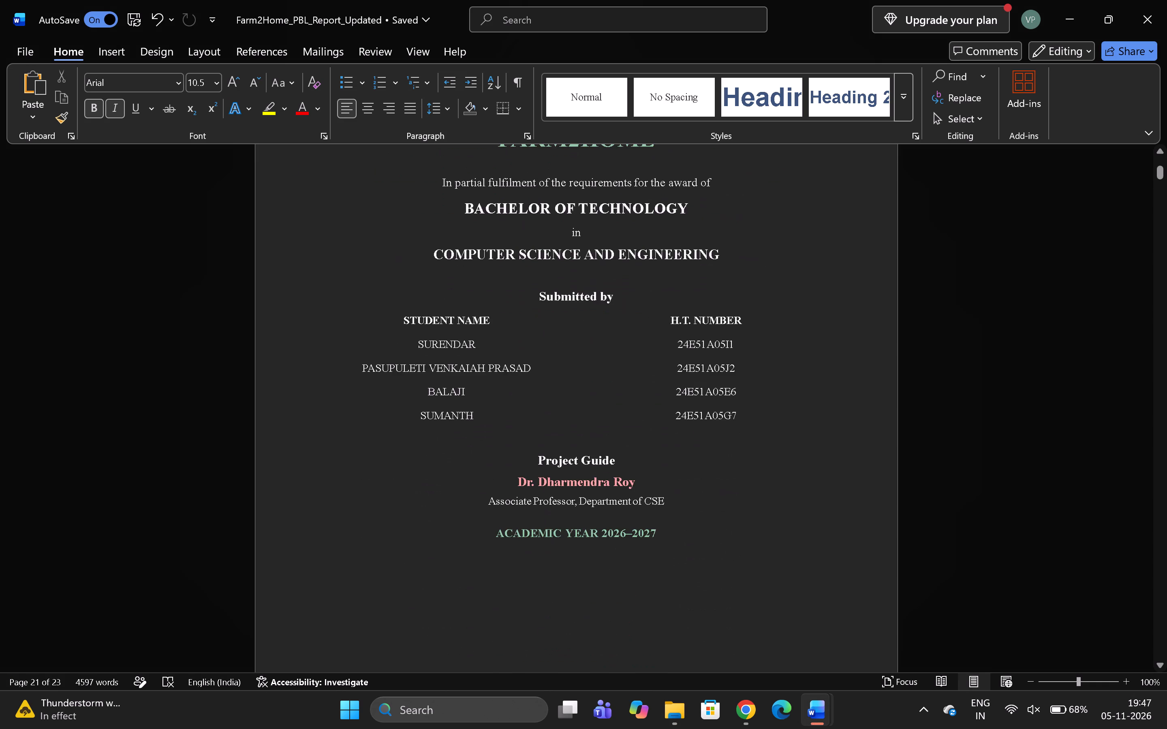
pyautogui.scroll(-5, 351, 286)
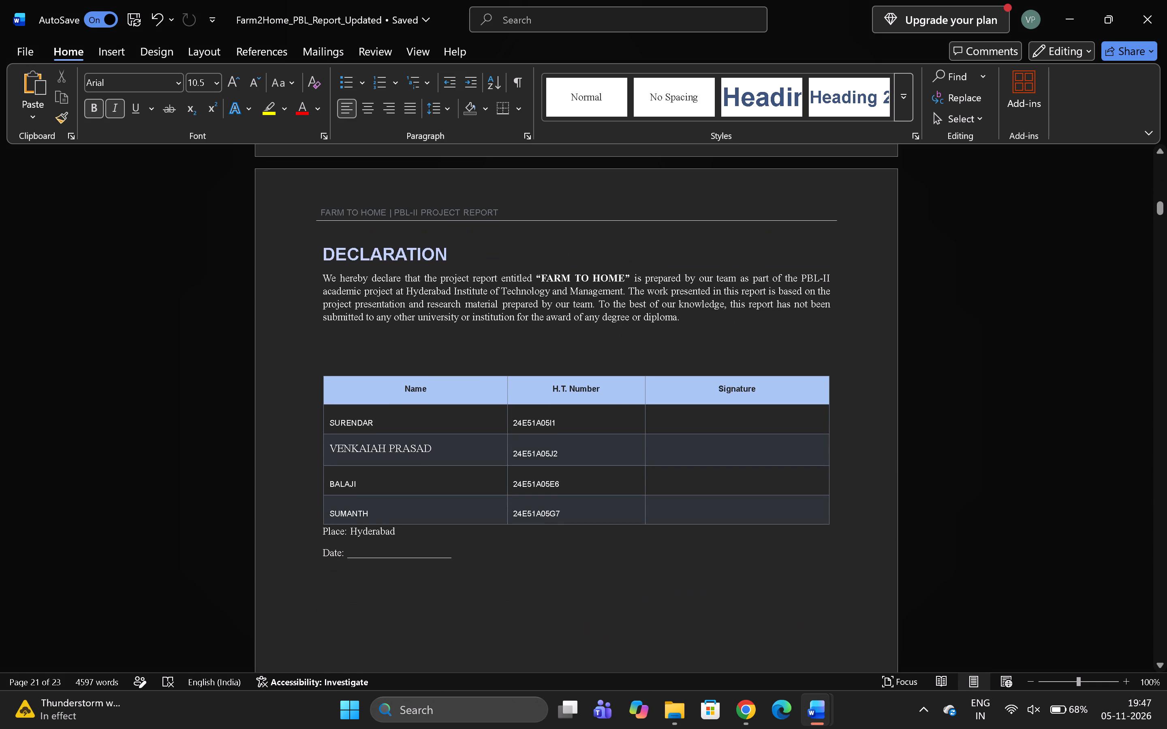
pyautogui.scroll(1, 351, 286)
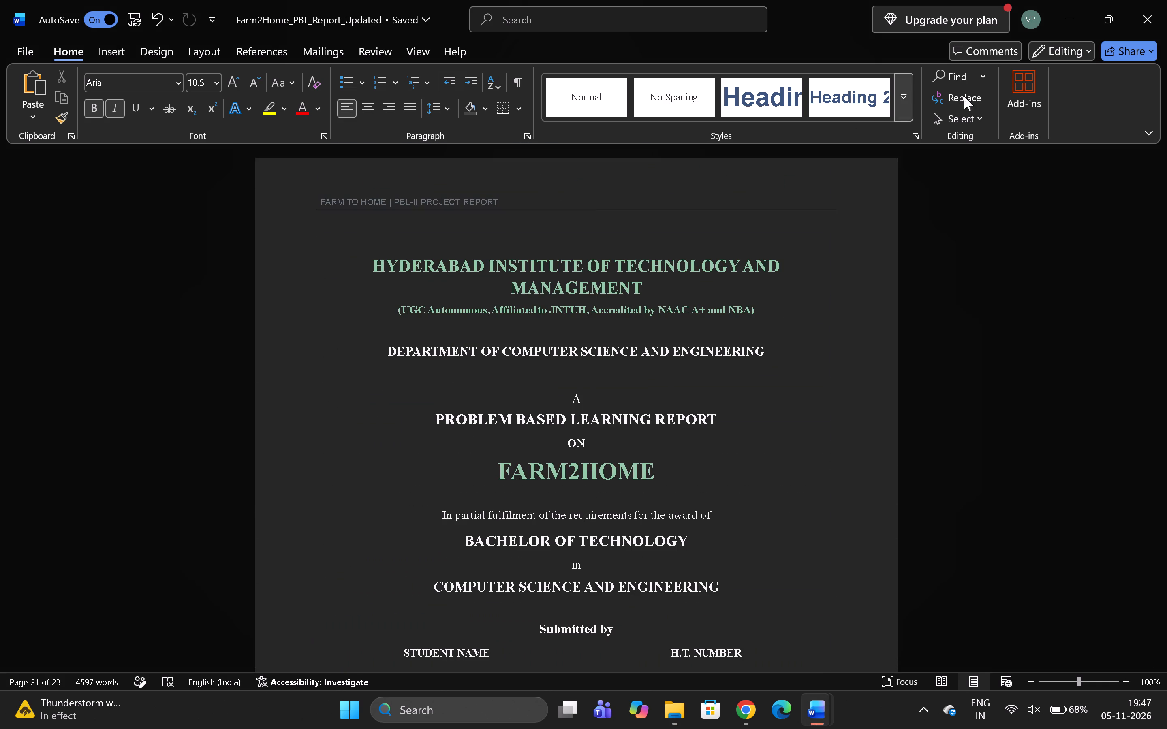
pyautogui.click(1166, 0)
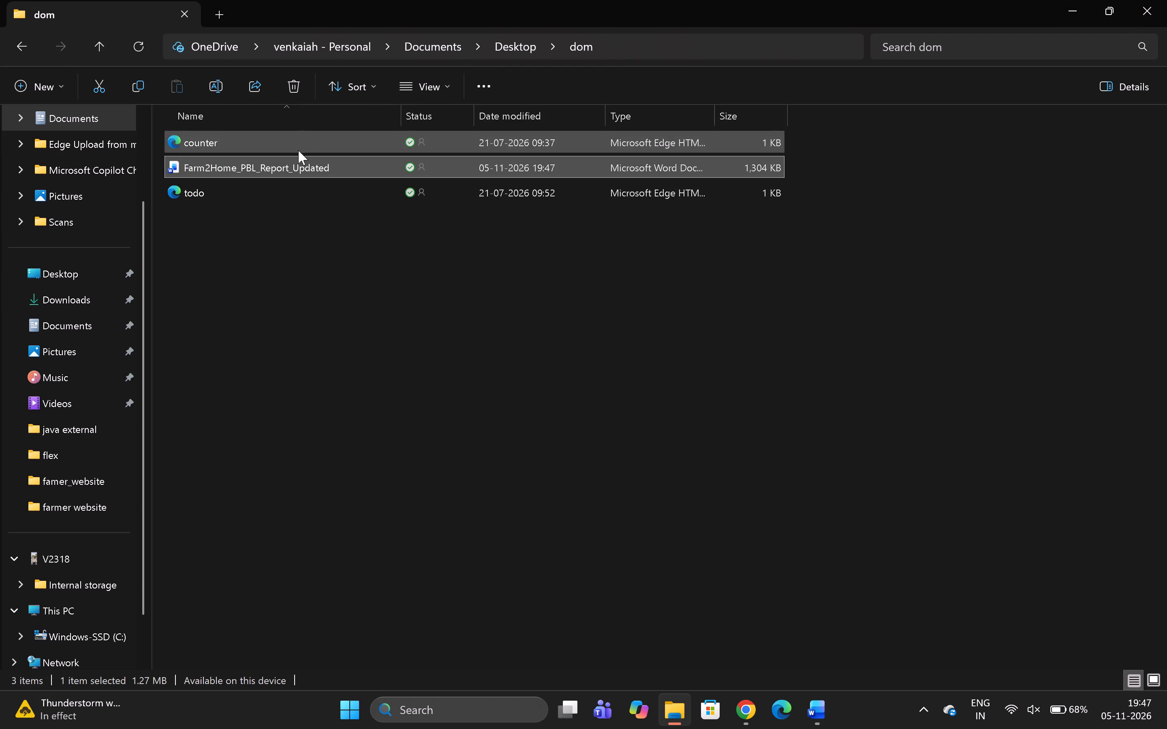
# Bring up the file actions for Farm2Home_PBL_Report_Updated in the dom folder.
pyautogui.rightClick(293, 164)
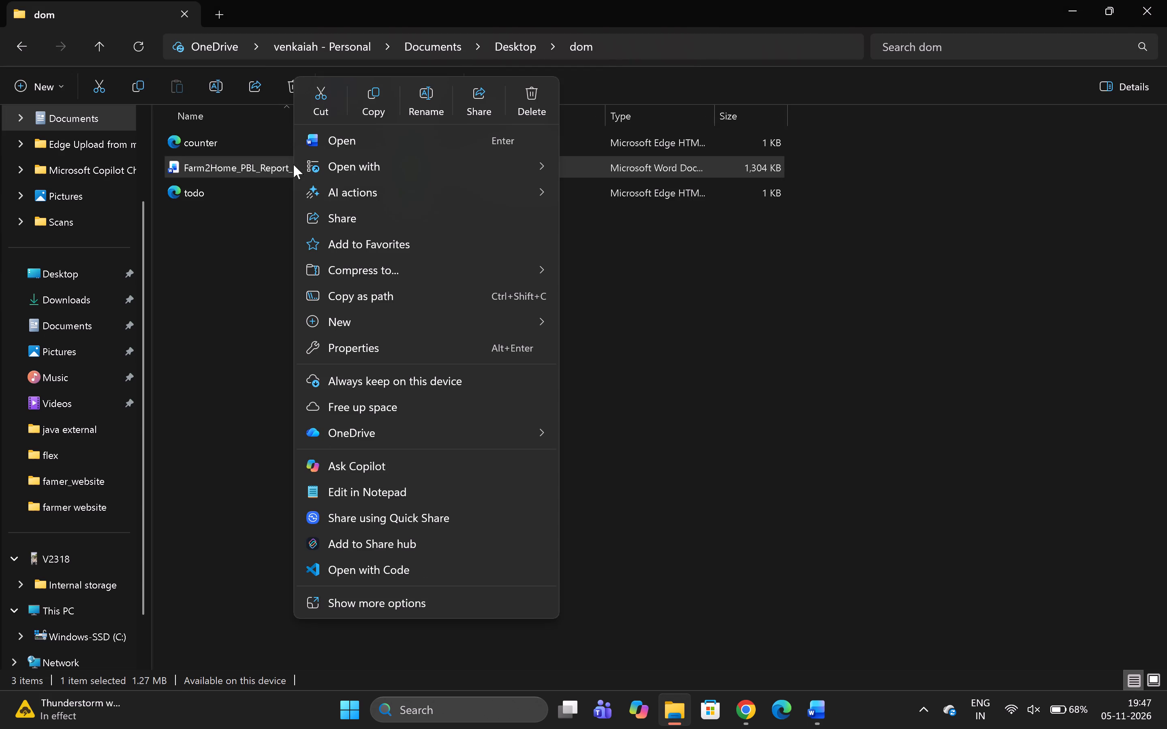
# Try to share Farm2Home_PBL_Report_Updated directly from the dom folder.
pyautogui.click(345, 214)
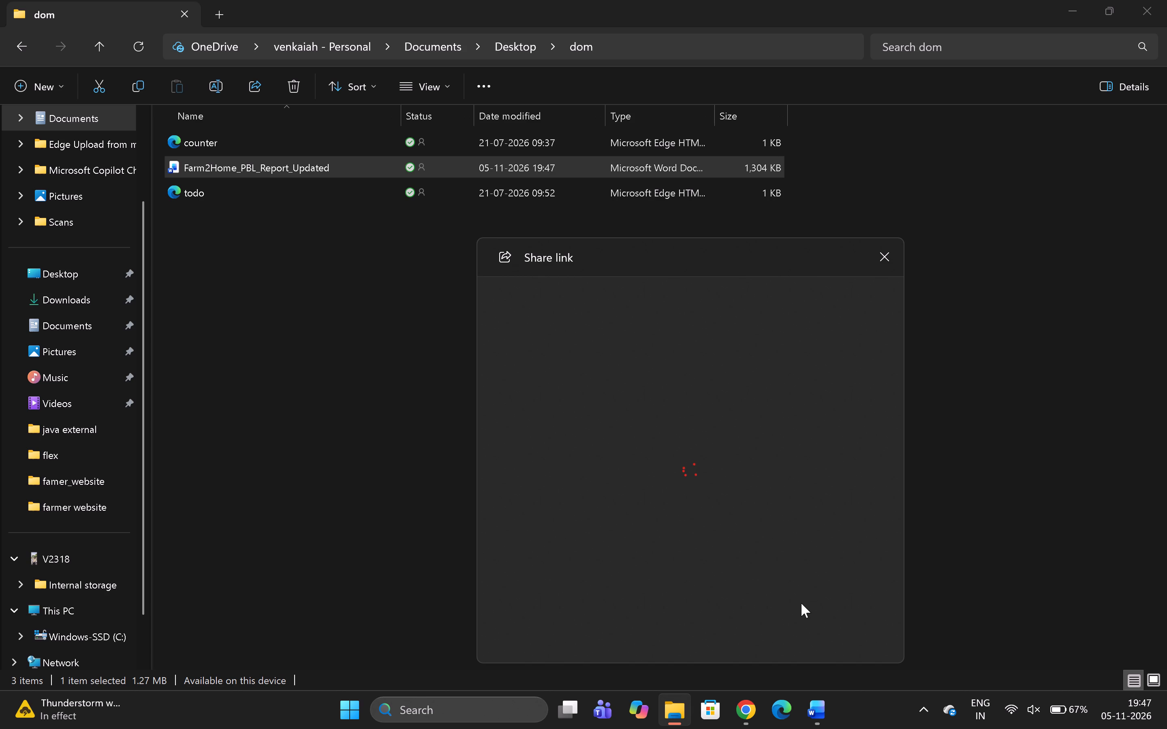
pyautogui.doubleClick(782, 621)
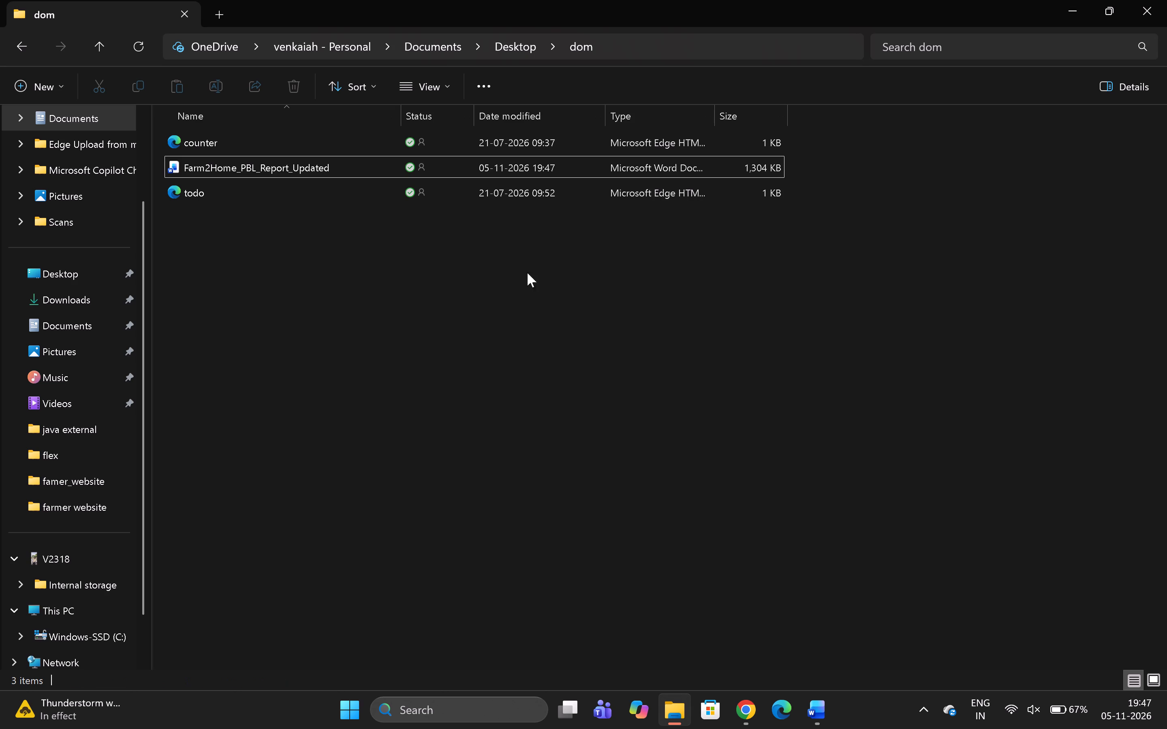
# Copy the Farm2Home_PBL_Report_Updated document from the dom folder to the clipboard.
pyautogui.rightClick(341, 167)
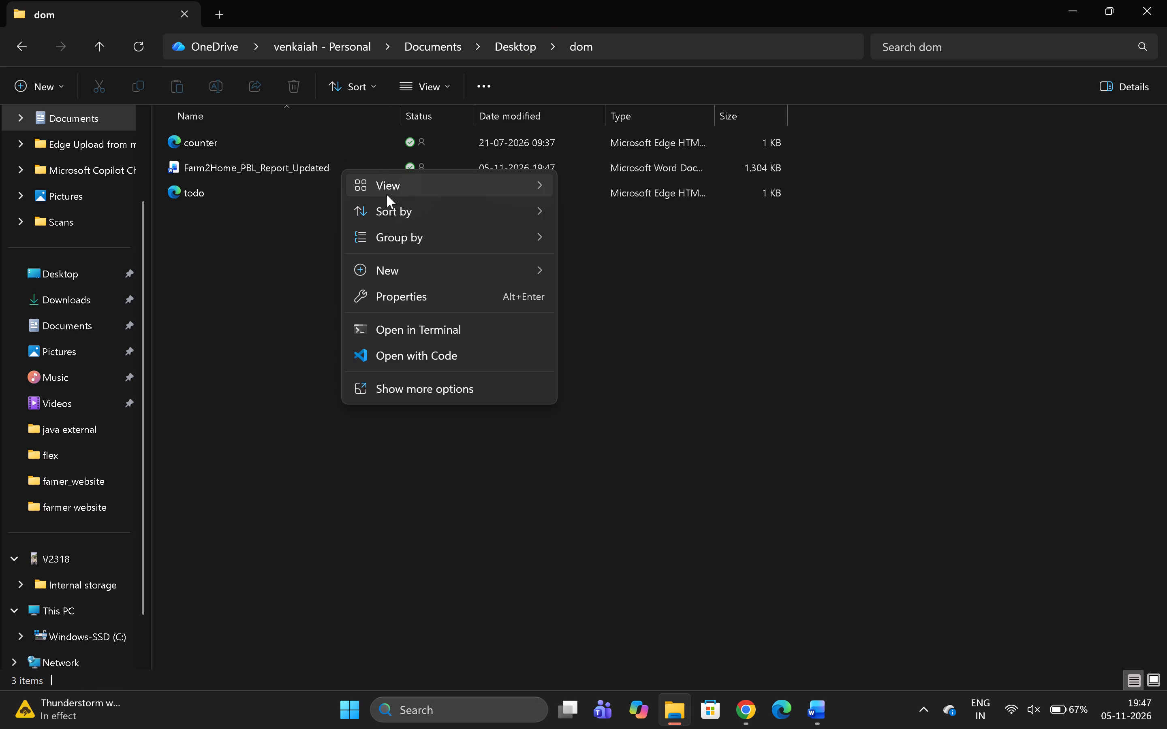
pyautogui.click(267, 219)
pyautogui.rightClick(248, 160)
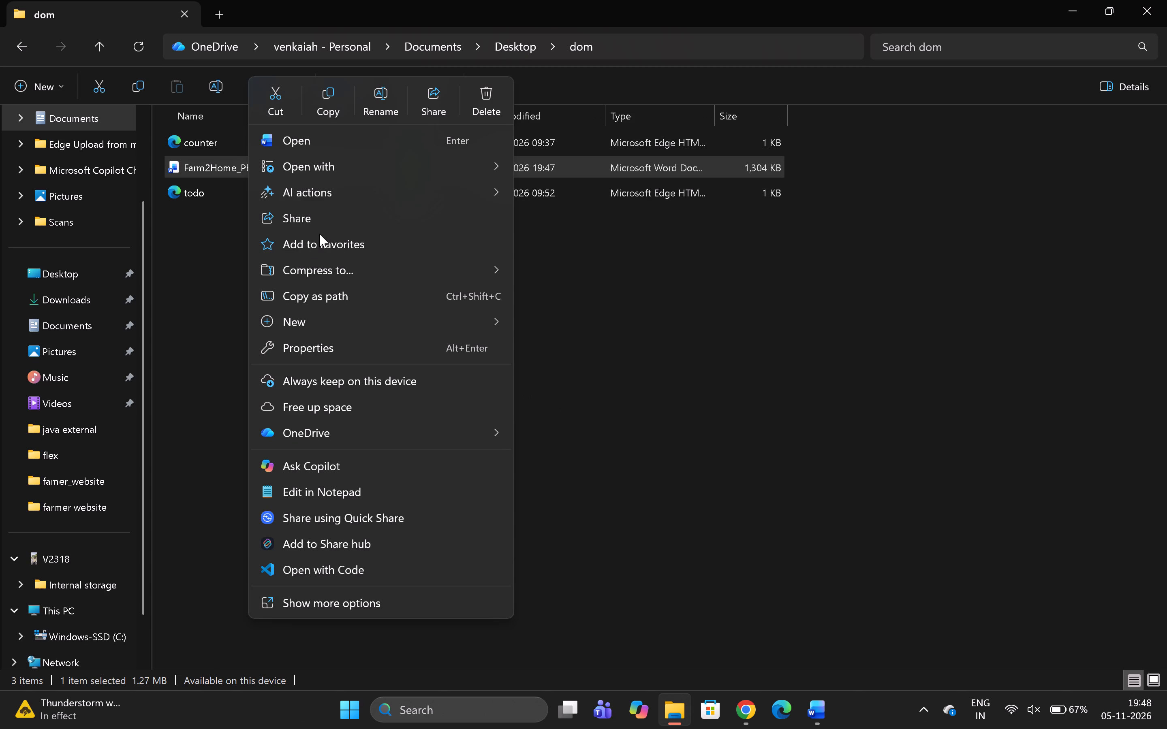
pyautogui.click(327, 109)
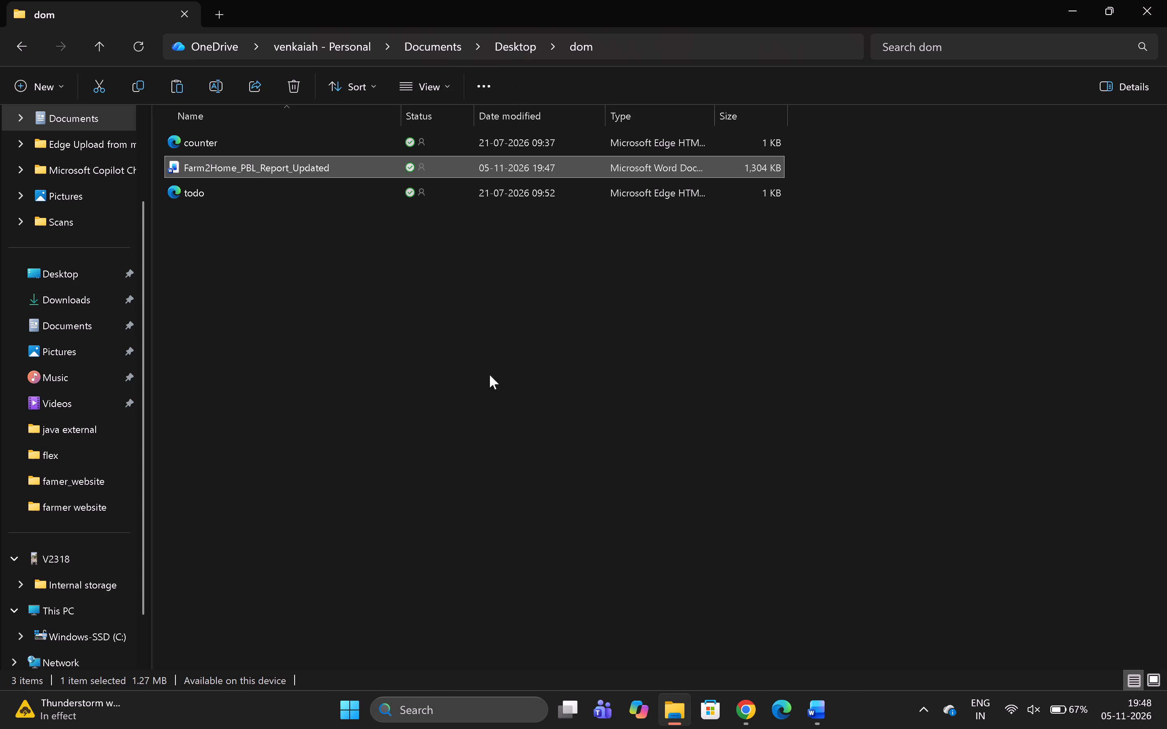
# Search the computer for the WhatsApp app.
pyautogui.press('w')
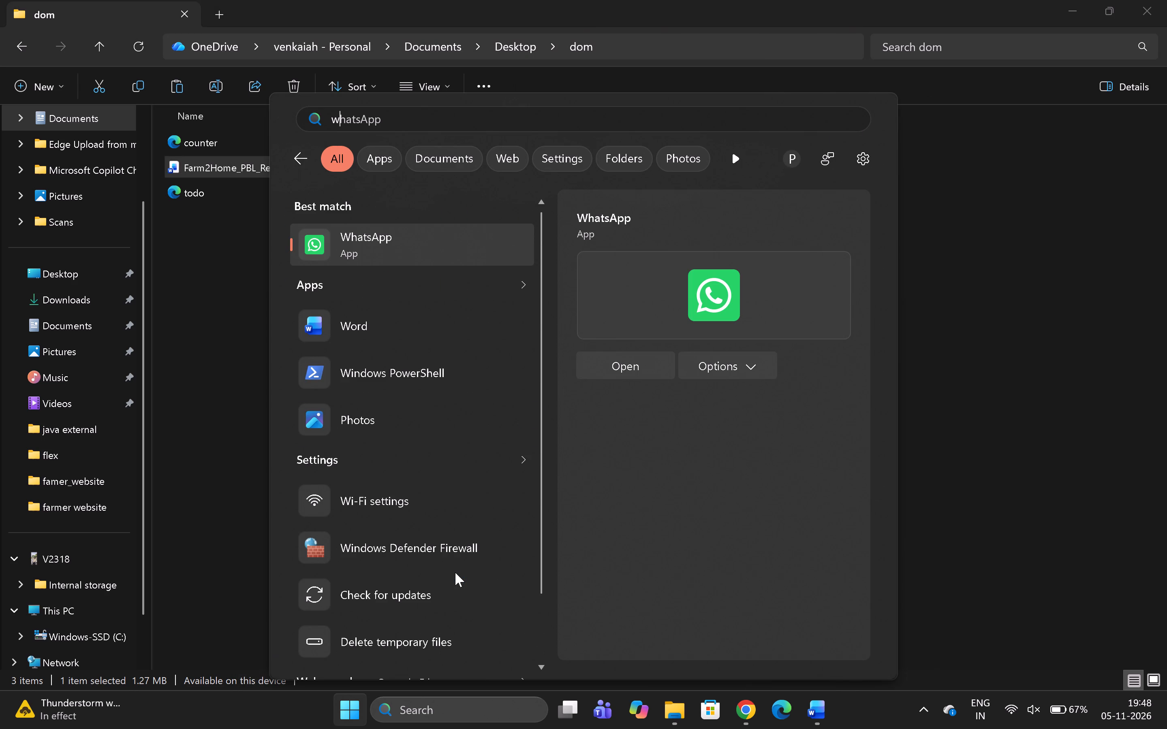
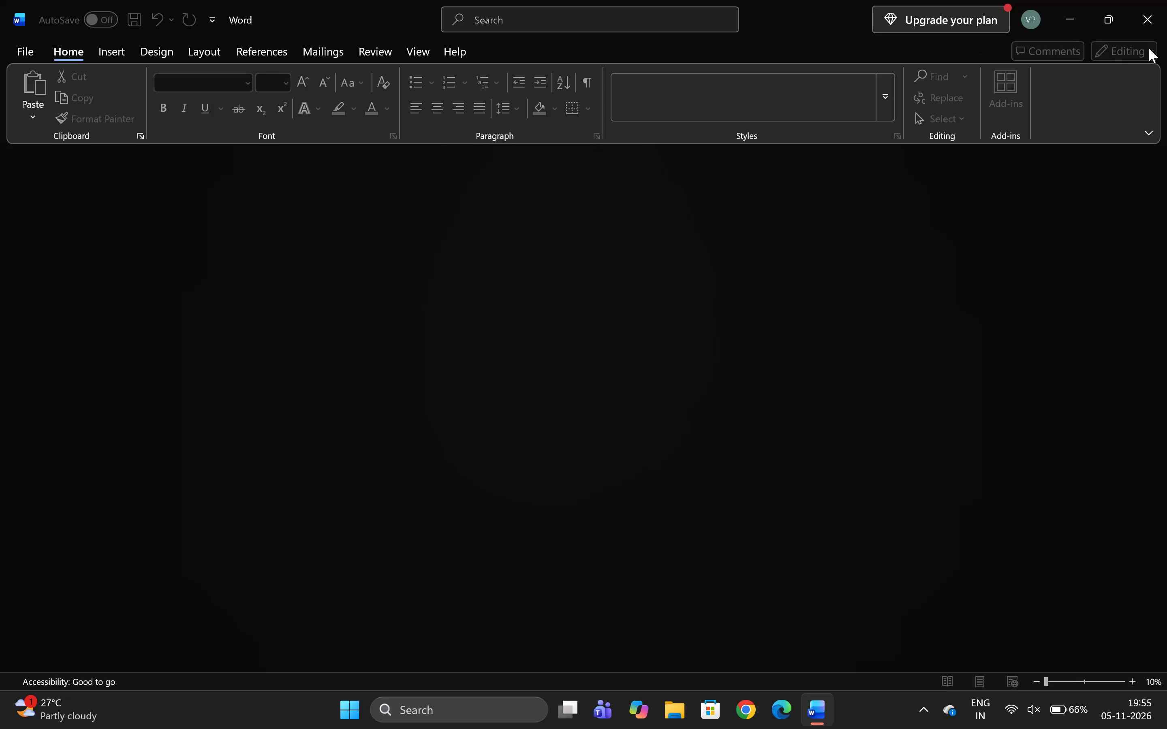
# Close the empty Word window to return to the desktop.
pyautogui.click(1149, 23)
# Refresh the Windows desktop.
pyautogui.rightClick(664, 285)
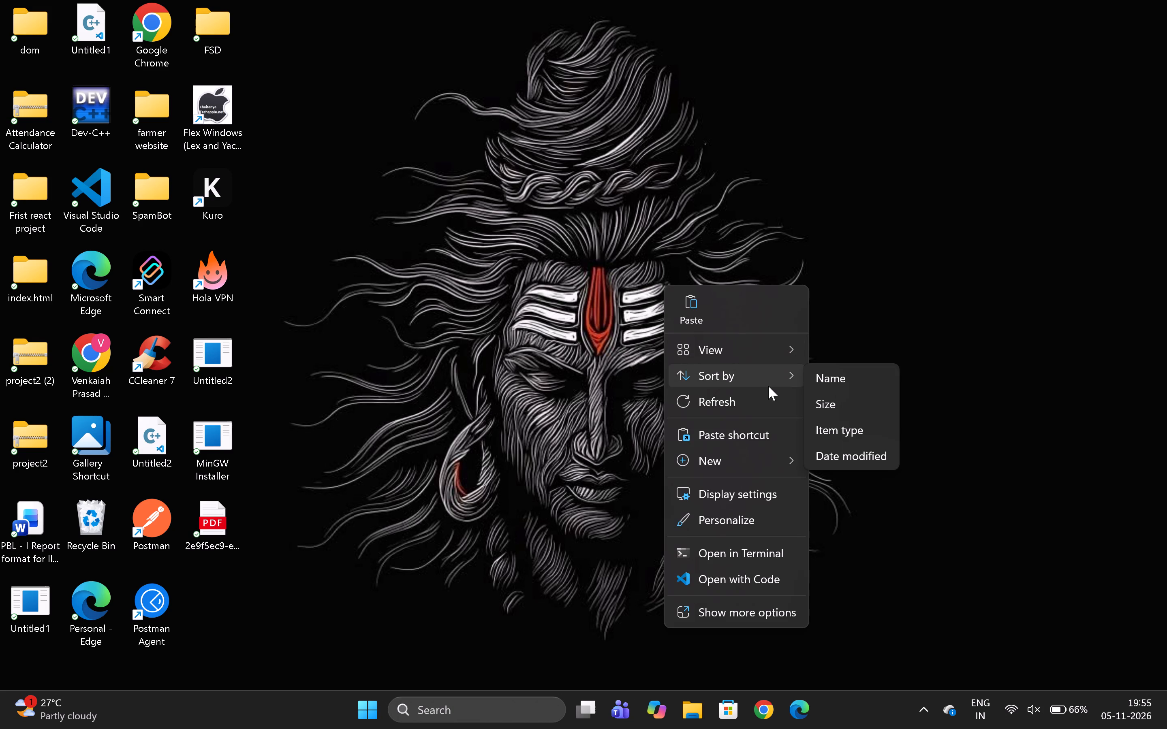
pyautogui.click(757, 397)
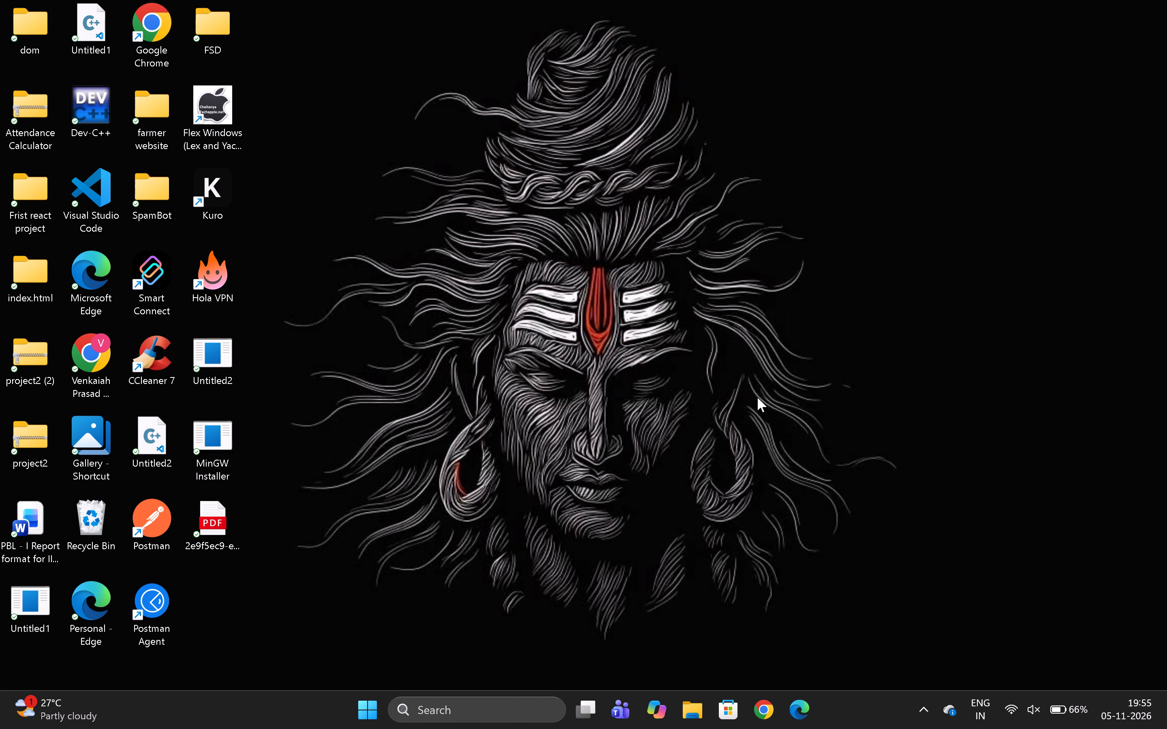
# Bring up the Windows quick-access system commands from the desktop.
pyautogui.press('super+x')
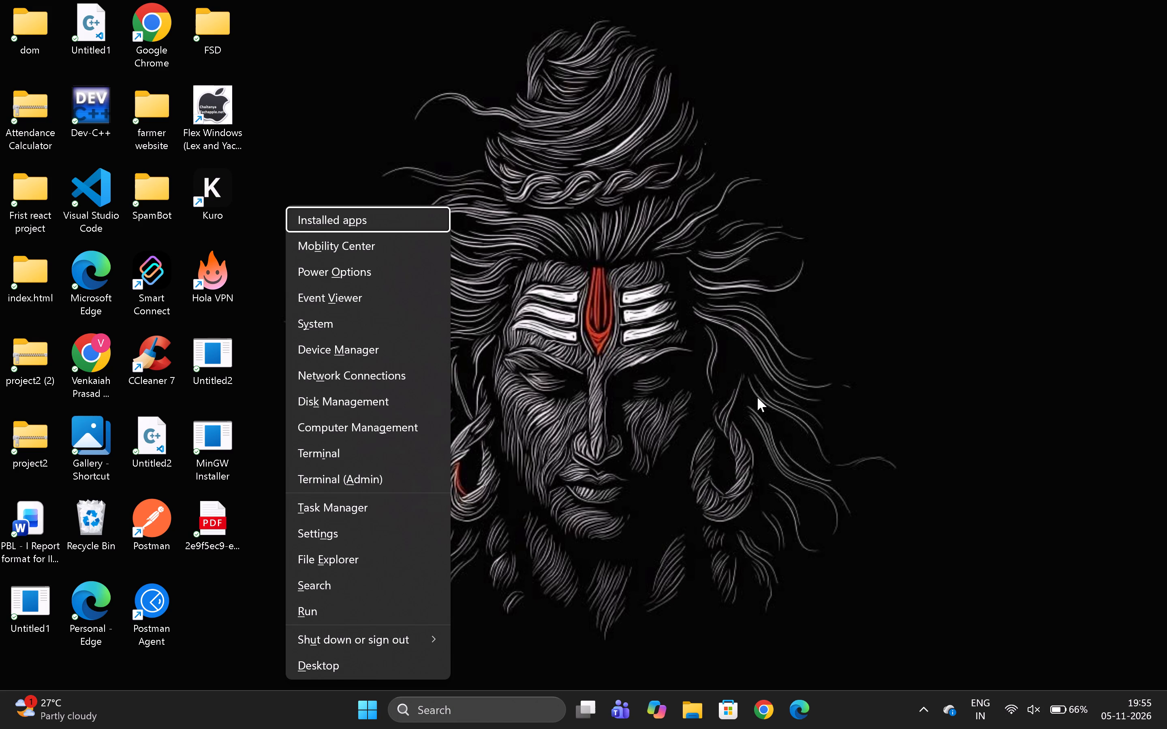